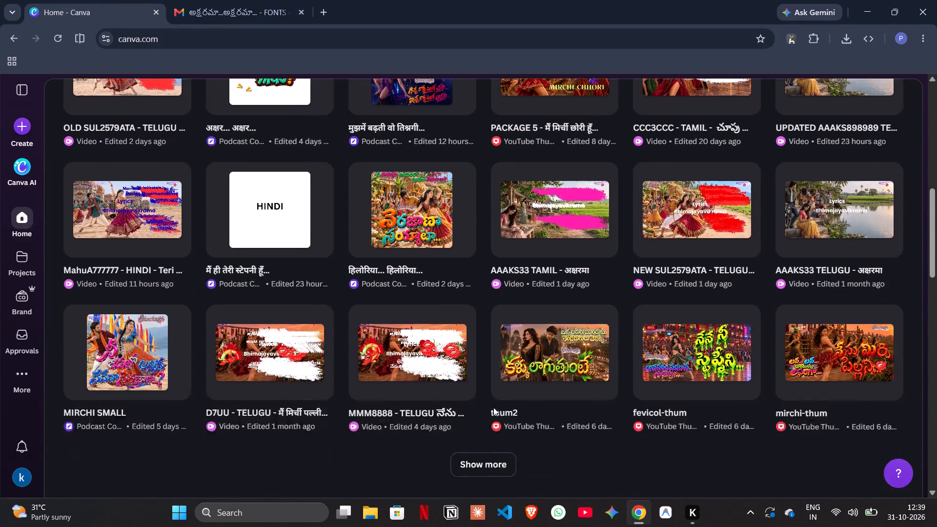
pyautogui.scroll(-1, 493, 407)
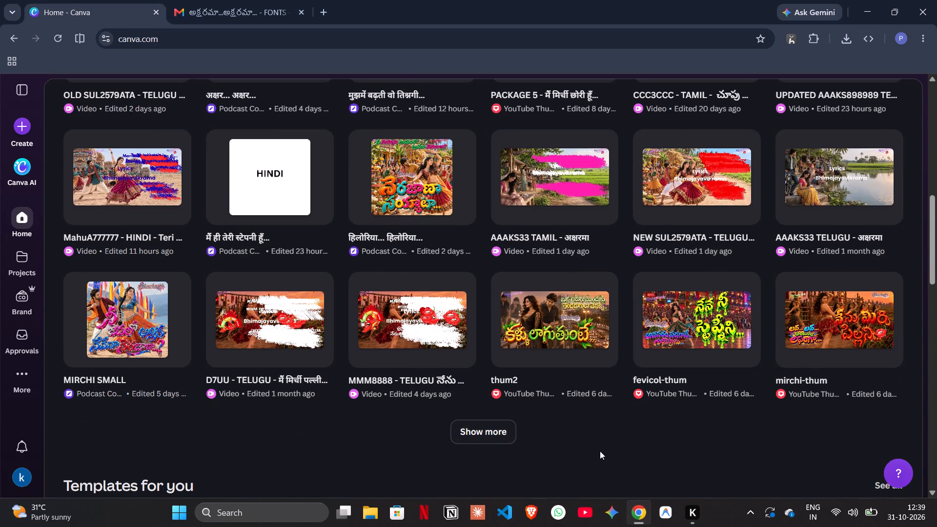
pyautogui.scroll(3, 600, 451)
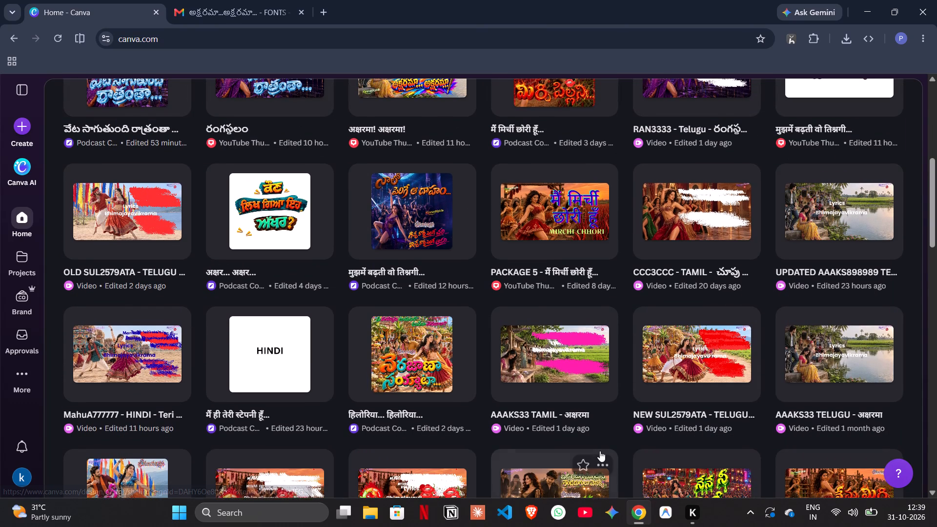
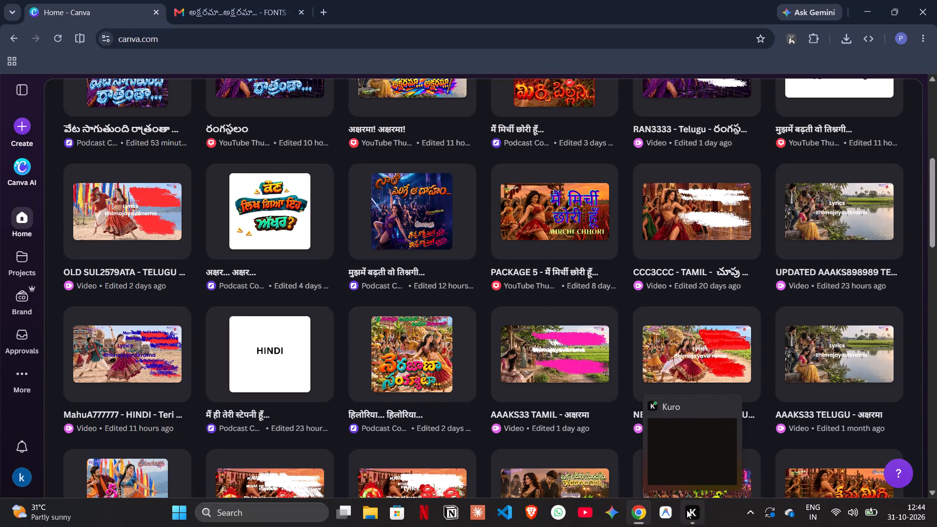
# Find the mirchi-thum YouTube thumbnail among the recent designs and open it for editing.
pyautogui.scroll(1, 192, 205)
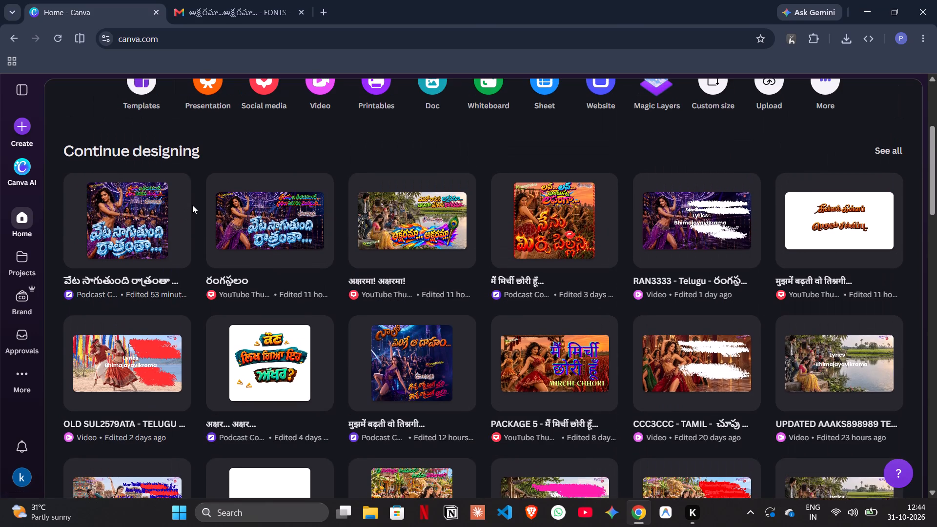
pyautogui.scroll(1, 192, 205)
pyautogui.scroll(-1, 192, 205)
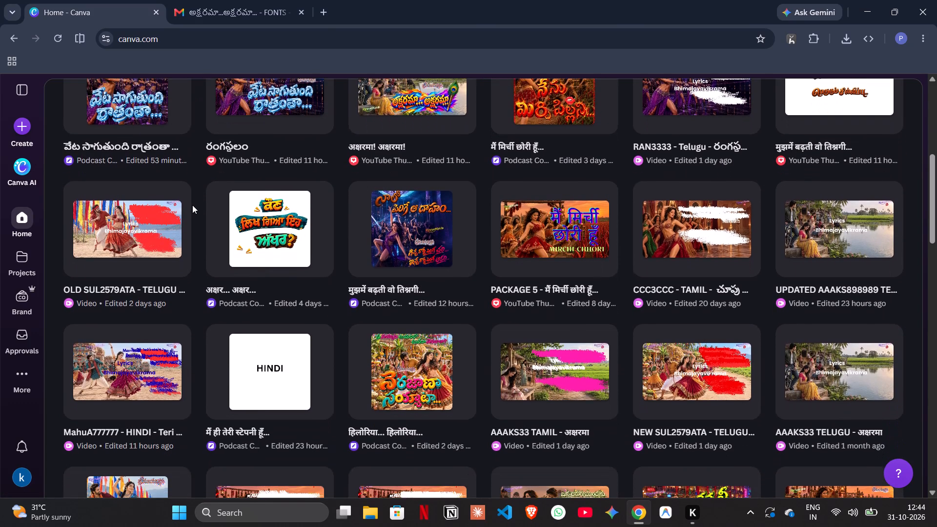
pyautogui.scroll(-4, 192, 205)
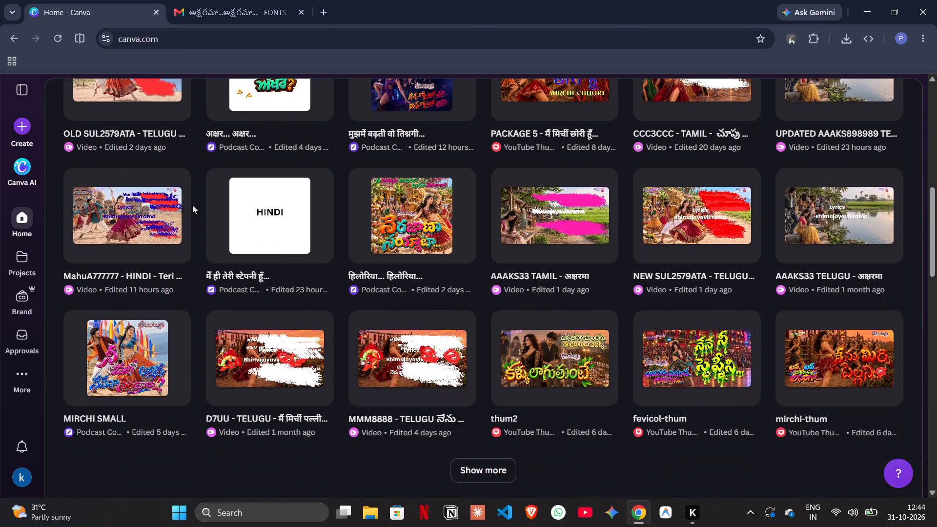
pyautogui.click(811, 347)
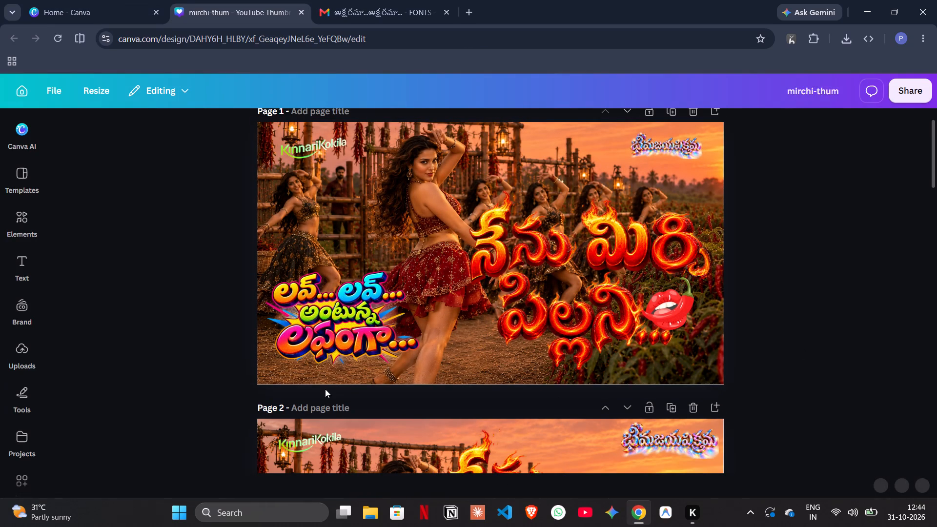
# Review the thumbnail versions on the first pages of the mirchi-thum design.
pyautogui.scroll(-2, 233, 363)
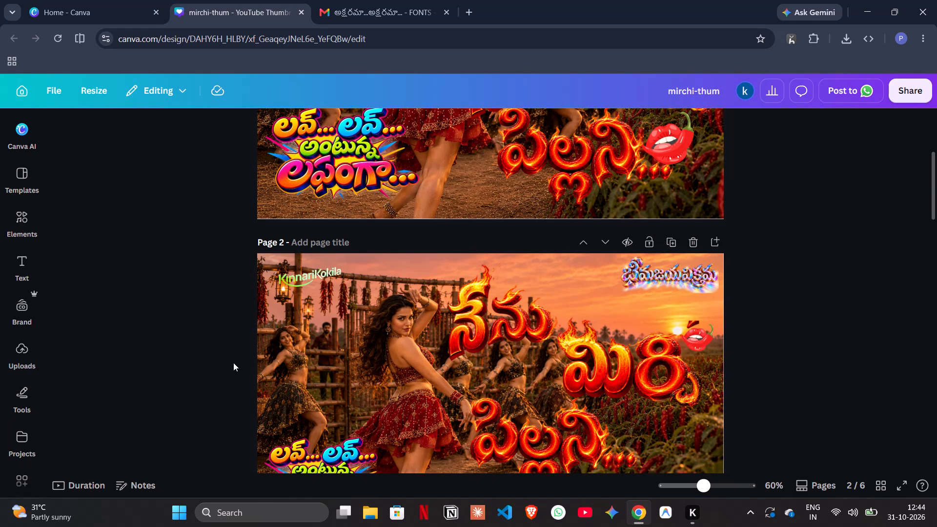
pyautogui.scroll(-1, 231, 313)
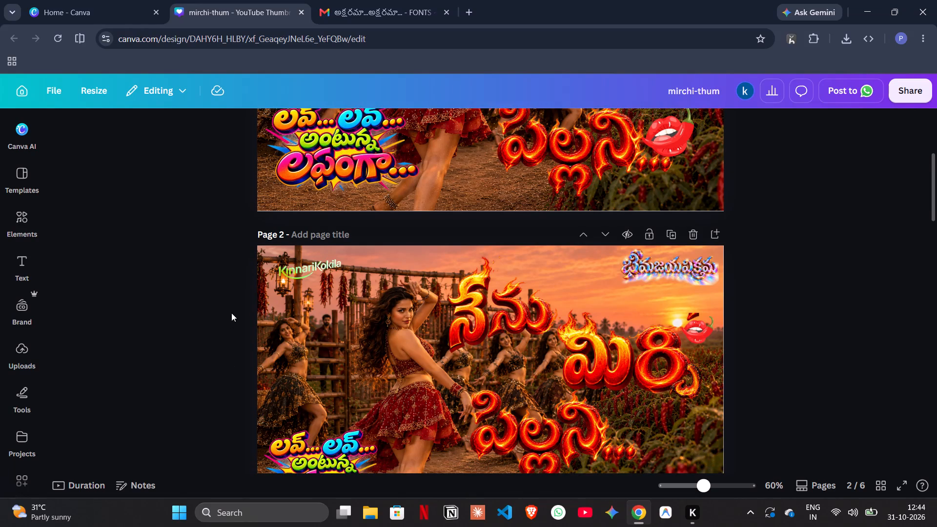
pyautogui.scroll(-2, 231, 313)
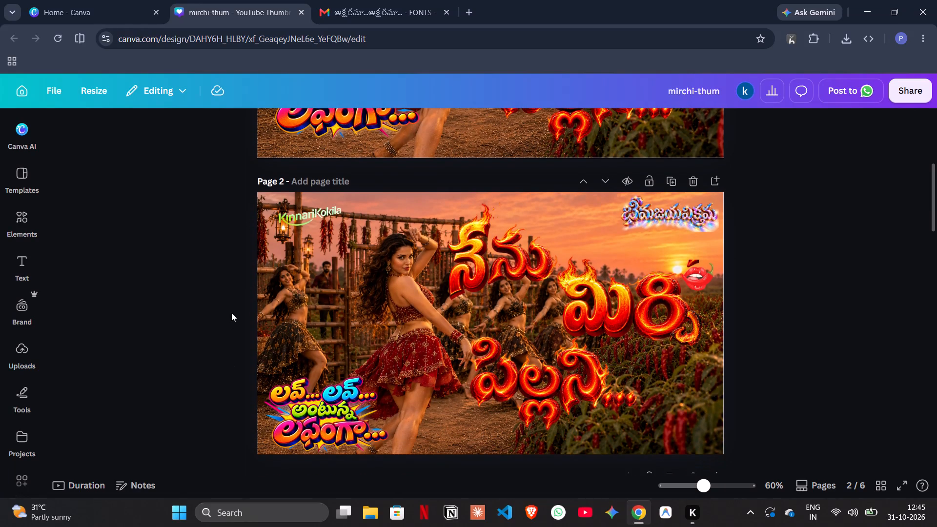
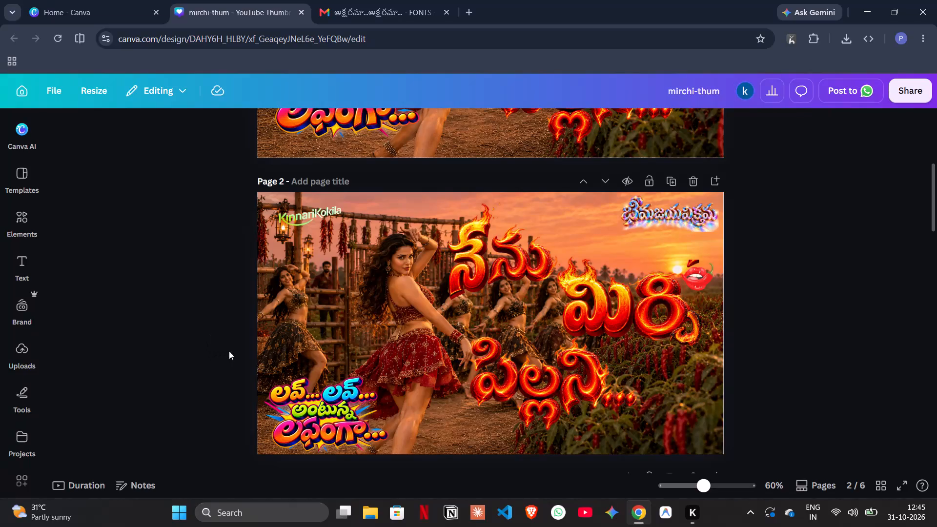
# Add a blank page after page 6, the last page of the mirchi-thum design.
pyautogui.scroll(-1, 237, 349)
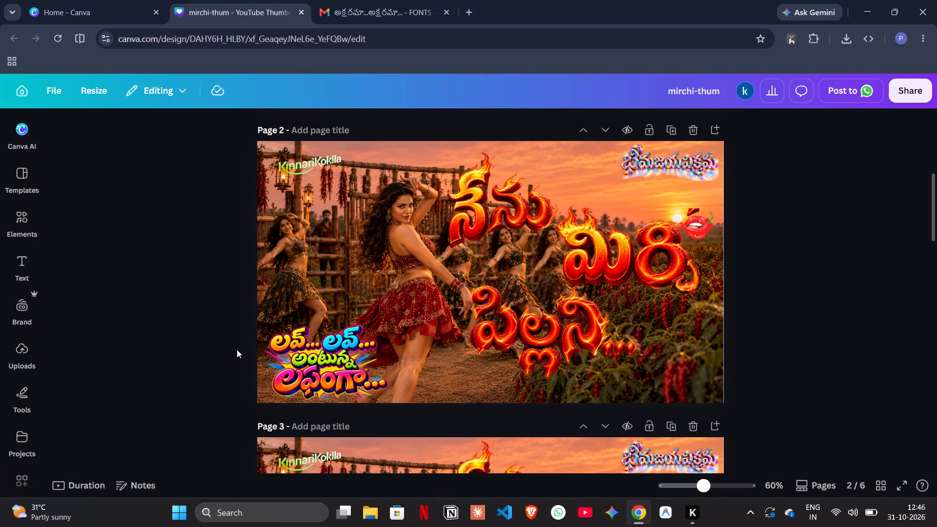
pyautogui.scroll(-15, 215, 363)
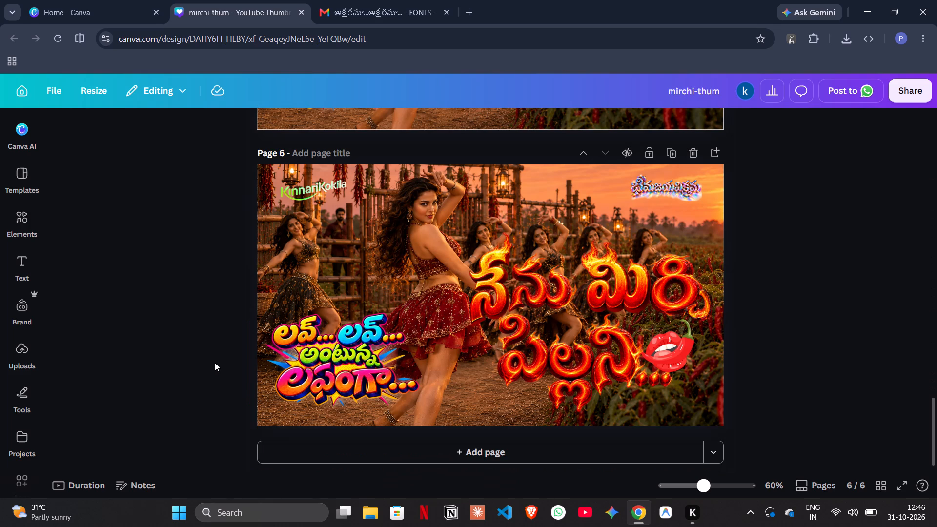
pyautogui.click(293, 448)
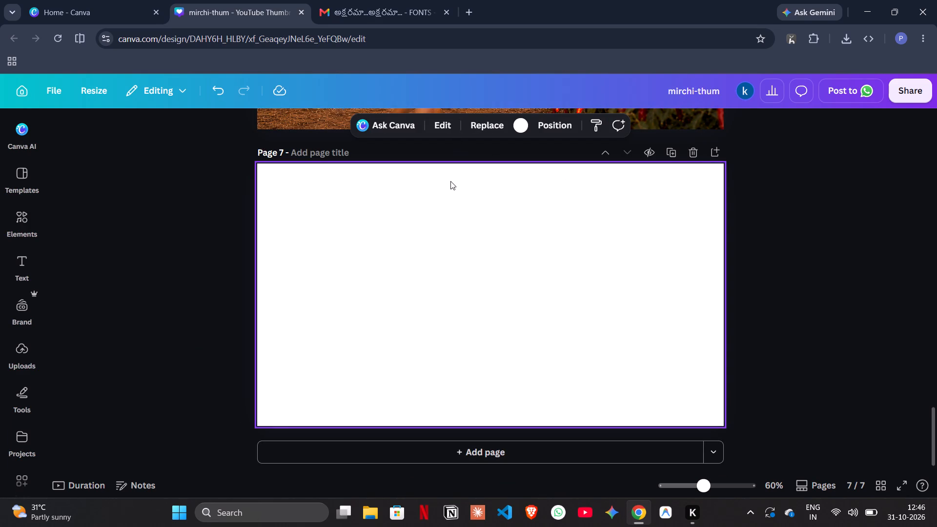
# Add a text box reading "tamil" to the new blank page 7.
pyautogui.scroll(17, 450, 192)
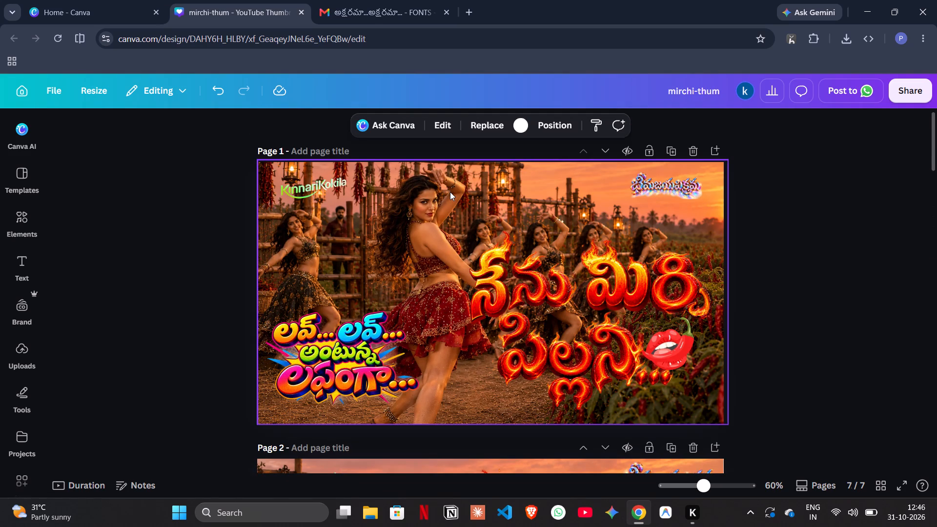
pyautogui.scroll(-16, 227, 298)
pyautogui.click(438, 264)
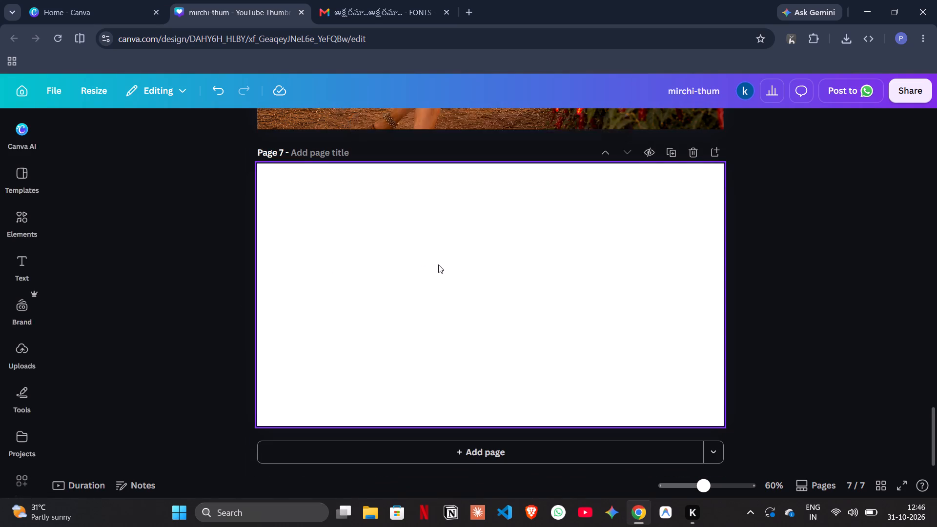
pyautogui.click(22, 264)
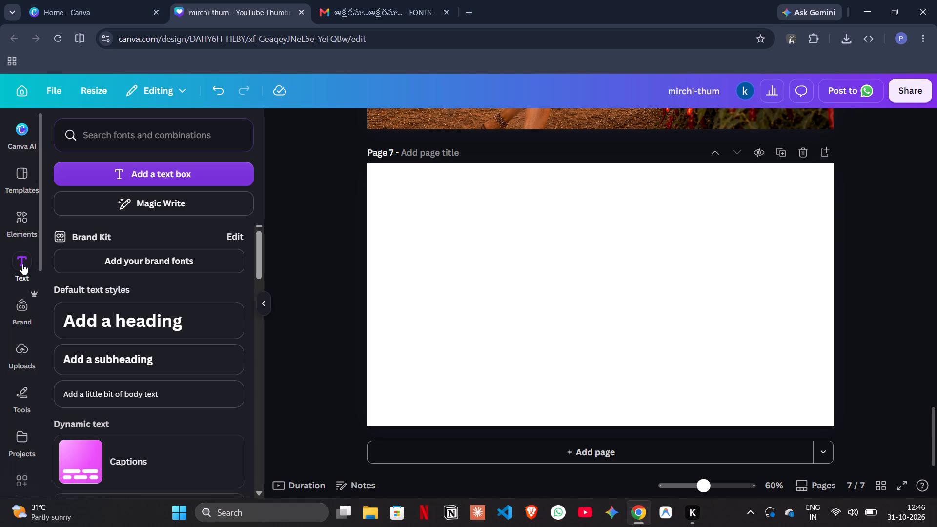
pyautogui.click(107, 167)
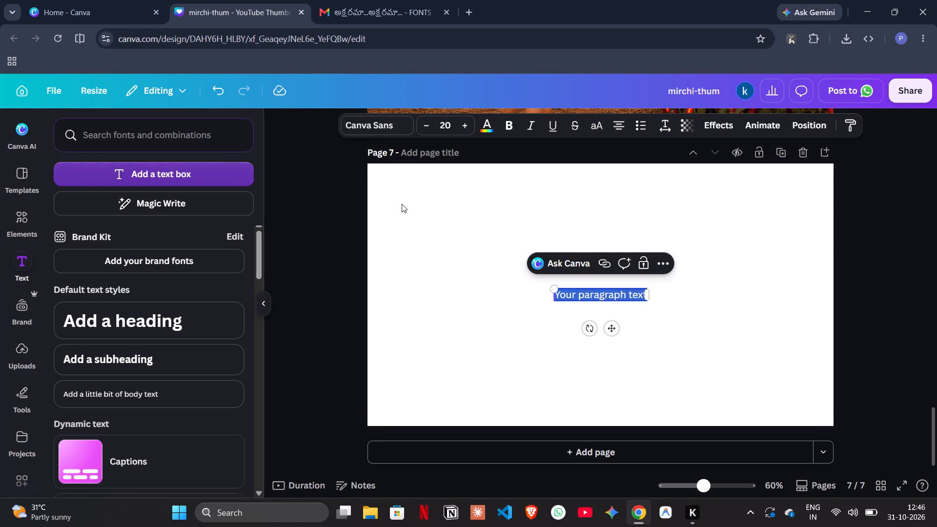
pyautogui.press('BackSpace')
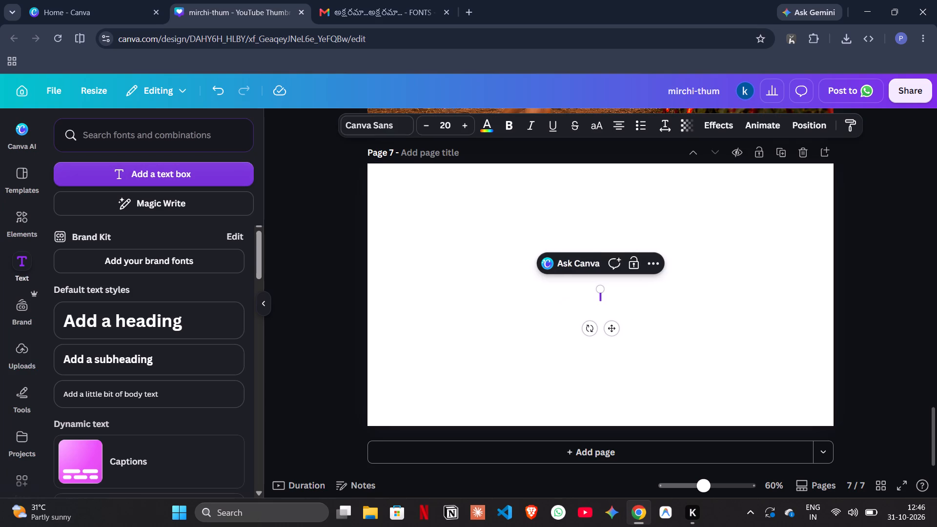
pyautogui.press('t')
pyautogui.write('amil')
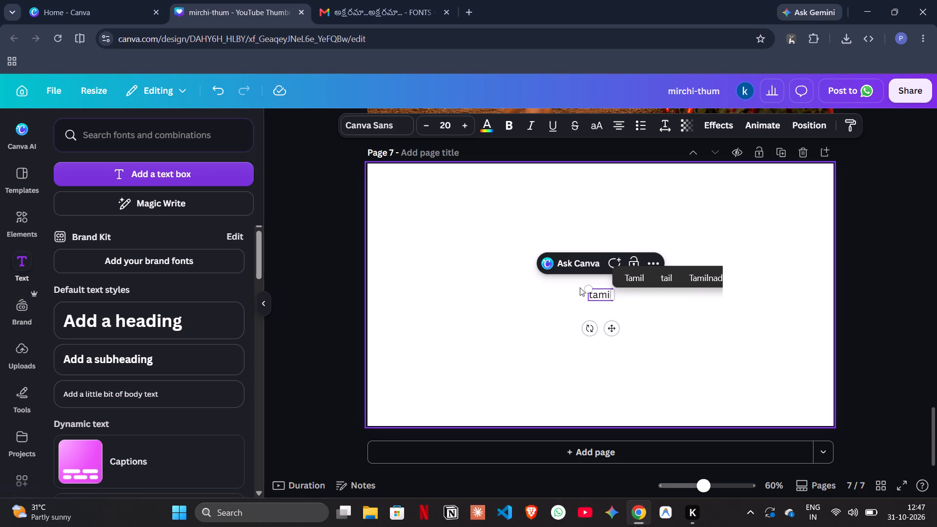
pyautogui.press('Return')
pyautogui.press('BackSpace')
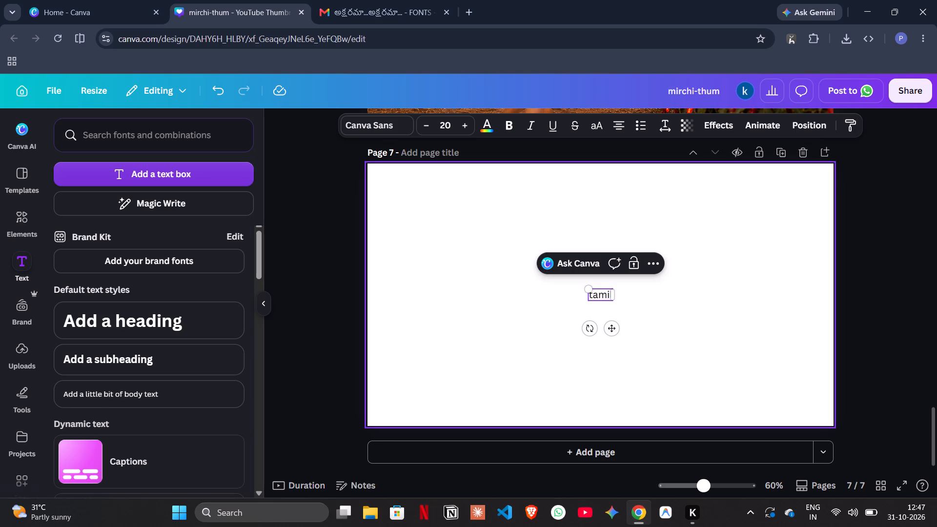
# Enlarge the "tamil" text to about size 116 and move it to the middle of page 7.
pyautogui.moveTo(590, 289); pyautogui.dragTo(491, 231)
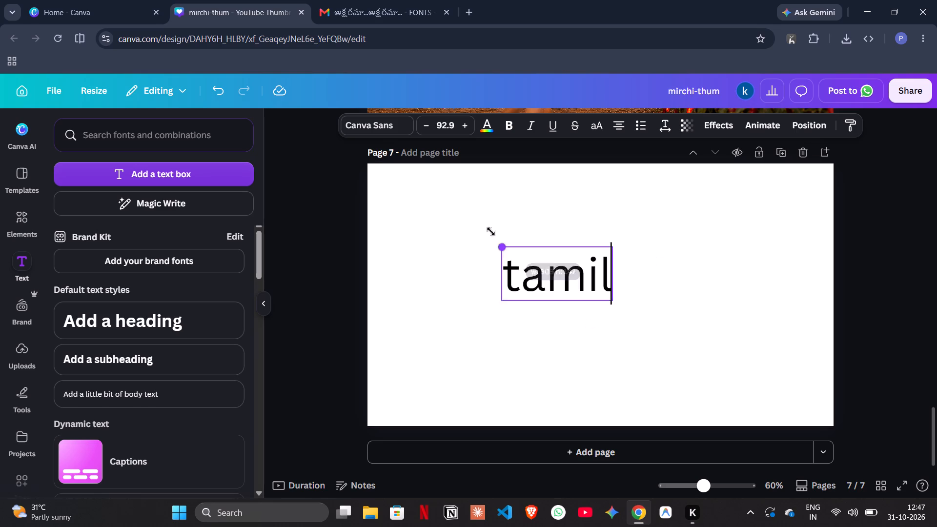
pyautogui.moveTo(491, 231); pyautogui.dragTo(480, 225)
pyautogui.click(354, 255)
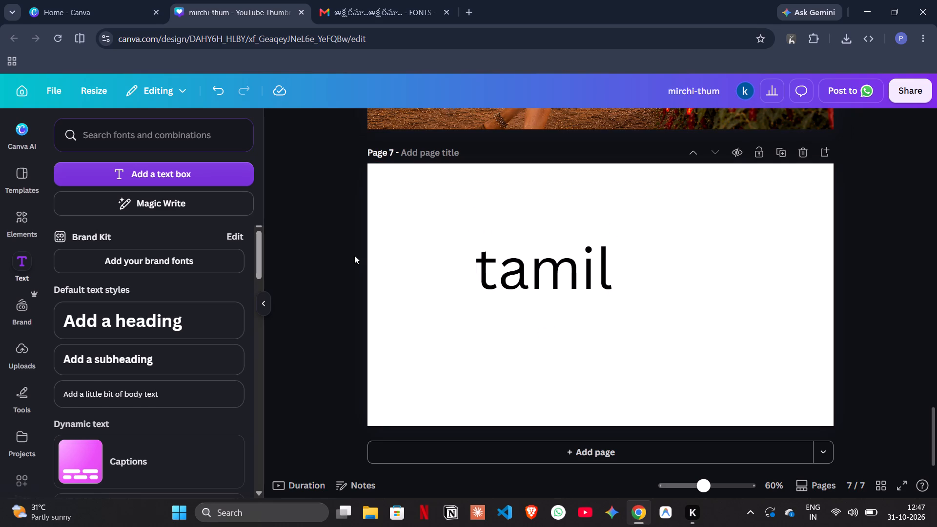
pyautogui.moveTo(539, 268); pyautogui.dragTo(594, 286)
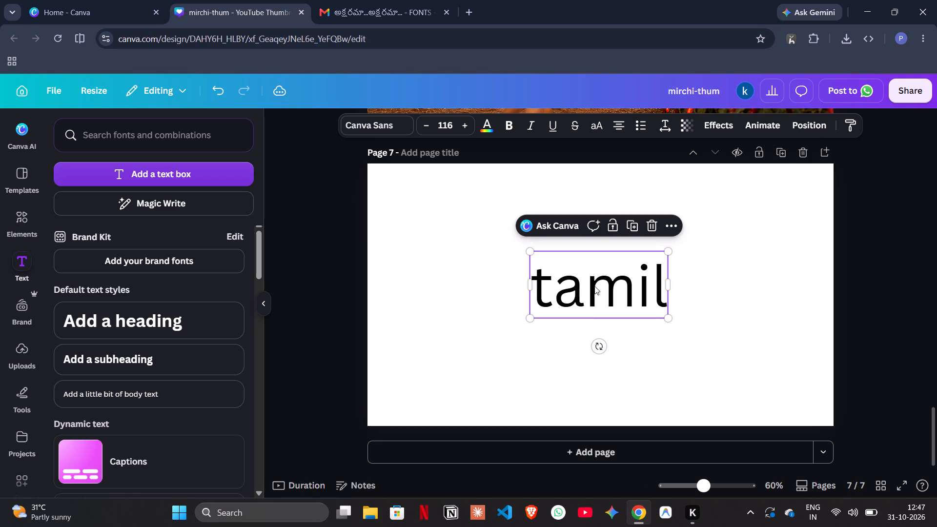
pyautogui.click(774, 263)
# Duplicate page 7 and delete the "tamil" text from the copy to leave it blank.
pyautogui.click(787, 152)
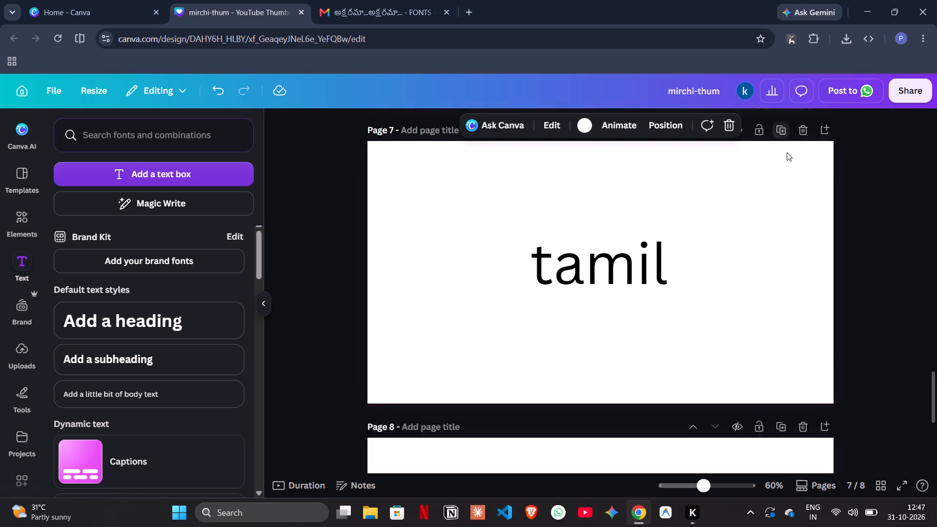
pyautogui.click(637, 265)
pyautogui.press('BackSpace')
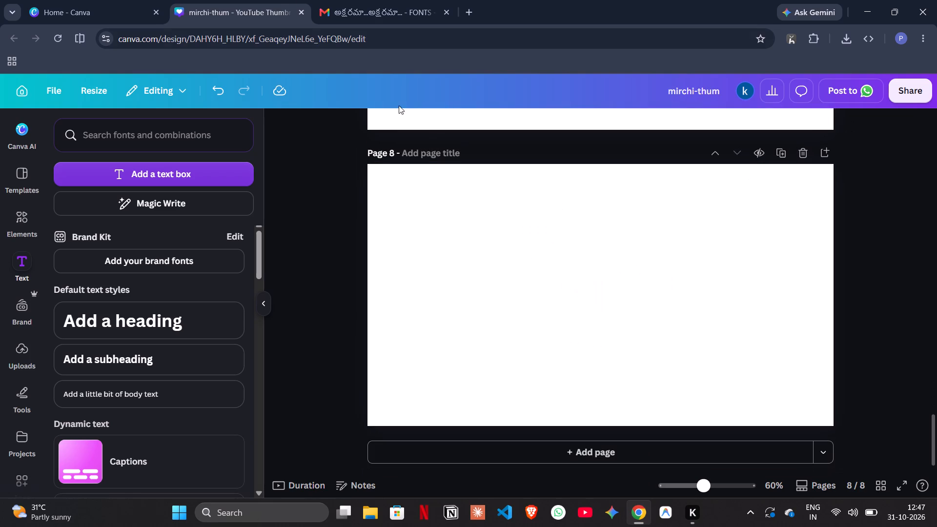
# Find the podcast cover design "मैं मिर्ची छोरी हूँ..." among the recent designs on the home page and open it.
pyautogui.click(120, 0)
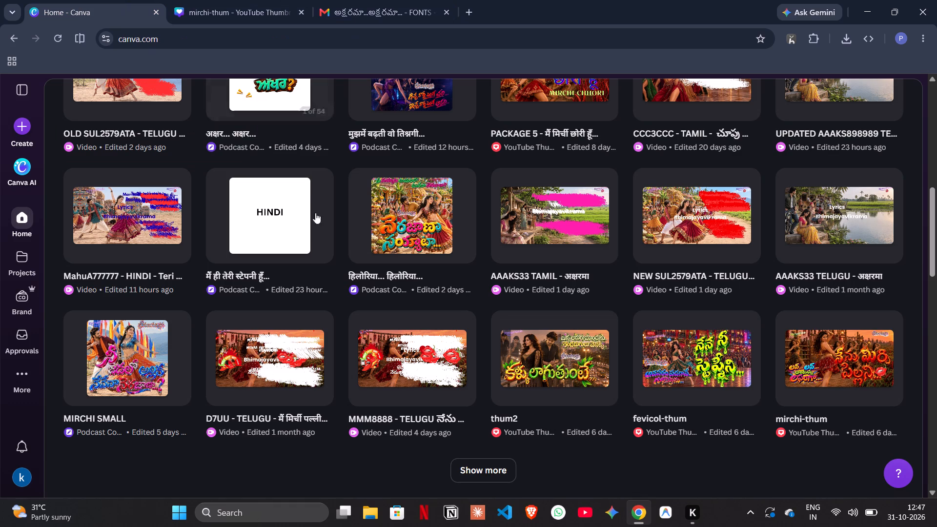
pyautogui.scroll(3, 482, 283)
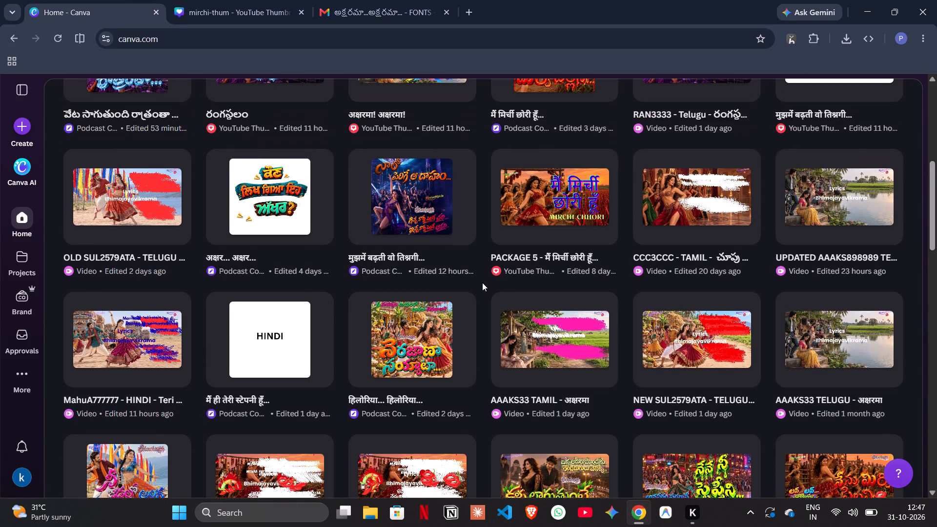
pyautogui.scroll(-1, 482, 283)
pyautogui.scroll(2, 482, 283)
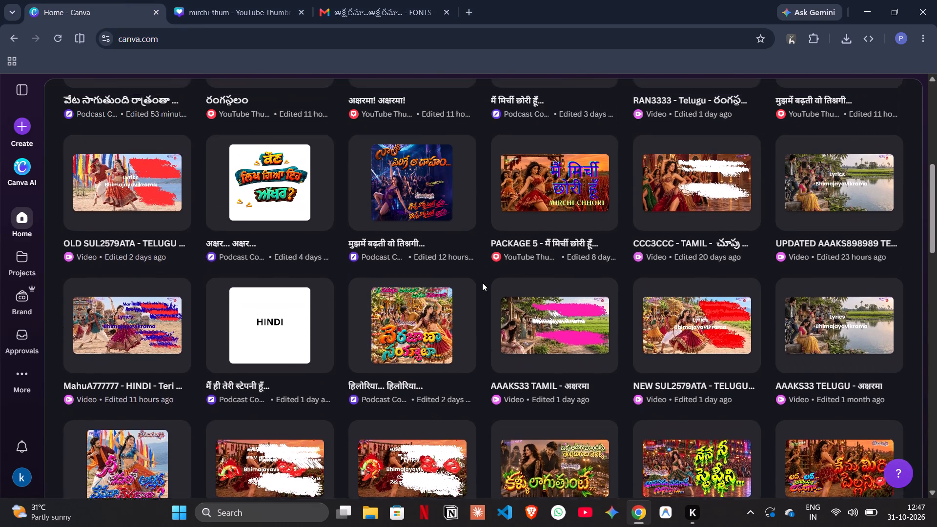
pyautogui.scroll(2, 482, 283)
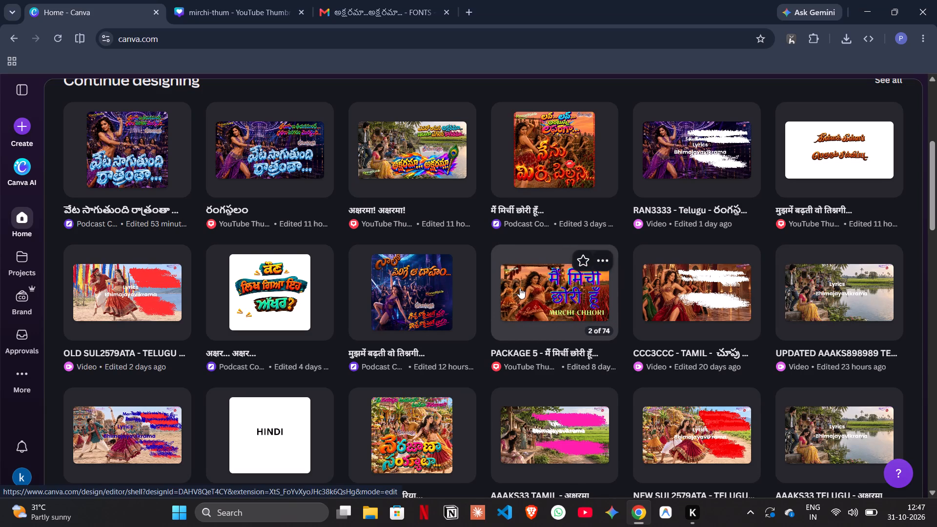
pyautogui.scroll(1, 520, 288)
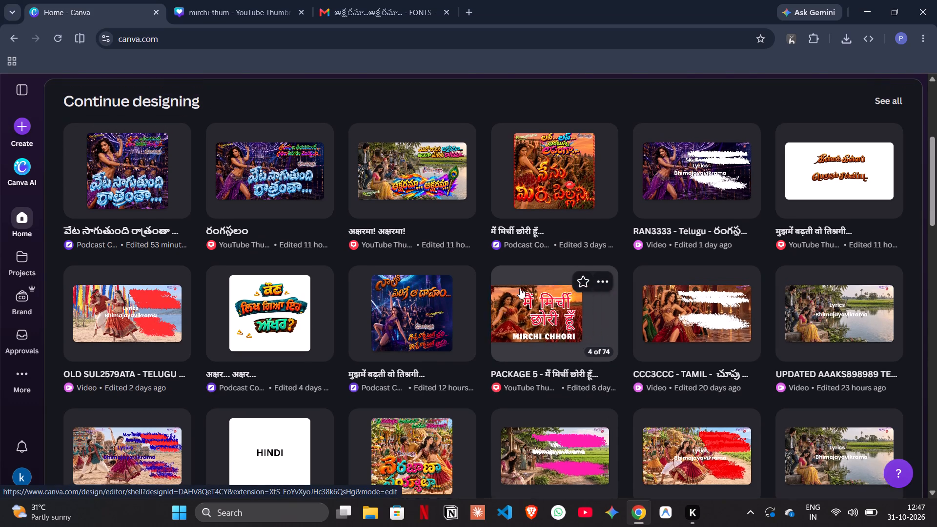
pyautogui.scroll(1, 520, 288)
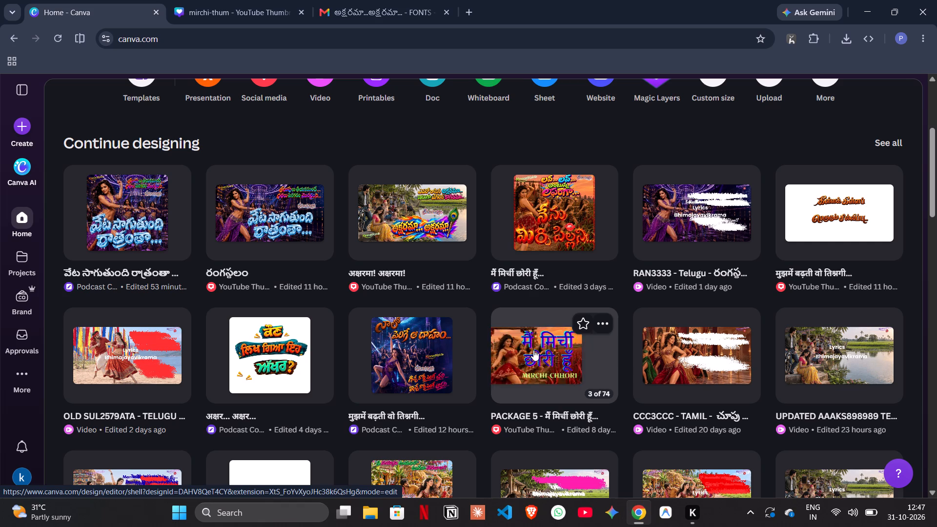
pyautogui.click(544, 221)
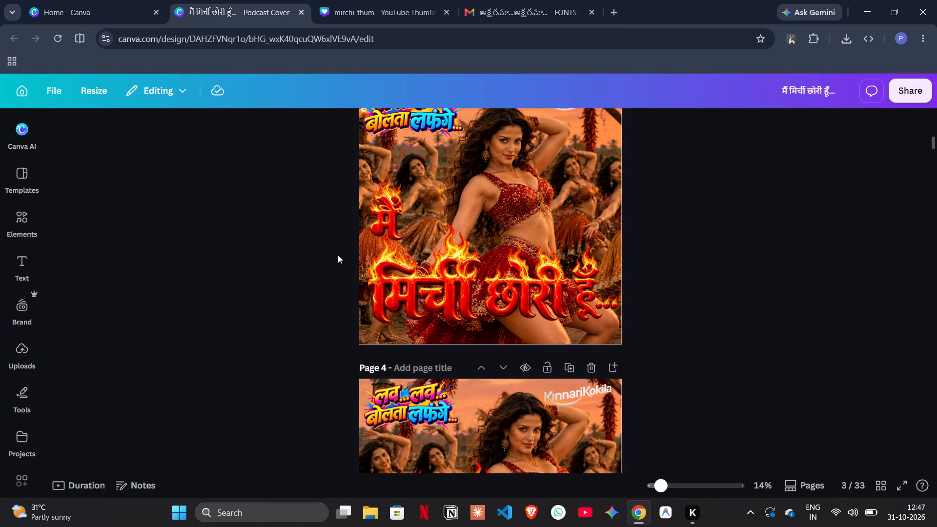
# Copy the flaming Hindi title words, the colourful slogan graphic and the KinnariKokila logo from page 3, leaving out the background image.
pyautogui.scroll(2, 338, 255)
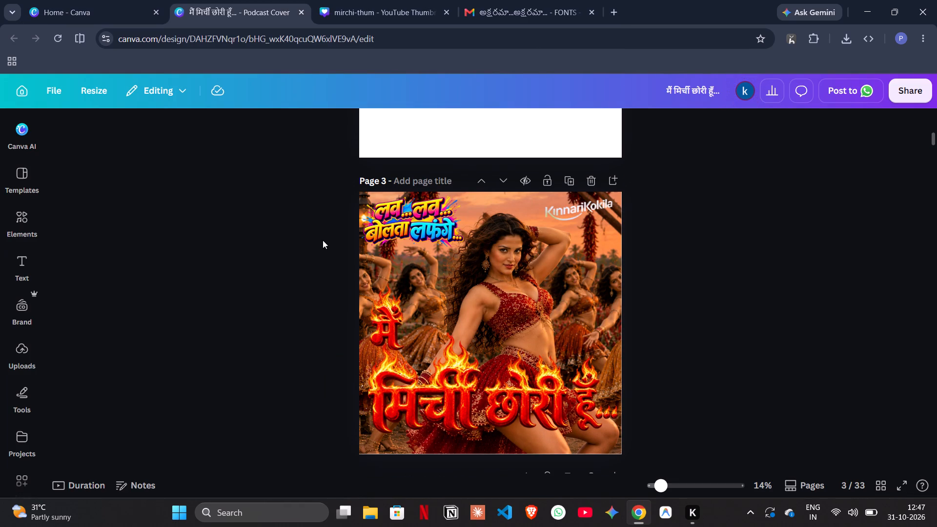
pyautogui.moveTo(301, 221); pyautogui.dragTo(649, 426)
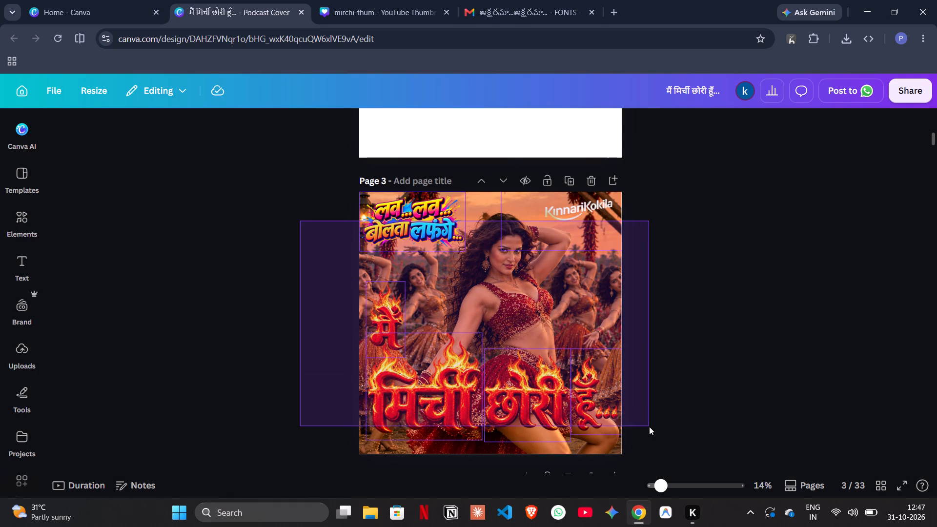
pyautogui.hotkey('ctrl', 'c')
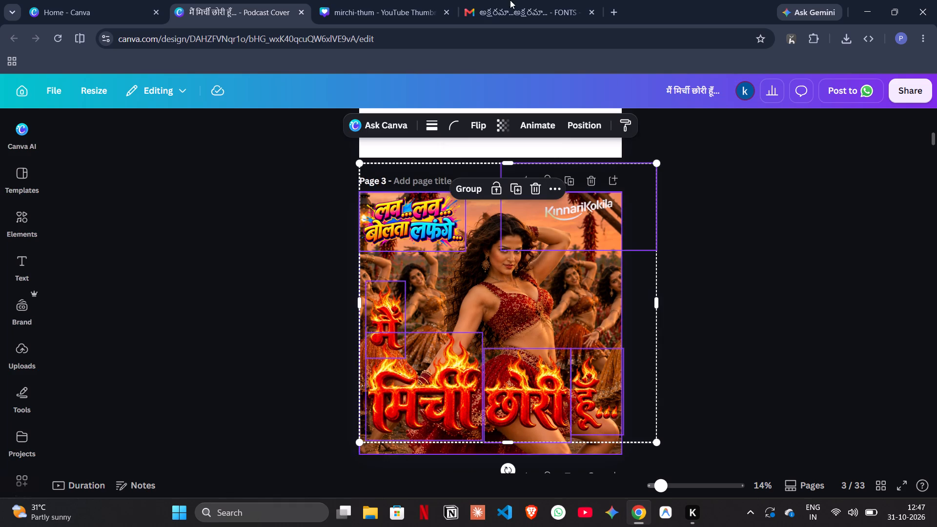
# Return to the mirchi-thum design and replace the "tamil" text on page 7 with "HINDI".
pyautogui.click(399, 0)
pyautogui.scroll(2, 554, 249)
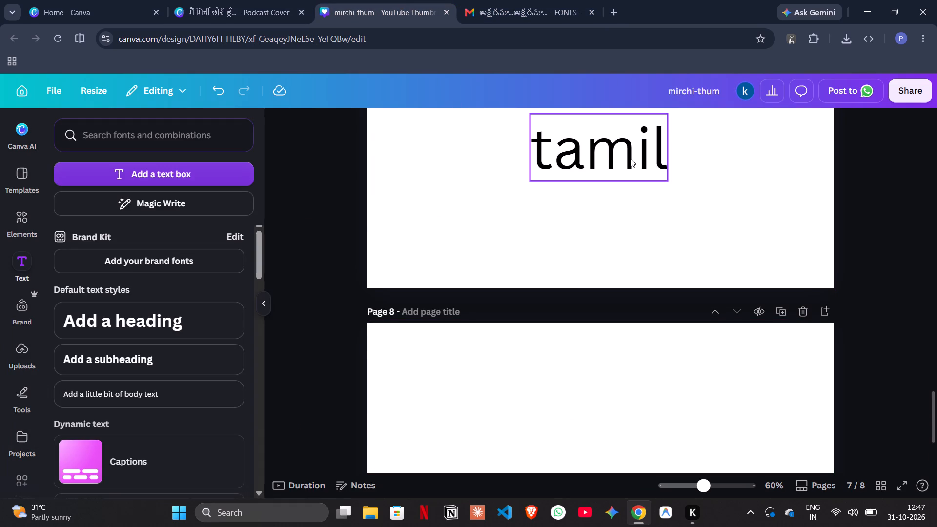
pyautogui.doubleClick(631, 157)
pyautogui.press('Right')
pyautogui.press('Right')
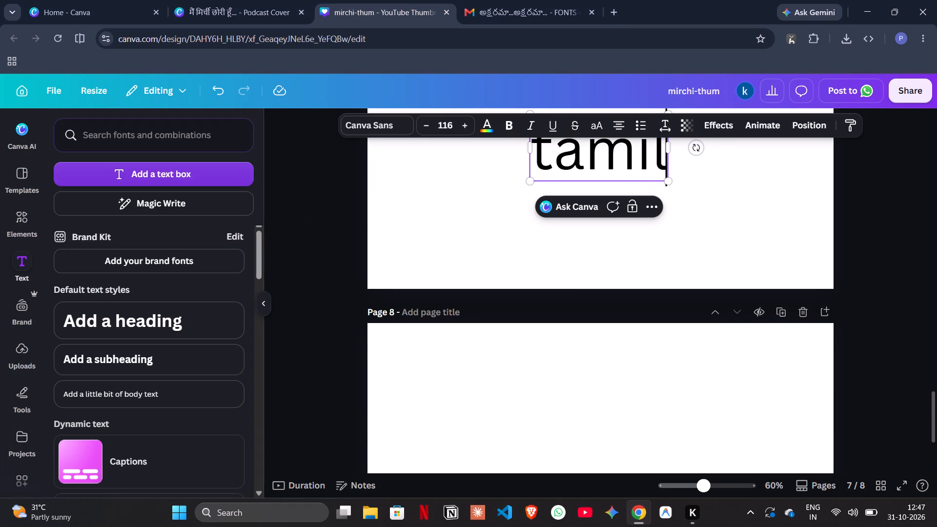
pyautogui.press('BackSpace')
pyautogui.press('BackSpace')
pyautogui.press('BackSpace')
pyautogui.press('BackSpace')
pyautogui.press('BackSpace')
pyautogui.press('BackSpace')
pyautogui.press('BackSpace')
pyautogui.press('BackSpace')
pyautogui.press('BackSpace')
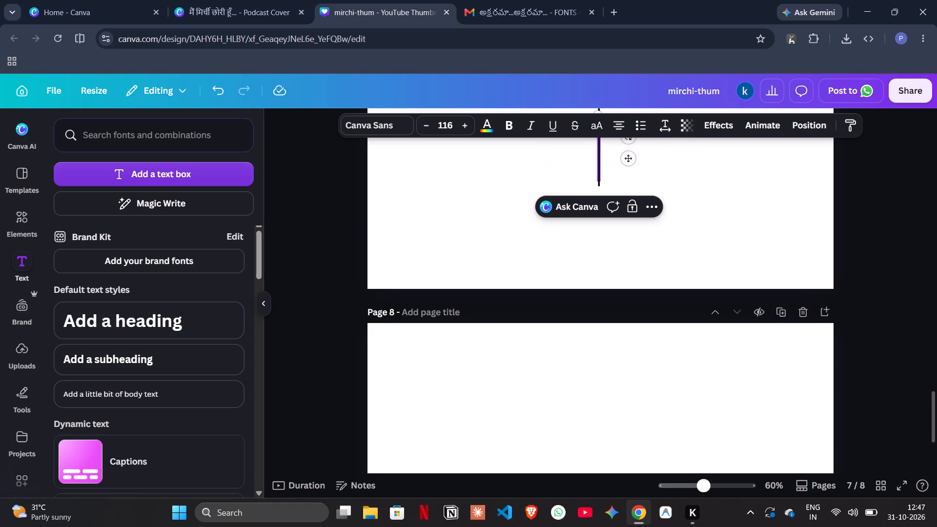
pyautogui.write('HINDI')
# Paste the copied Hindi title words, slogan graphic and logo onto blank page 8.
pyautogui.click(507, 361)
pyautogui.scroll(-2, 507, 361)
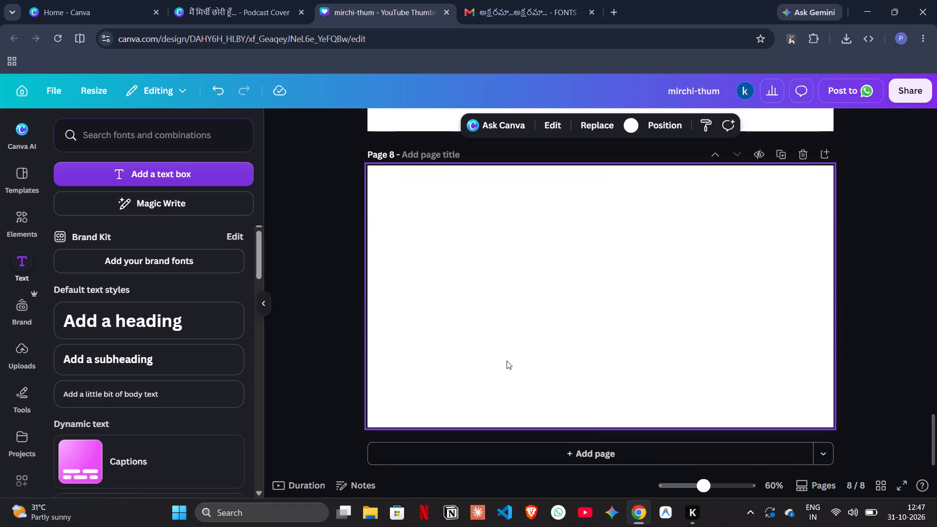
pyautogui.hotkey('ctrl', 'v')
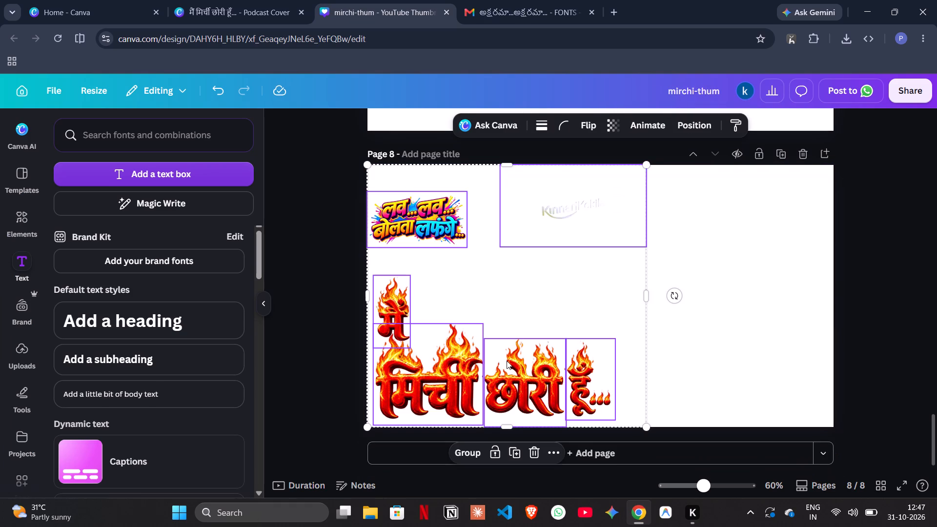
# Copy the dancer background image from page 3 of the podcast cover and paste it onto page 8 of mirchi-thum.
pyautogui.click(249, 0)
pyautogui.click(475, 280)
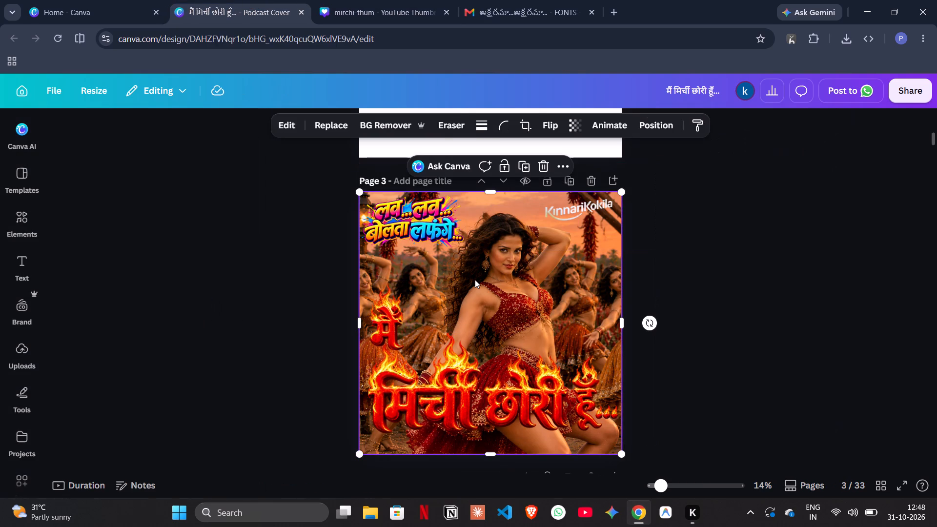
pyautogui.hotkey('ctrl', 'c')
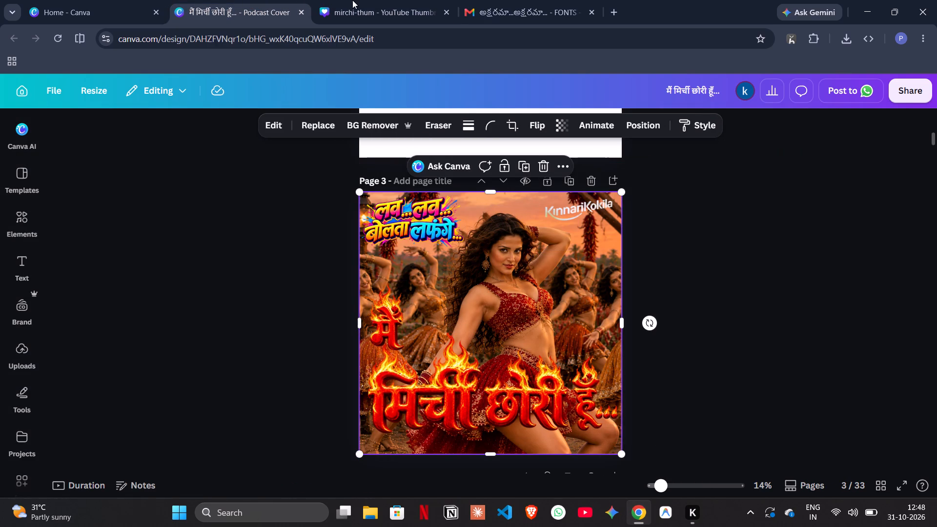
pyautogui.click(361, 0)
pyautogui.click(730, 253)
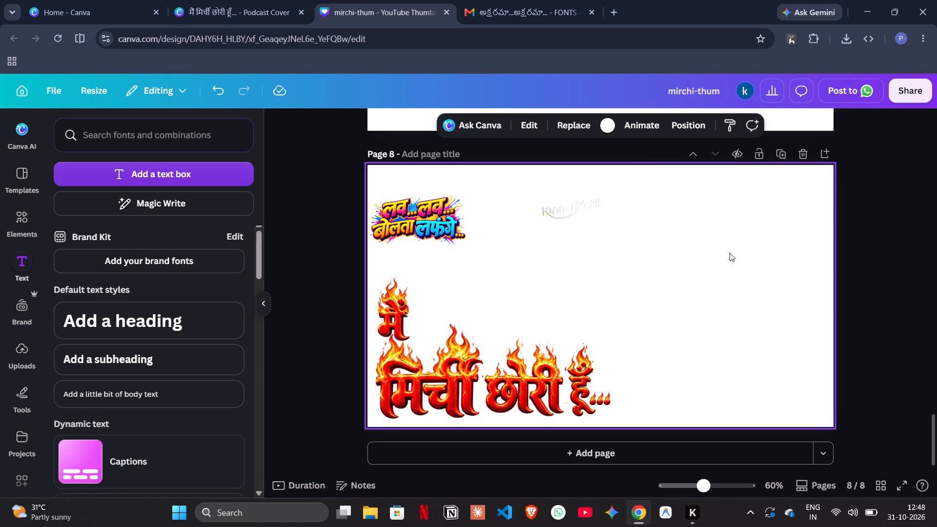
pyautogui.hotkey('ctrl', 'v')
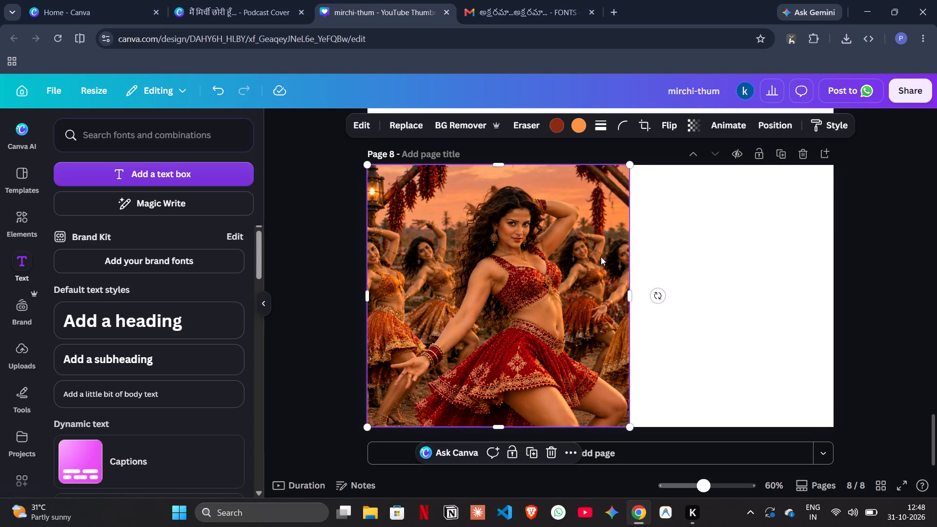
# Send the pasted dancer image on page 8 to the back, behind the title words, slogan graphic and logo.
pyautogui.moveTo(594, 261); pyautogui.dragTo(702, 253)
pyautogui.rightClick(702, 253)
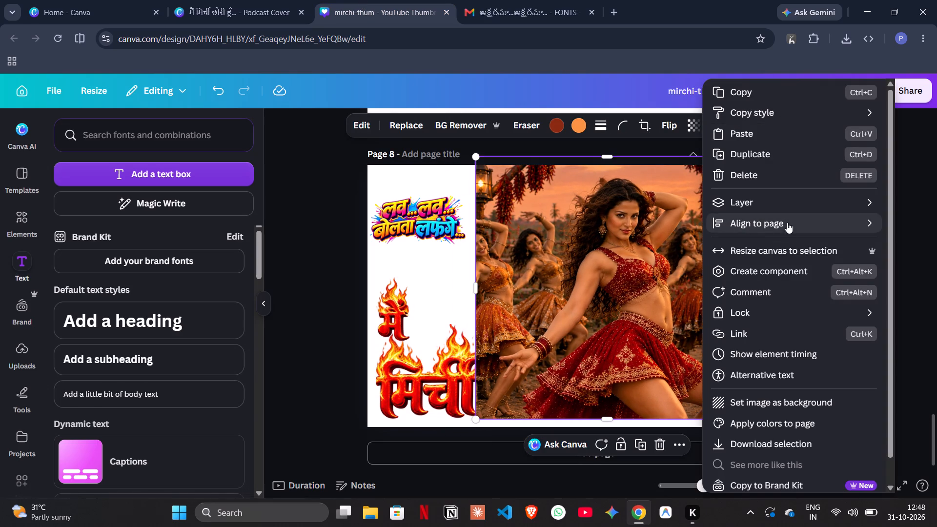
pyautogui.click(644, 262)
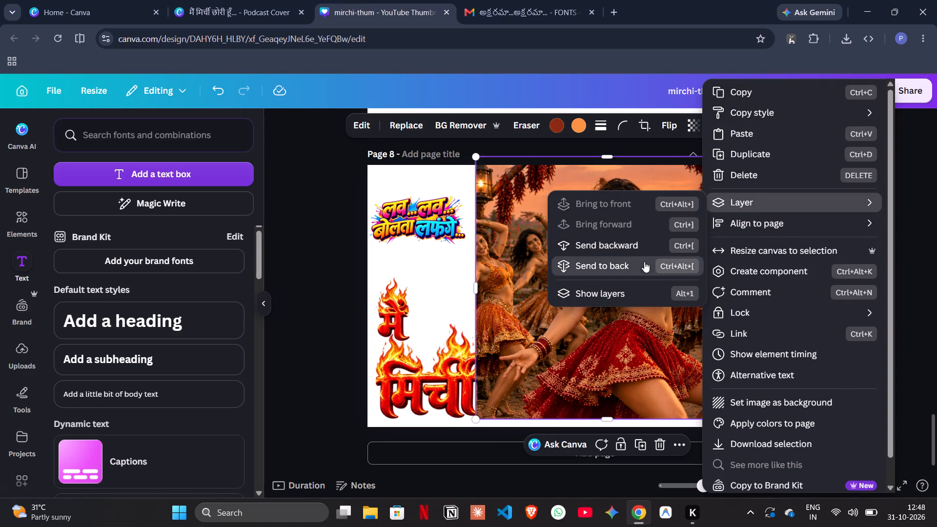
# Reposition the dancer image and extend its side edges so that it covers the full width of page 8.
pyautogui.moveTo(504, 329); pyautogui.dragTo(461, 326)
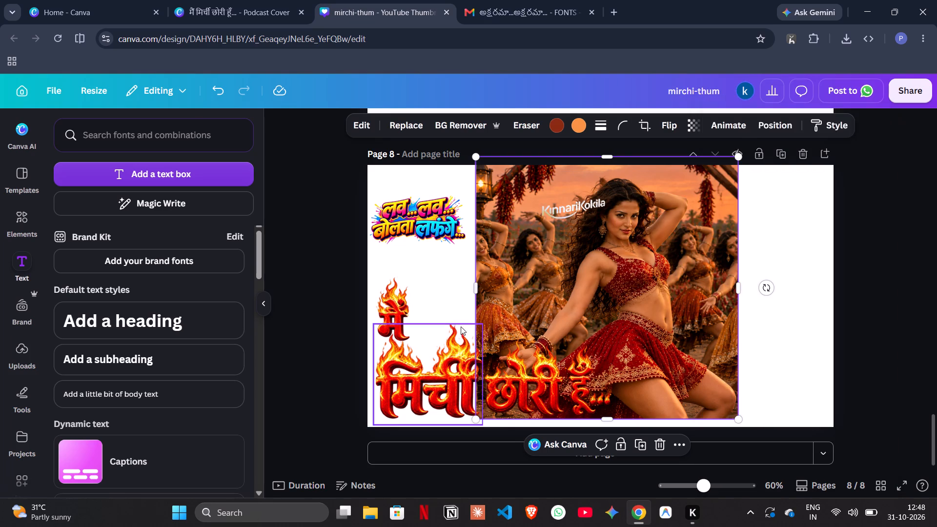
pyautogui.moveTo(461, 326); pyautogui.dragTo(545, 288)
pyautogui.click(545, 288)
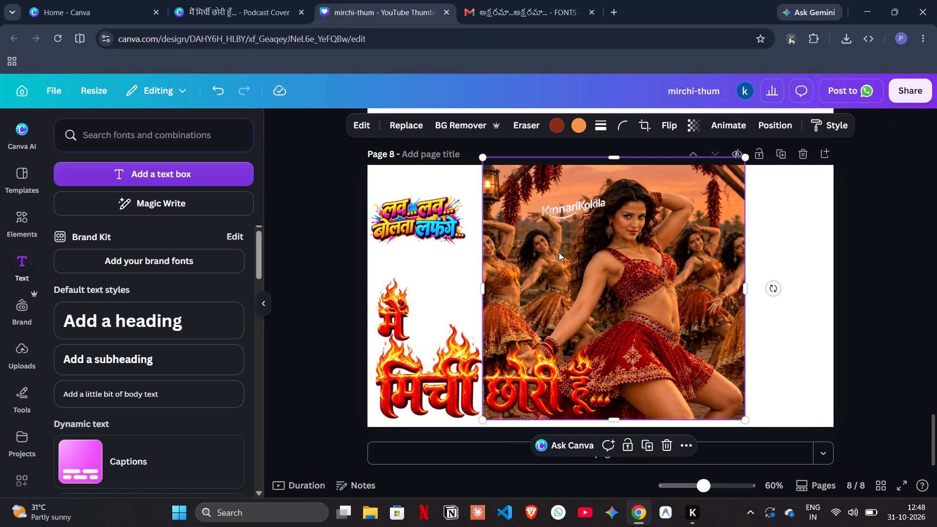
pyautogui.moveTo(556, 255); pyautogui.dragTo(439, 260)
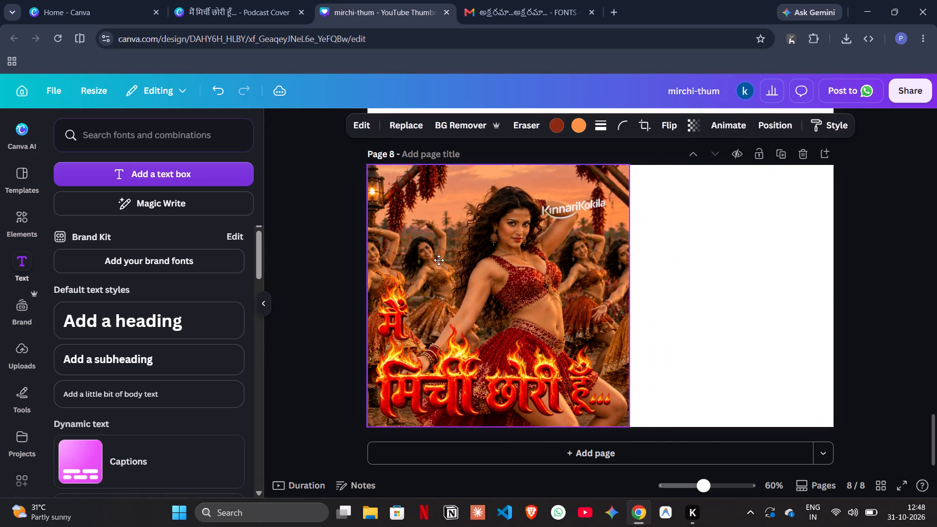
pyautogui.moveTo(439, 260); pyautogui.dragTo(551, 263)
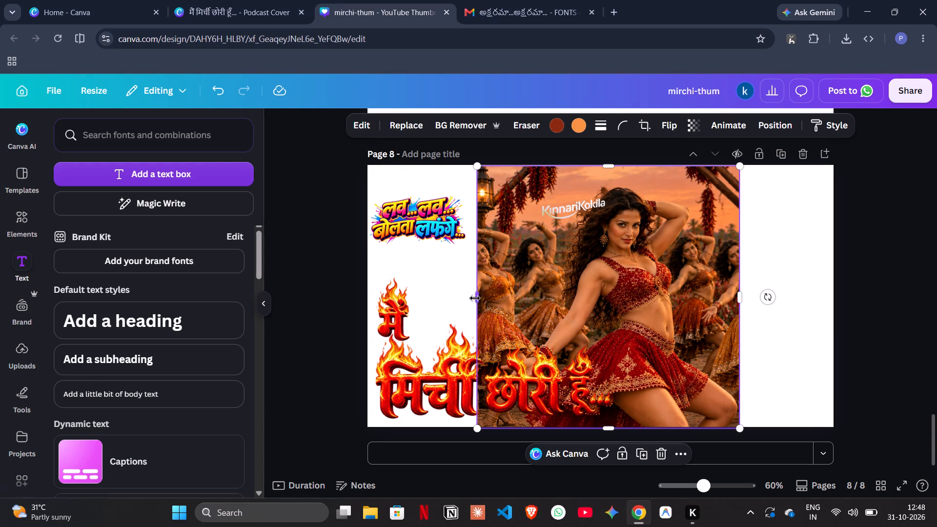
pyautogui.moveTo(475, 298); pyautogui.dragTo(466, 291)
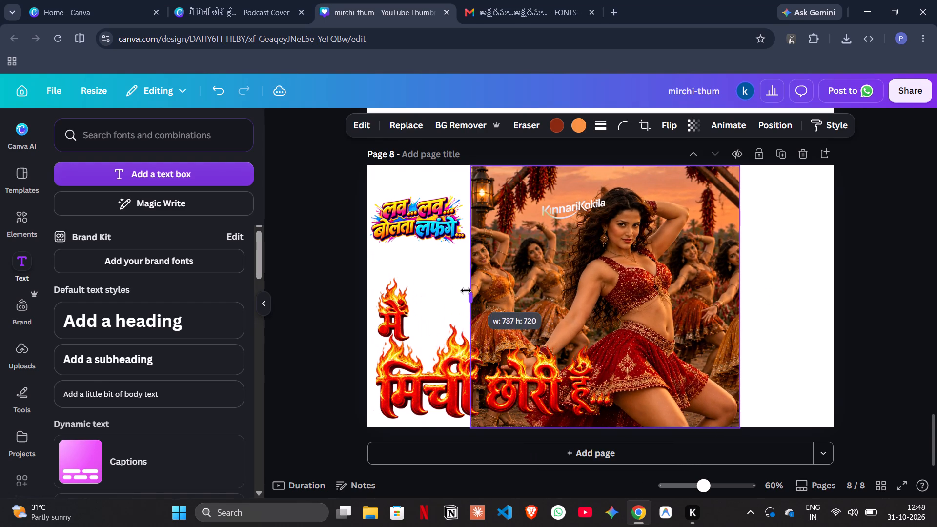
pyautogui.moveTo(466, 291); pyautogui.dragTo(460, 291)
pyautogui.moveTo(563, 290); pyautogui.dragTo(551, 290)
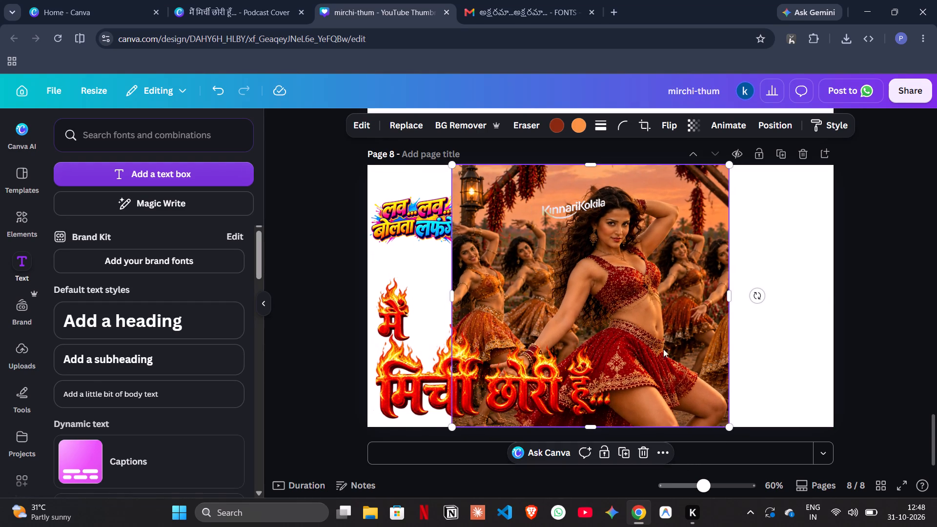
pyautogui.moveTo(728, 296); pyautogui.dragTo(823, 287)
pyautogui.moveTo(721, 302); pyautogui.dragTo(641, 305)
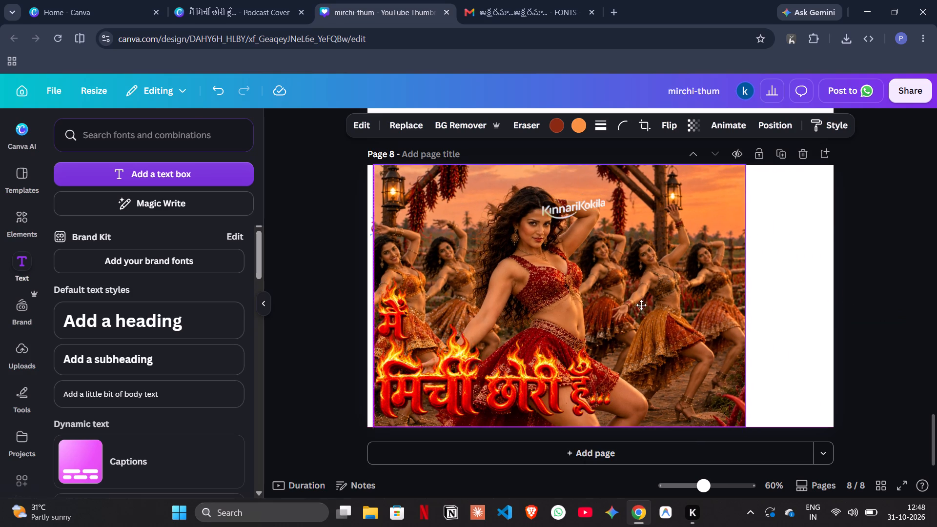
pyautogui.moveTo(641, 305); pyautogui.dragTo(634, 302)
pyautogui.moveTo(741, 298); pyautogui.dragTo(836, 297)
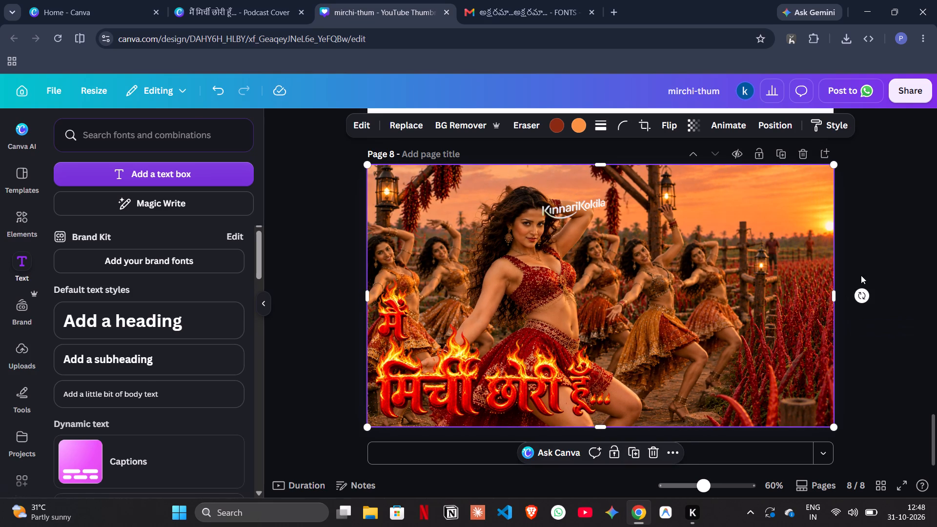
pyautogui.click(865, 259)
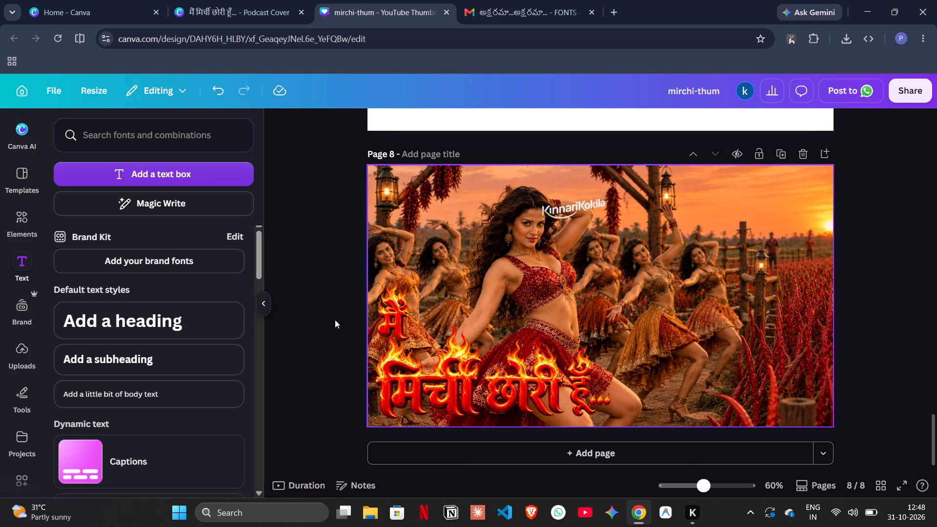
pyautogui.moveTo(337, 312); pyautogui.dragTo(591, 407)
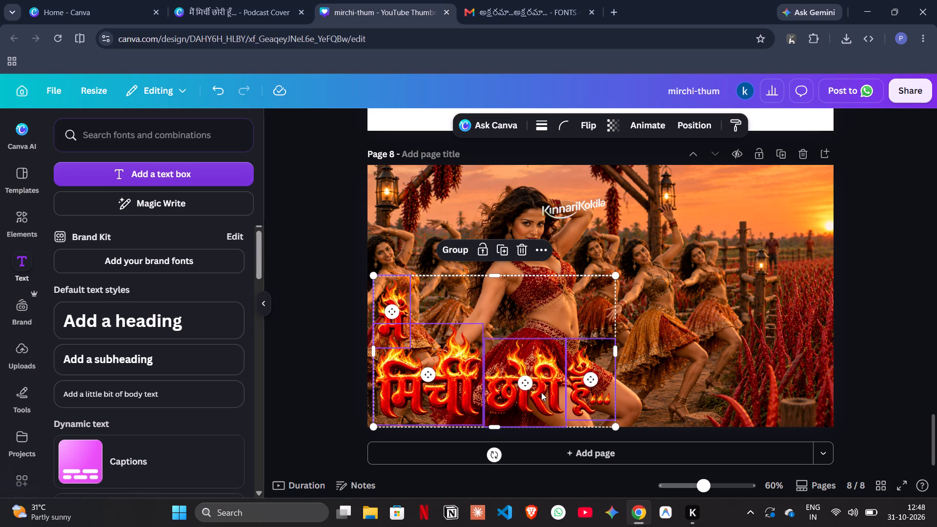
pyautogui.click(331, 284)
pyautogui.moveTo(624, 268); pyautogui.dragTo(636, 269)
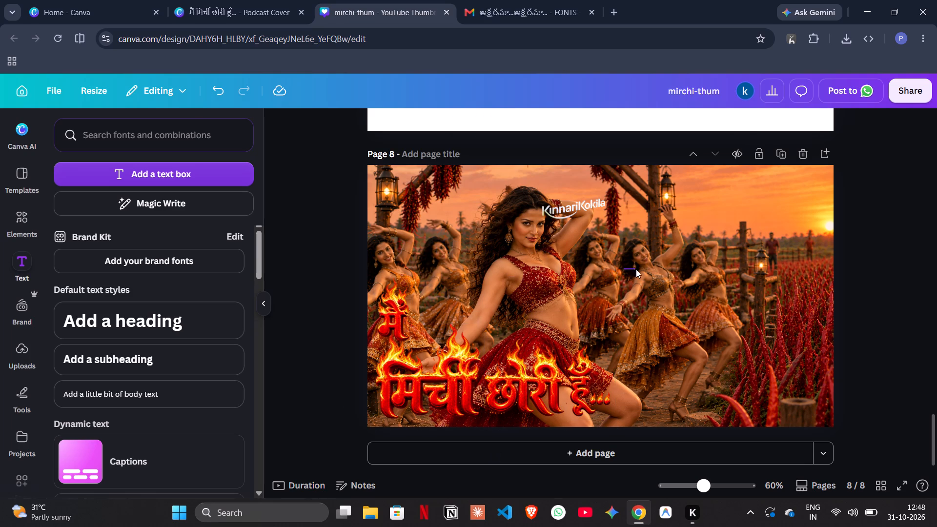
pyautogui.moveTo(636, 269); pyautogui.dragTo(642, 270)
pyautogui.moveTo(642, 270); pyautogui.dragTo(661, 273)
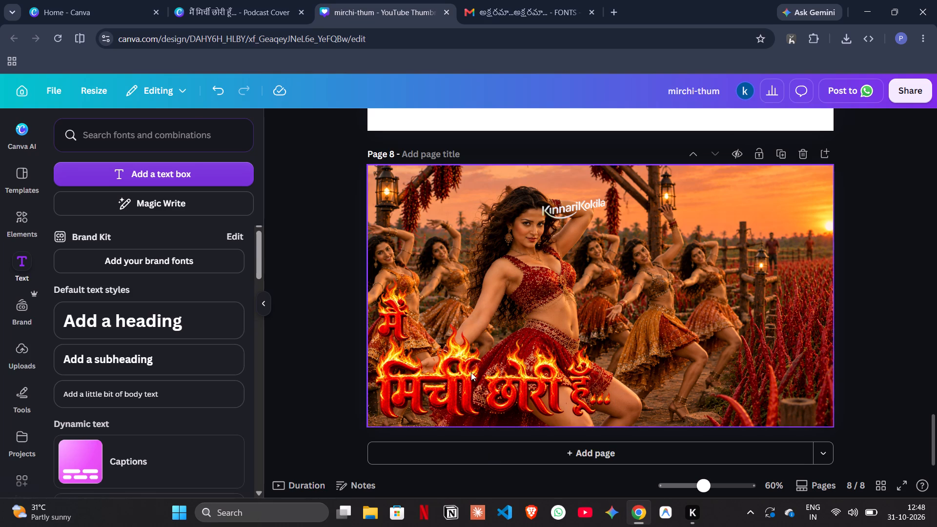
# Move the four flaming Hindi title words together to the lower-right area of page 8.
pyautogui.moveTo(356, 318); pyautogui.dragTo(631, 385)
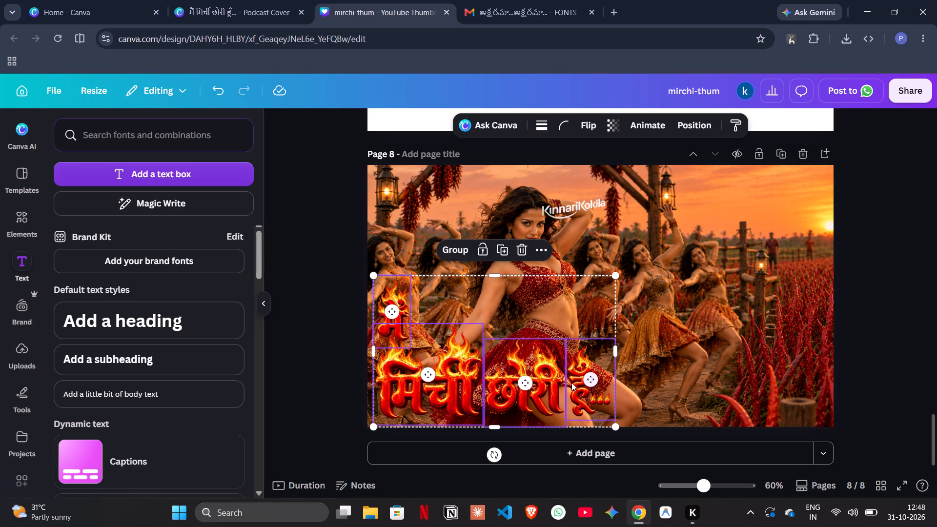
pyautogui.moveTo(479, 365); pyautogui.dragTo(693, 360)
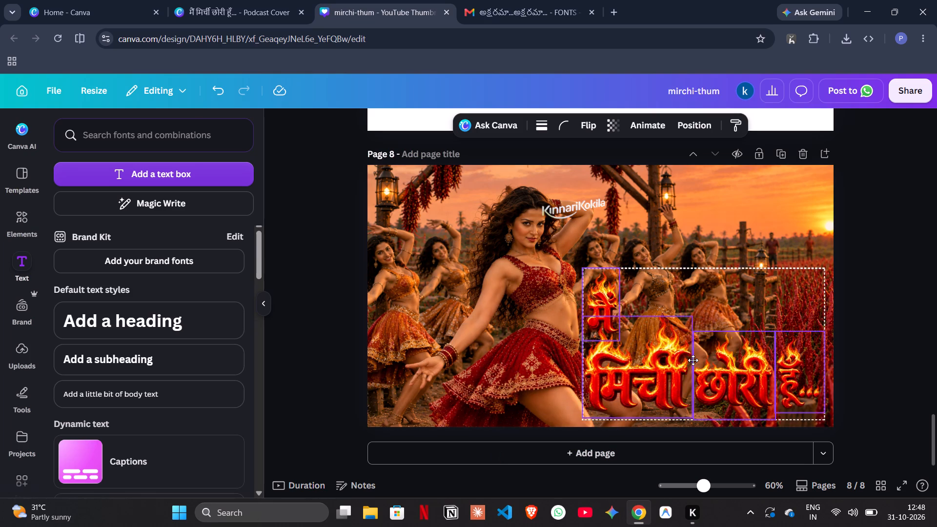
pyautogui.moveTo(693, 360); pyautogui.dragTo(693, 361)
pyautogui.click(863, 269)
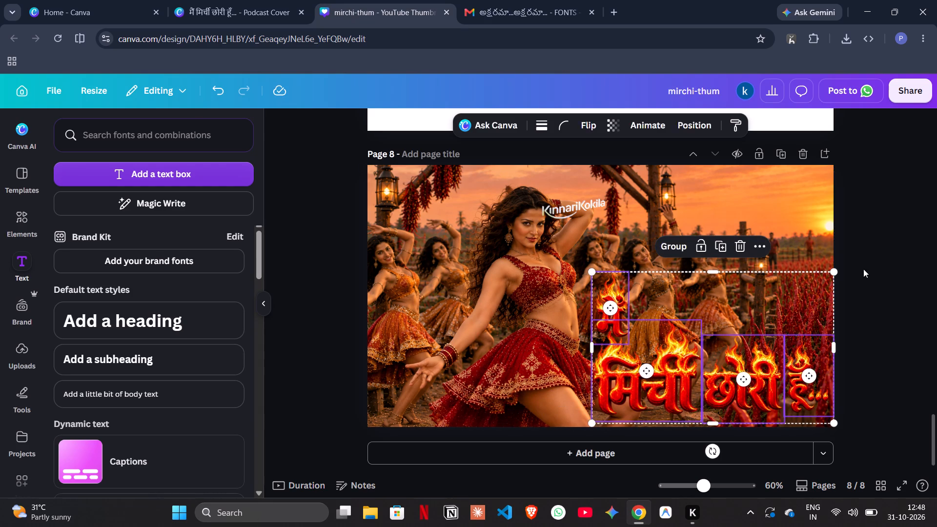
# Move the title word "मैं" up near the page's top edge, just right of the KinnariKokila logo.
pyautogui.moveTo(611, 305); pyautogui.dragTo(645, 240)
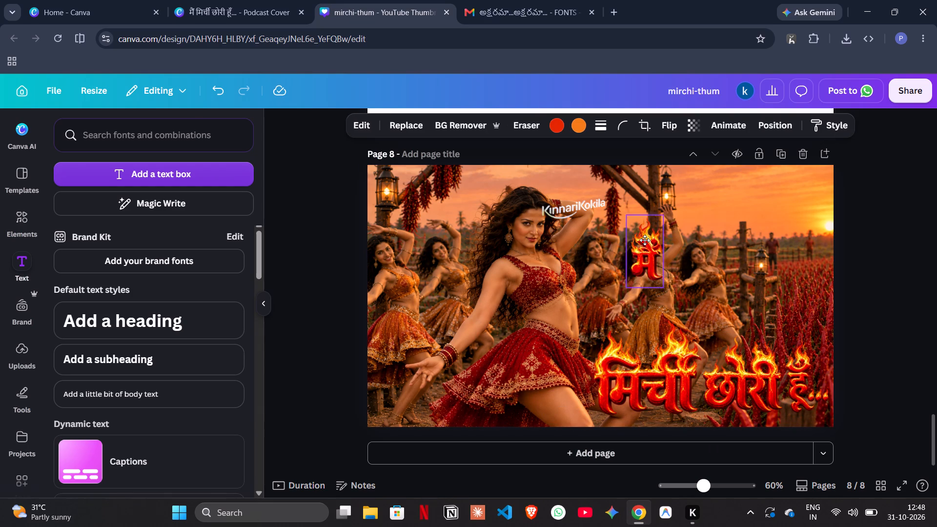
pyautogui.moveTo(645, 240); pyautogui.dragTo(656, 216)
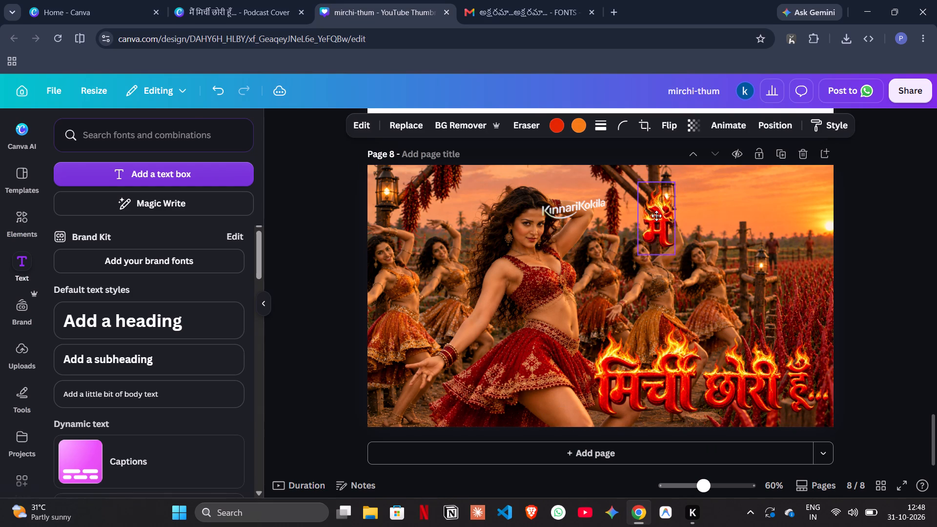
pyautogui.moveTo(656, 216); pyautogui.dragTo(637, 213)
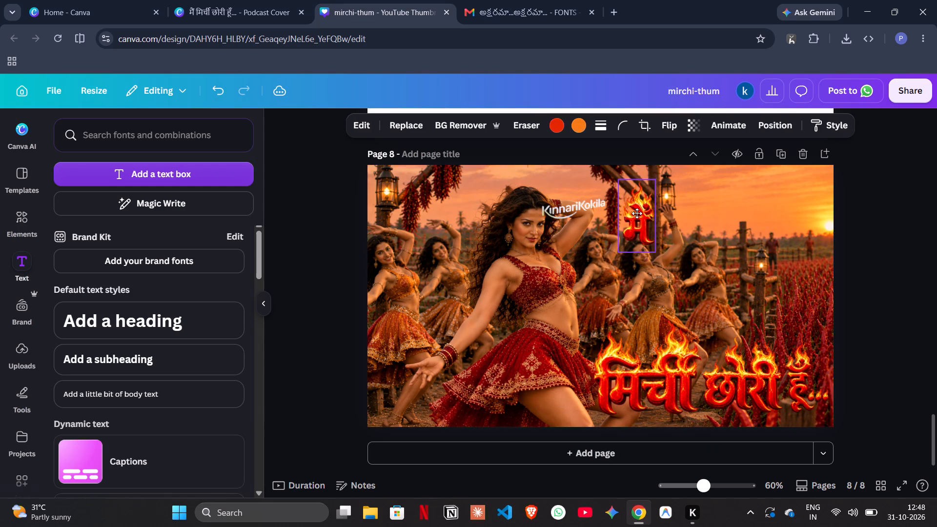
pyautogui.moveTo(637, 213); pyautogui.dragTo(638, 211)
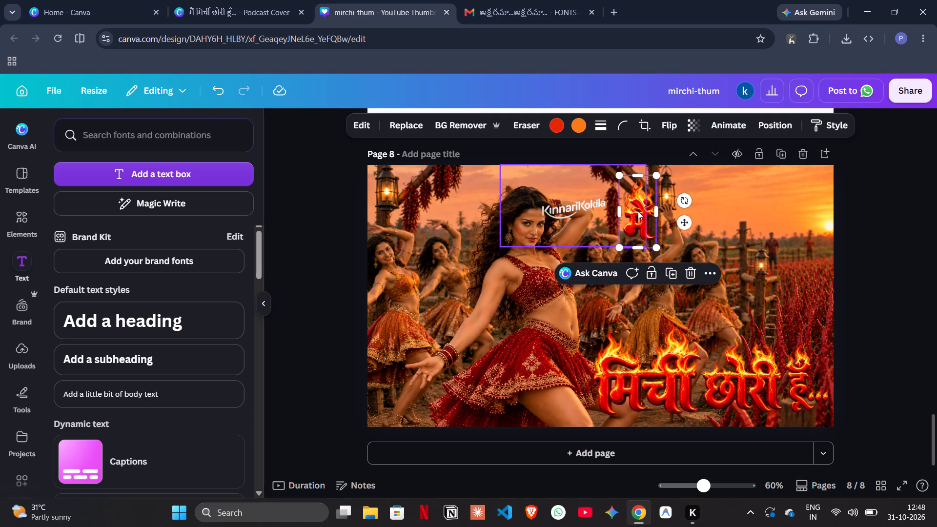
# Move the title word "मिर्ची" to the middle of the page's right half, diagonally below "मैं".
pyautogui.moveTo(651, 391); pyautogui.dragTo(769, 251)
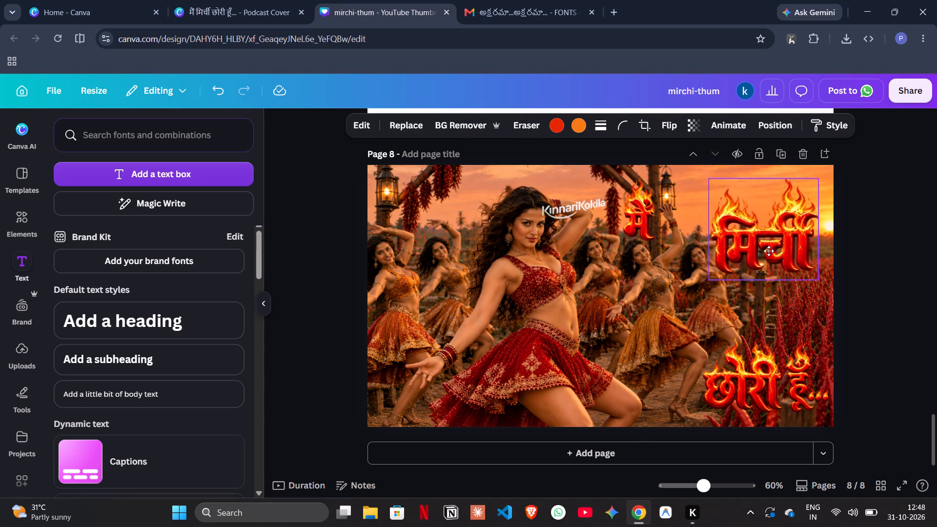
pyautogui.moveTo(769, 251); pyautogui.dragTo(736, 224)
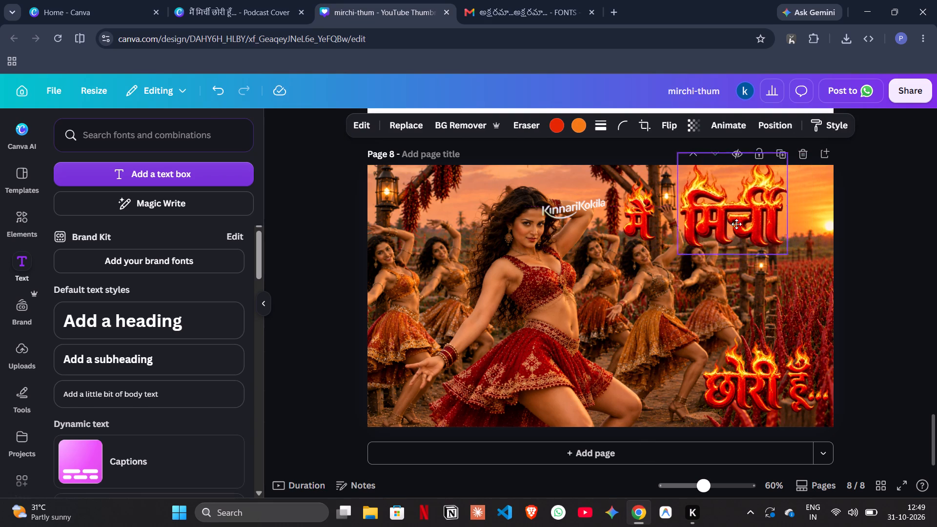
pyautogui.moveTo(736, 224); pyautogui.dragTo(724, 324)
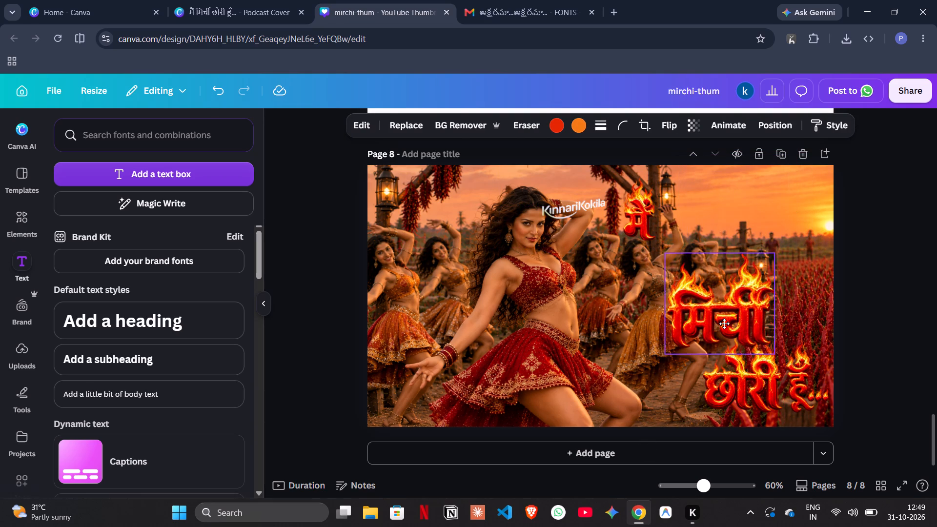
pyautogui.moveTo(724, 324); pyautogui.dragTo(719, 309)
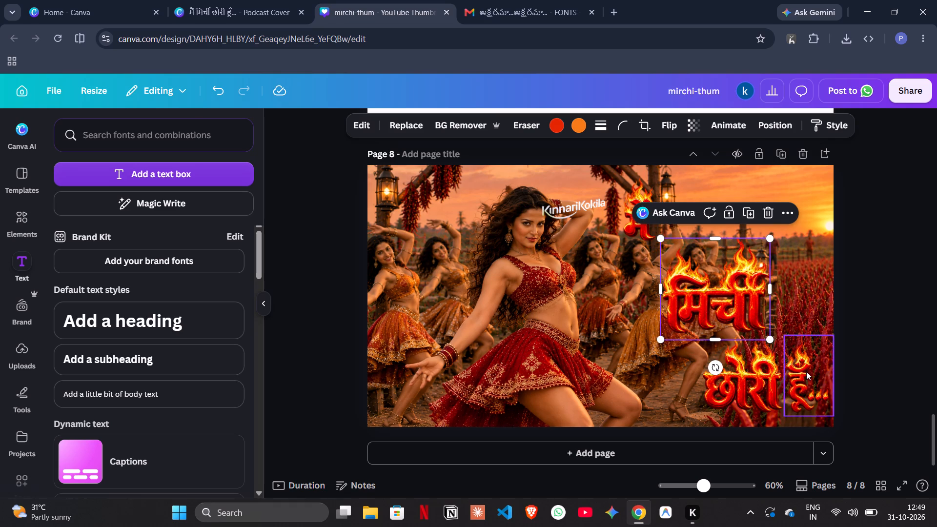
# Arrange the title words "छोरी" and "हूँ..." side by side as a row directly beneath "मिर्ची" on page 8.
pyautogui.moveTo(760, 389); pyautogui.dragTo(676, 371)
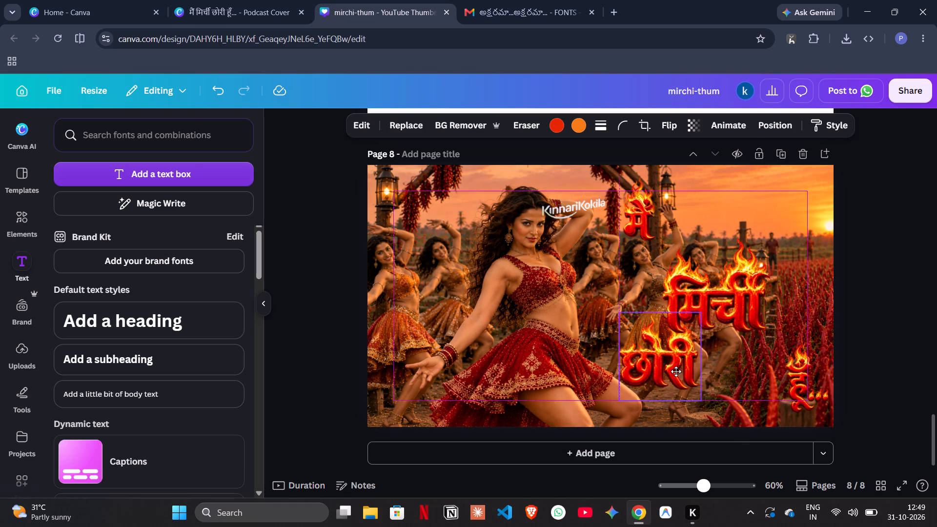
pyautogui.moveTo(676, 371); pyautogui.dragTo(671, 380)
pyautogui.moveTo(800, 381); pyautogui.dragTo(747, 381)
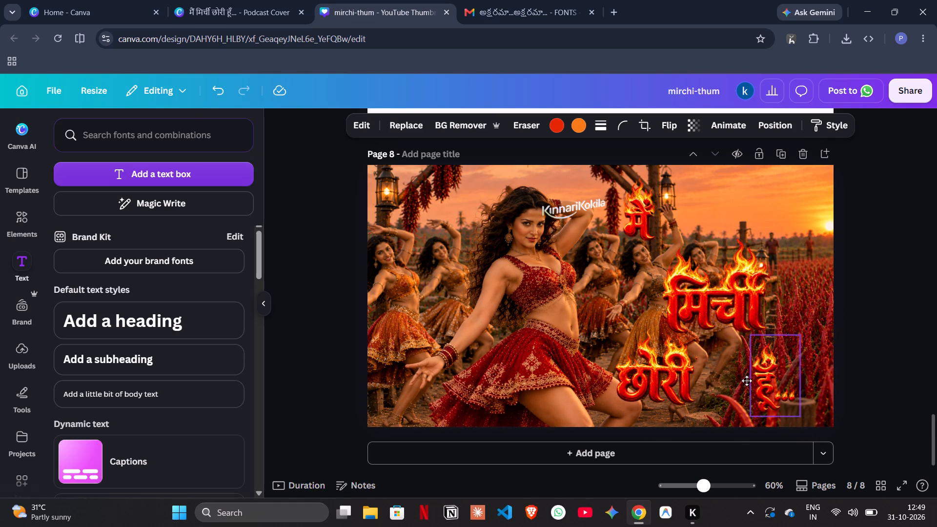
pyautogui.moveTo(747, 381); pyautogui.dragTo(737, 383)
pyautogui.moveTo(667, 384); pyautogui.dragTo(668, 377)
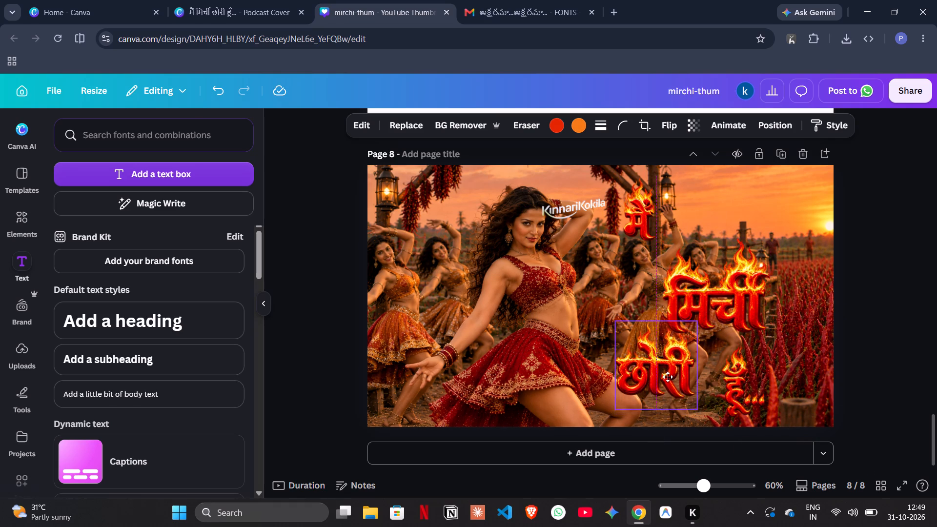
pyautogui.moveTo(668, 377); pyautogui.dragTo(669, 372)
pyautogui.moveTo(727, 384); pyautogui.dragTo(727, 383)
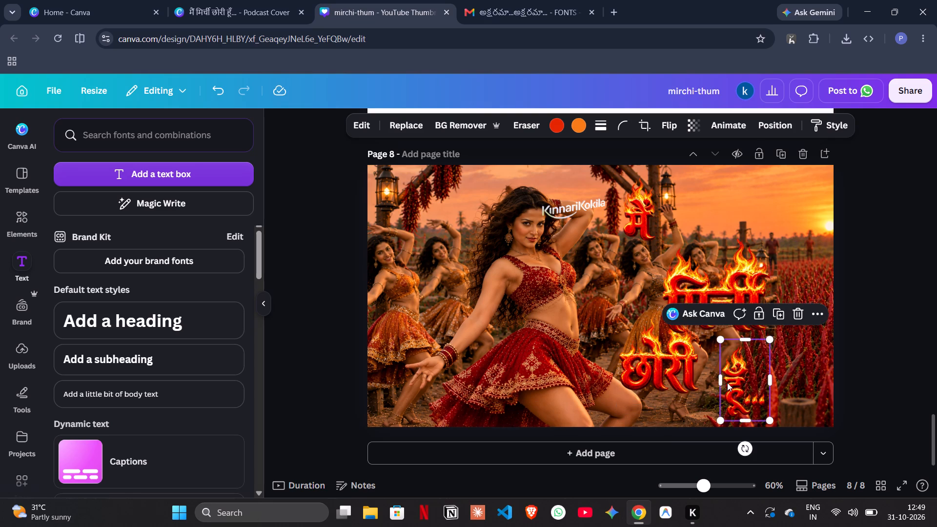
pyautogui.moveTo(727, 383); pyautogui.dragTo(722, 363)
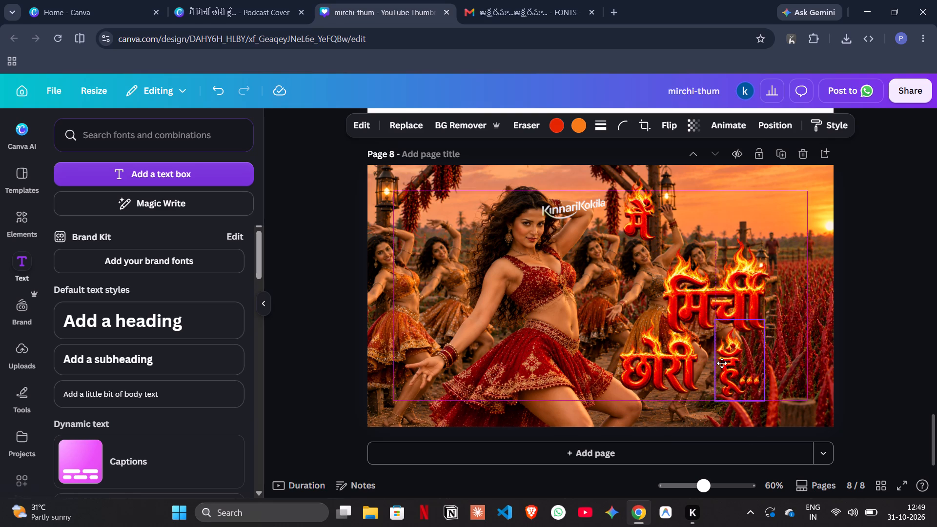
pyautogui.moveTo(722, 363); pyautogui.dragTo(721, 364)
pyautogui.moveTo(731, 365); pyautogui.dragTo(779, 364)
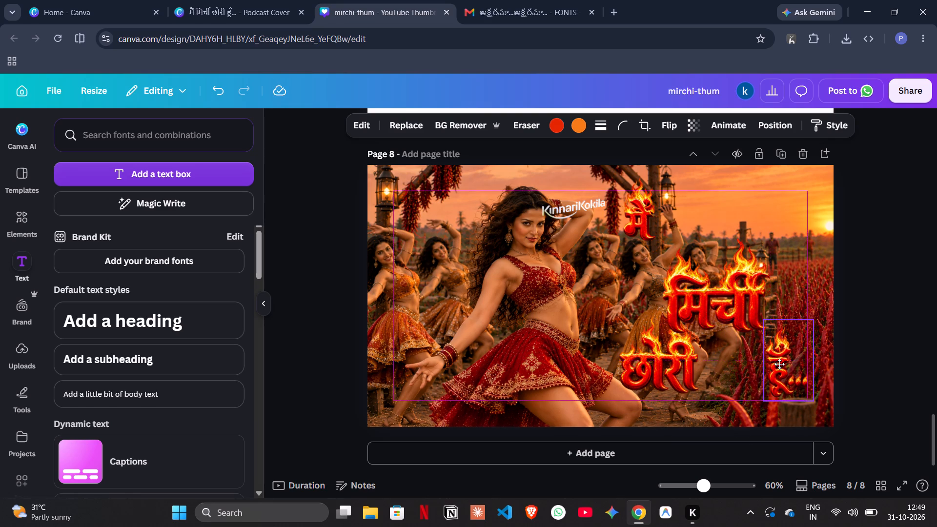
pyautogui.moveTo(779, 364); pyautogui.dragTo(775, 365)
pyautogui.moveTo(686, 373); pyautogui.dragTo(704, 380)
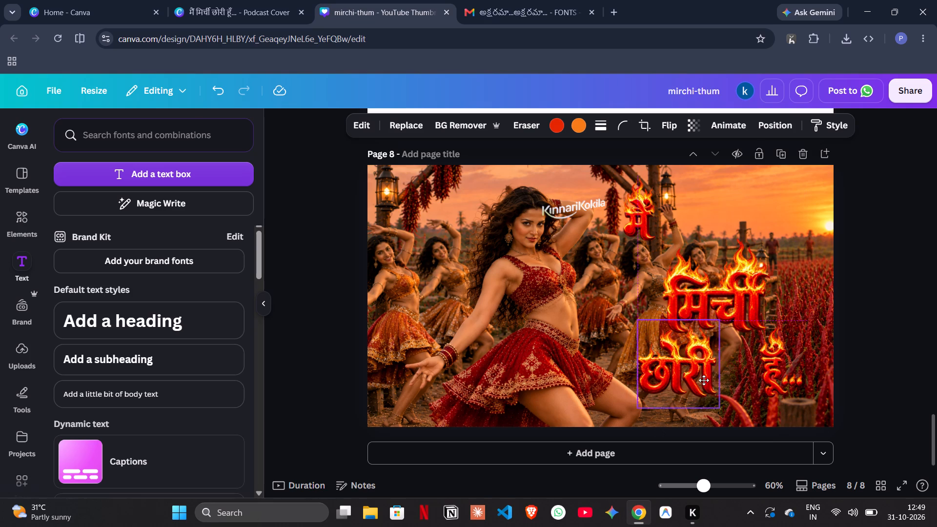
pyautogui.moveTo(704, 380); pyautogui.dragTo(692, 378)
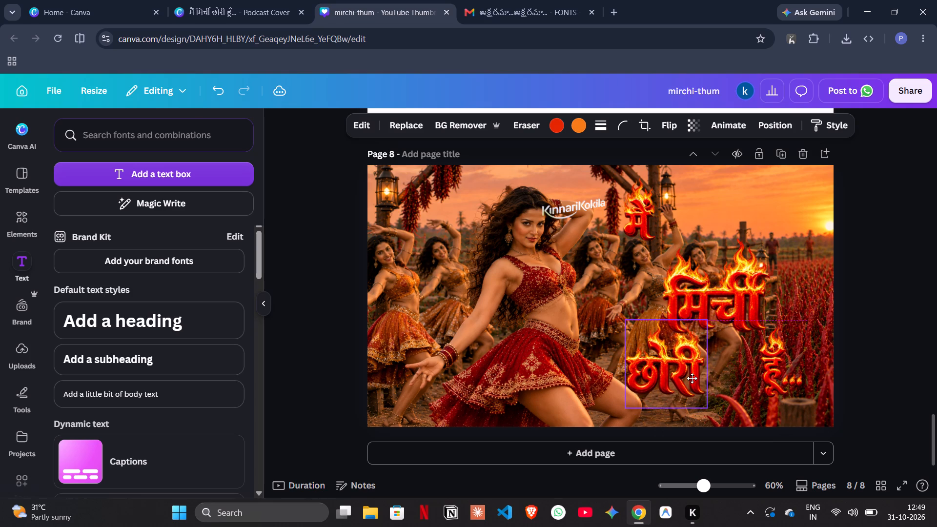
pyautogui.moveTo(692, 378); pyautogui.dragTo(715, 380)
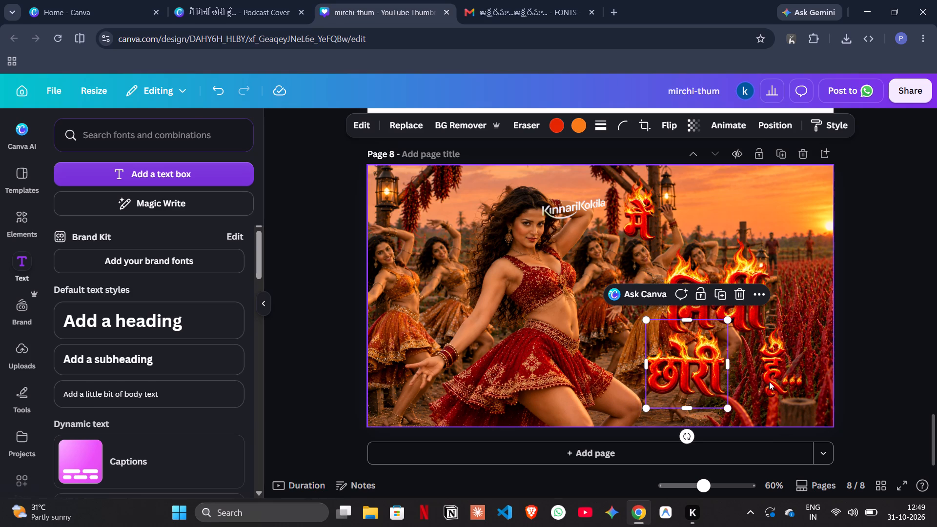
pyautogui.moveTo(786, 377); pyautogui.dragTo(768, 378)
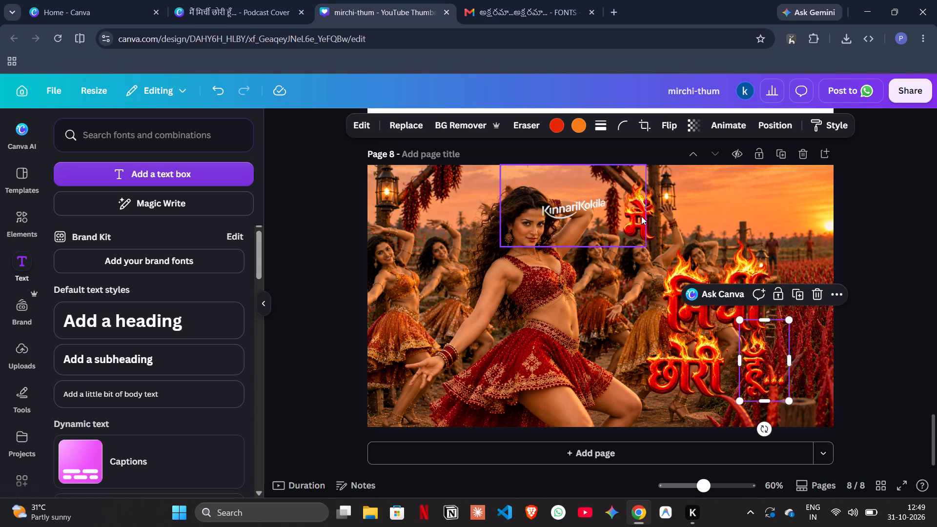
# Move the KinnariKokila logo to the top-left corner of page 8.
pyautogui.moveTo(587, 208); pyautogui.dragTo(431, 188)
pyautogui.click(296, 251)
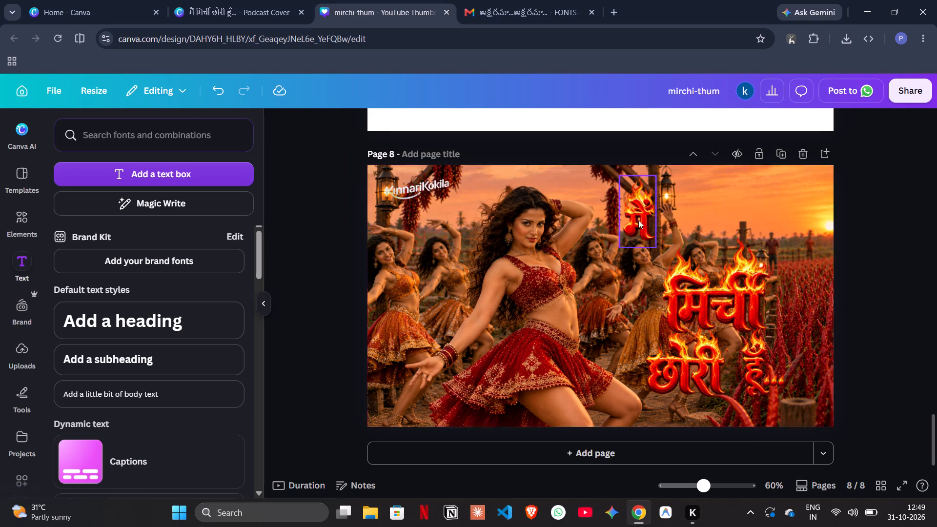
# Move the title word "मैं" to the right near the page's top edge, above the end of "मिर्ची".
pyautogui.moveTo(637, 220); pyautogui.dragTo(746, 218)
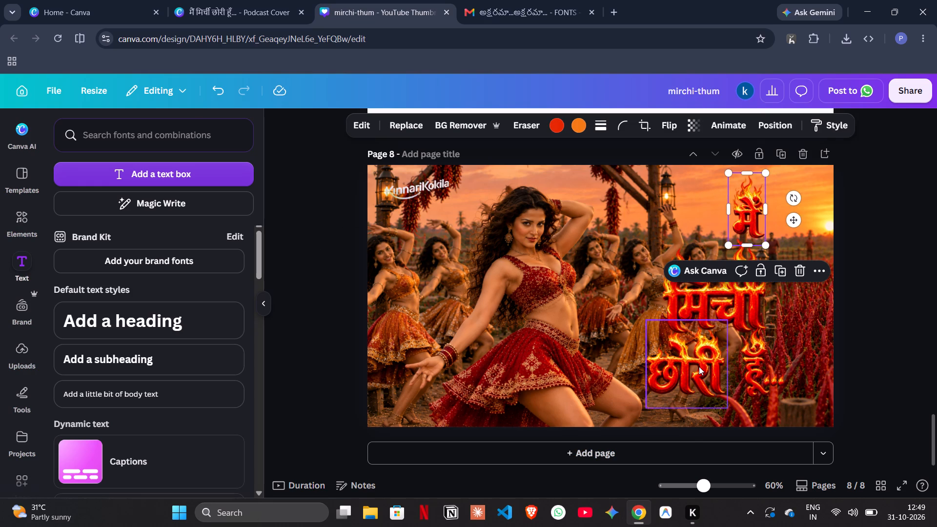
# Shift "छोरी" slightly left and lower "हूँ..." slightly in the row beneath "मिर्ची".
pyautogui.moveTo(699, 366); pyautogui.dragTo(688, 369)
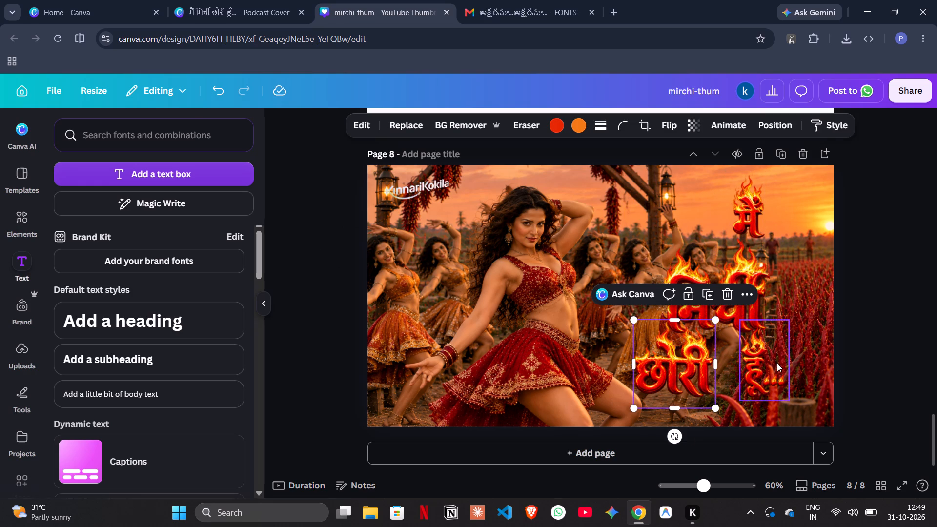
pyautogui.moveTo(772, 363); pyautogui.dragTo(771, 371)
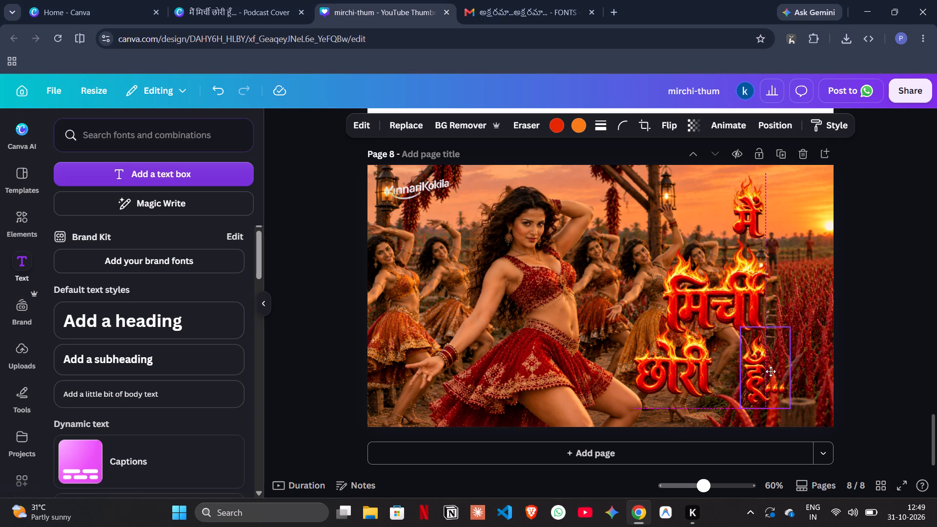
pyautogui.moveTo(771, 371); pyautogui.dragTo(771, 370)
pyautogui.click(857, 333)
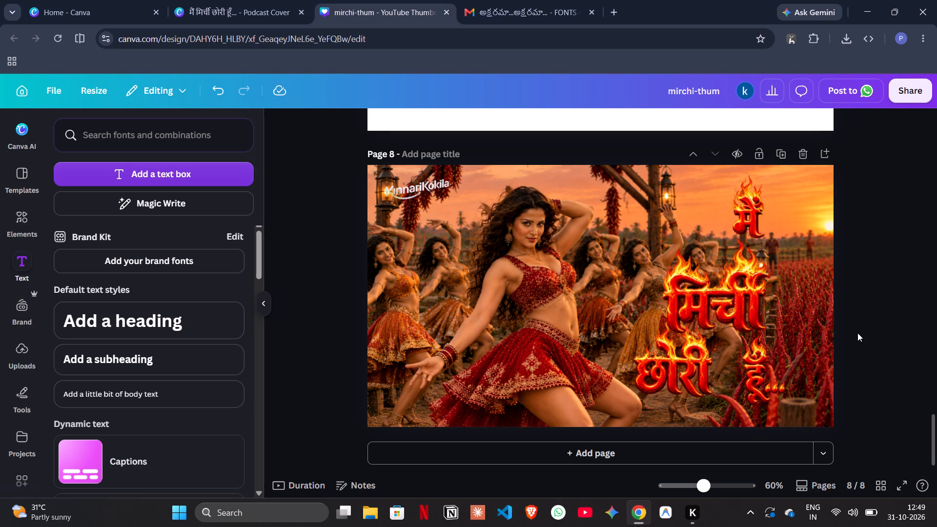
# Move the title word "मिर्ची" right toward the page's edge and enlarge it slightly.
pyautogui.moveTo(760, 294); pyautogui.dragTo(805, 291)
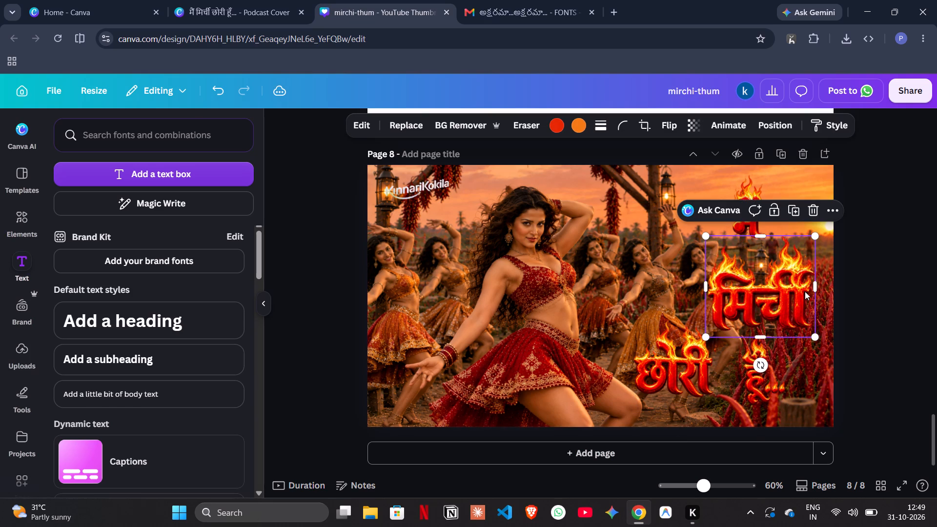
pyautogui.moveTo(704, 236); pyautogui.dragTo(681, 226)
pyautogui.click(884, 359)
# Reposition "छोरी" and "हूँ..." closer together beneath the enlarged "मिर्ची", with "हूँ..." slightly lower.
pyautogui.moveTo(697, 377); pyautogui.dragTo(692, 373)
pyautogui.moveTo(756, 381); pyautogui.dragTo(752, 387)
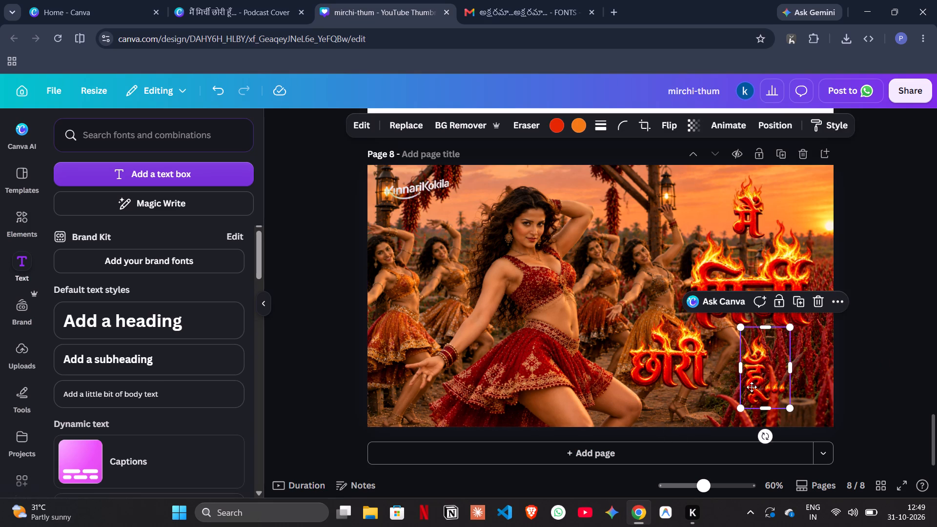
pyautogui.moveTo(752, 387); pyautogui.dragTo(757, 372)
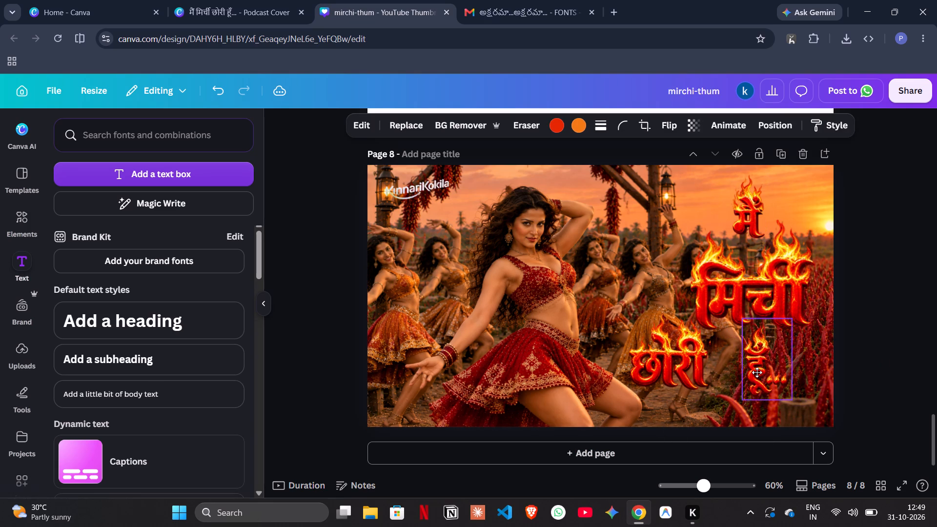
pyautogui.moveTo(757, 372); pyautogui.dragTo(758, 369)
pyautogui.click(849, 369)
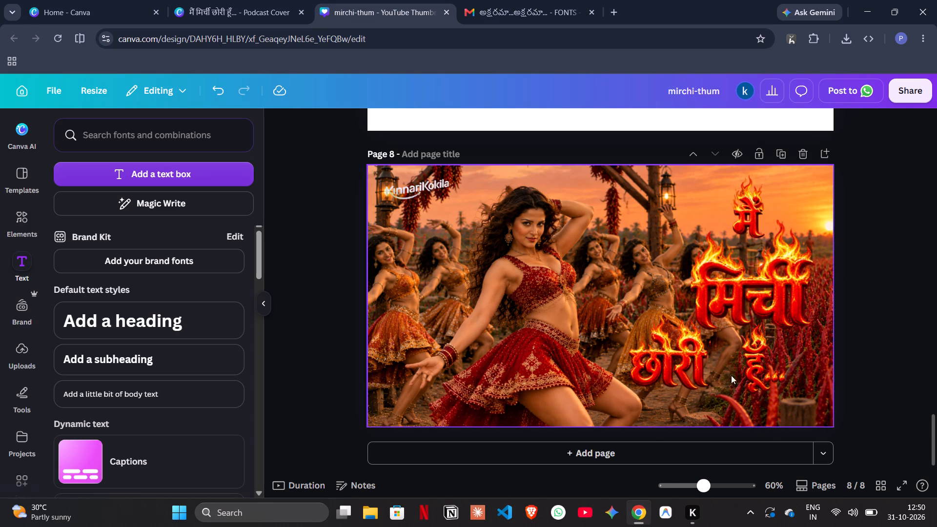
pyautogui.moveTo(702, 368); pyautogui.dragTo(713, 371)
pyautogui.moveTo(762, 375); pyautogui.dragTo(756, 389)
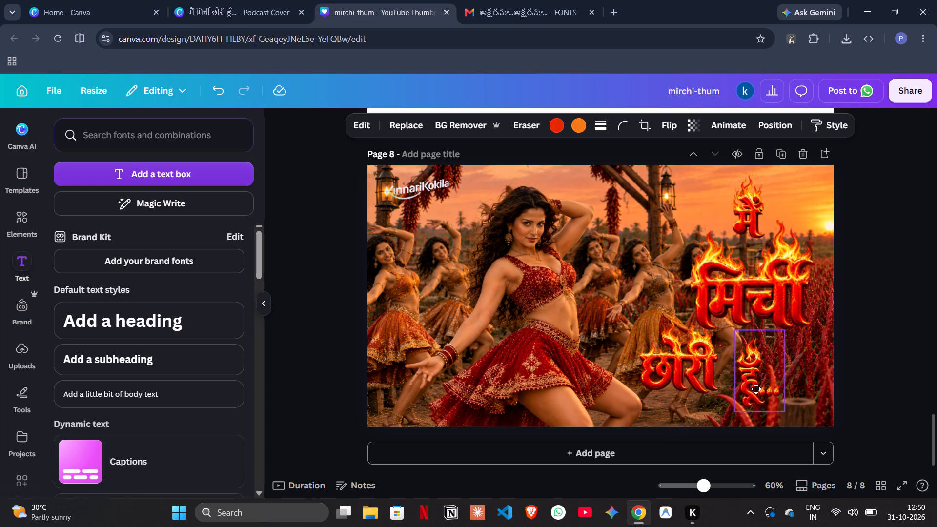
pyautogui.moveTo(756, 389); pyautogui.dragTo(756, 388)
pyautogui.click(878, 372)
# Move "मैं" left and up to the page's top edge, and nudge "मिर्ची" slightly down and to the right.
pyautogui.scroll(1, 878, 372)
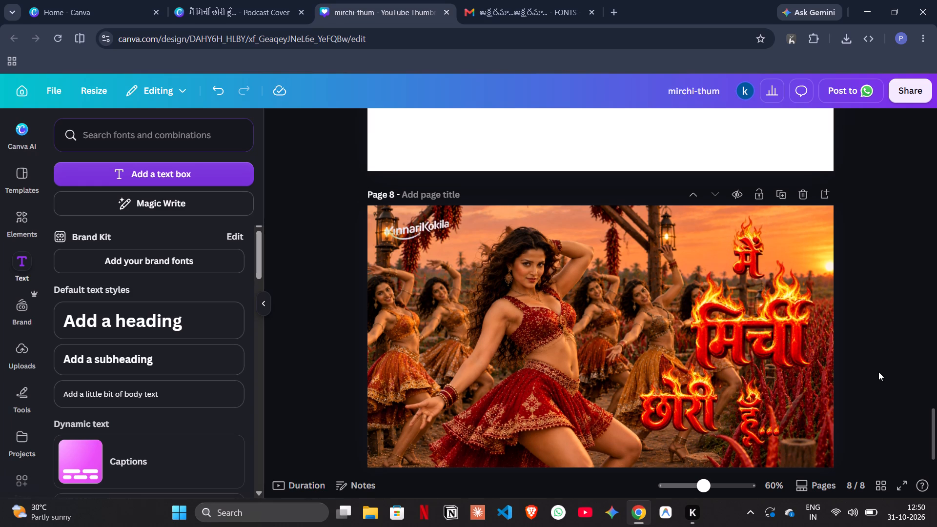
pyautogui.moveTo(762, 250); pyautogui.dragTo(735, 244)
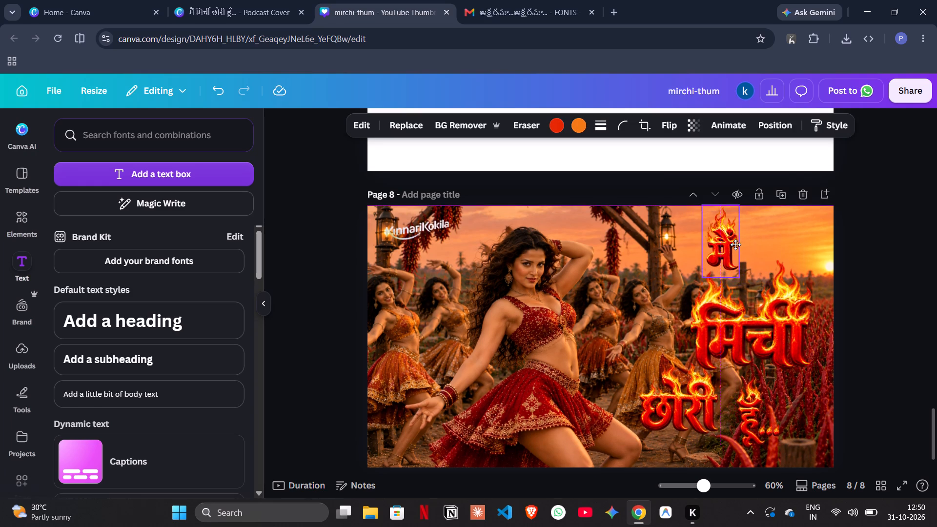
pyautogui.moveTo(735, 244); pyautogui.dragTo(735, 245)
pyautogui.moveTo(802, 343); pyautogui.dragTo(806, 350)
pyautogui.click(879, 348)
# Shift "हूँ..." slightly right and up so that it sits level with "छोरी" beneath "मिर्ची".
pyautogui.scroll(-1, 879, 348)
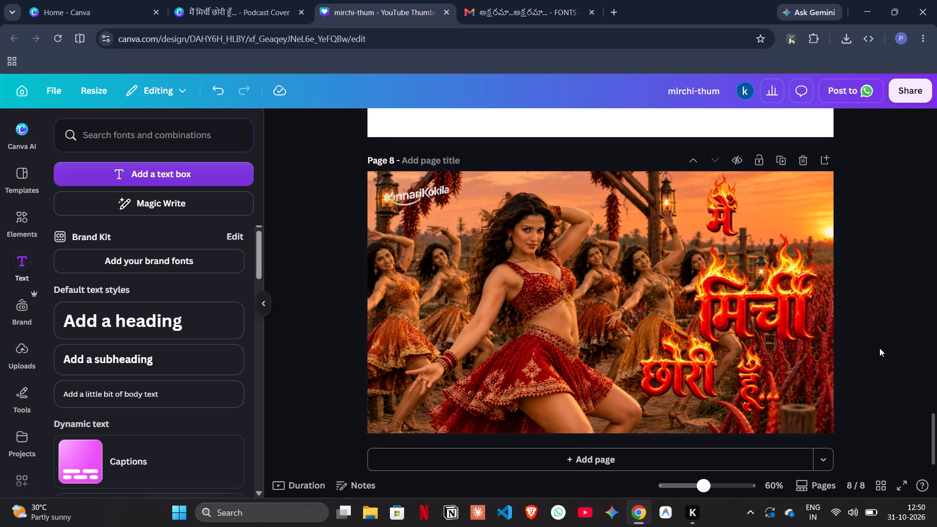
pyautogui.moveTo(765, 373); pyautogui.dragTo(770, 376)
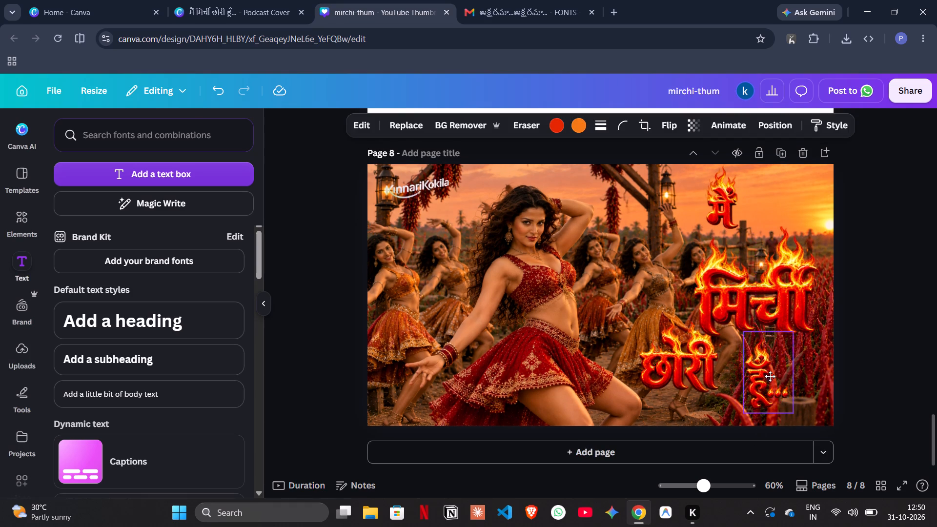
pyautogui.moveTo(770, 376); pyautogui.dragTo(777, 367)
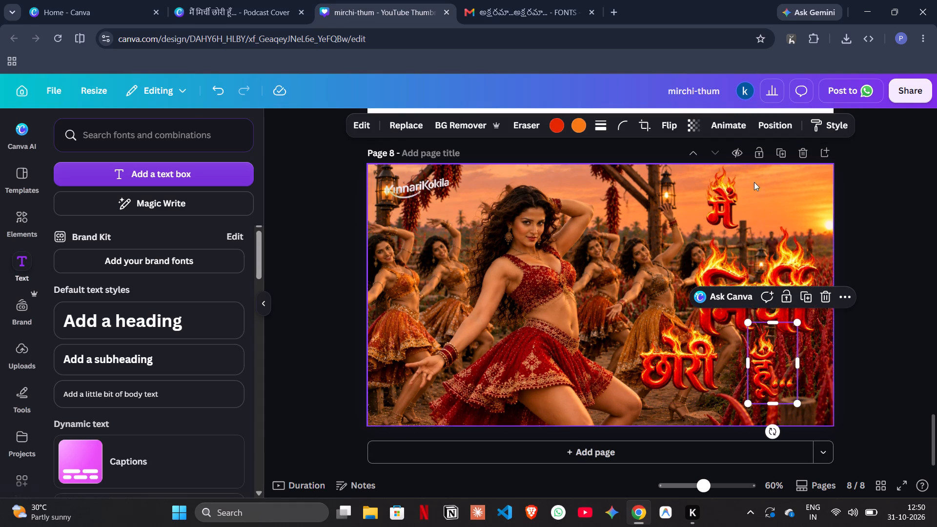
# Move "मैं" right and slightly down so that it sits just above the middle of "मिर्ची".
pyautogui.moveTo(730, 194); pyautogui.dragTo(753, 204)
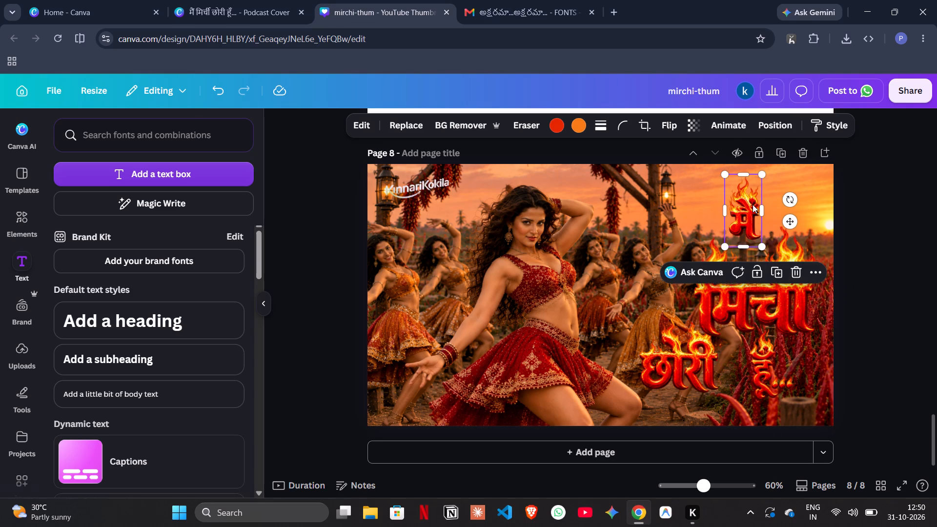
pyautogui.scroll(-1, 854, 293)
pyautogui.click(854, 293)
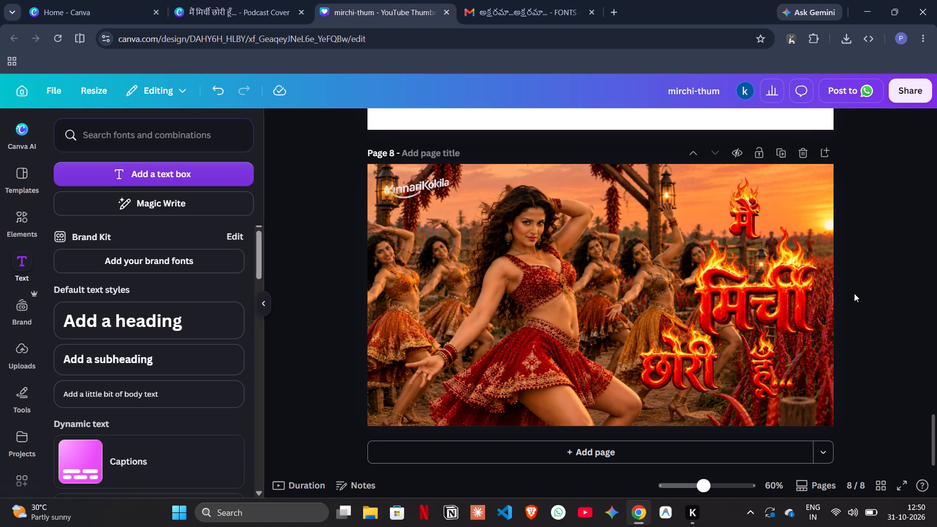
# Move "हूँ..." right to beneath the end of "मिर्ची", and shift "छोरी" slightly right in the same row.
pyautogui.moveTo(769, 375); pyautogui.dragTo(791, 373)
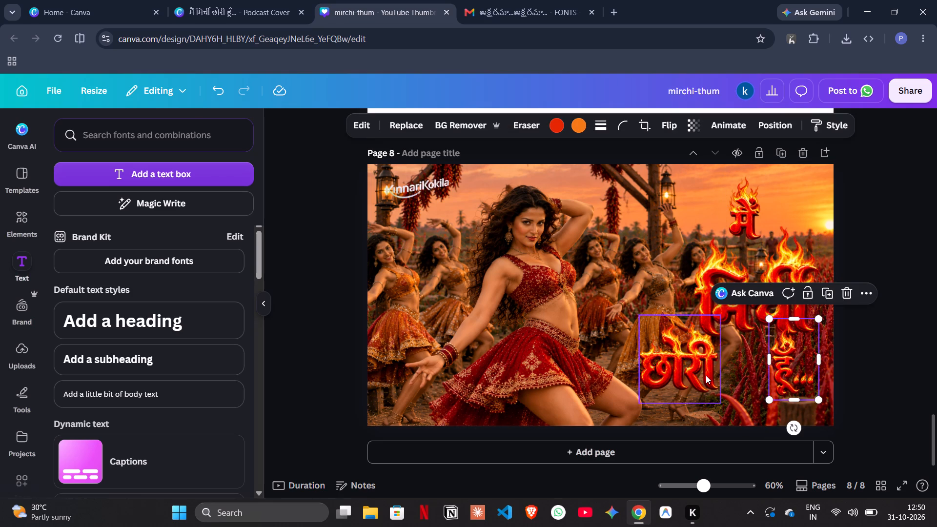
pyautogui.moveTo(704, 375); pyautogui.dragTo(750, 378)
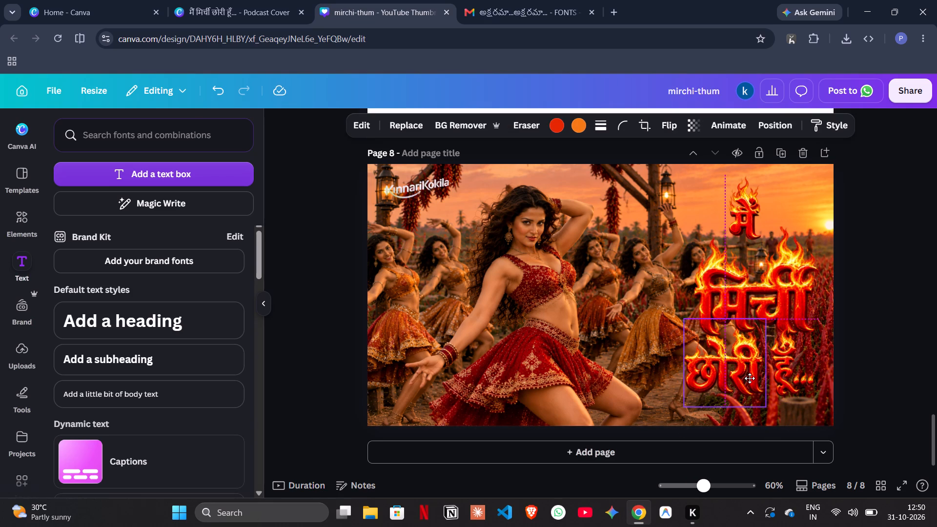
pyautogui.moveTo(750, 378); pyautogui.dragTo(711, 381)
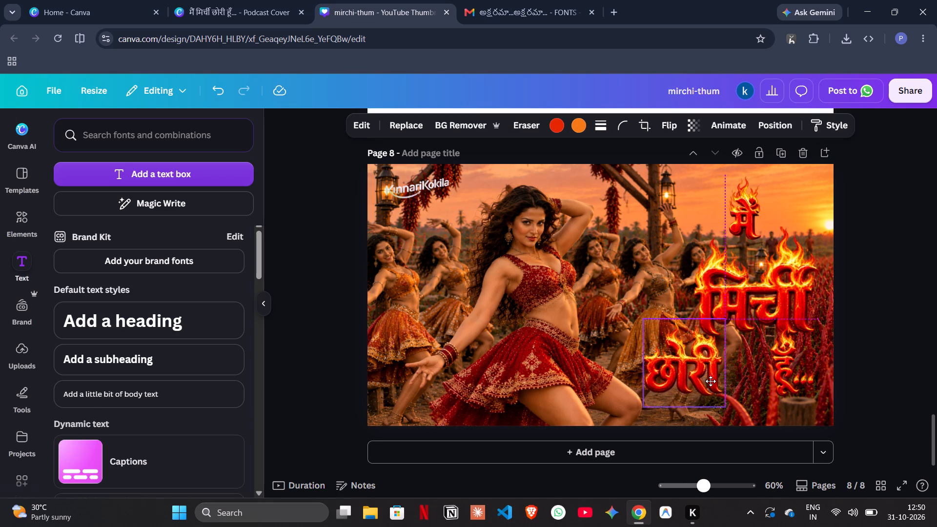
pyautogui.moveTo(711, 381); pyautogui.dragTo(714, 383)
pyautogui.click(854, 374)
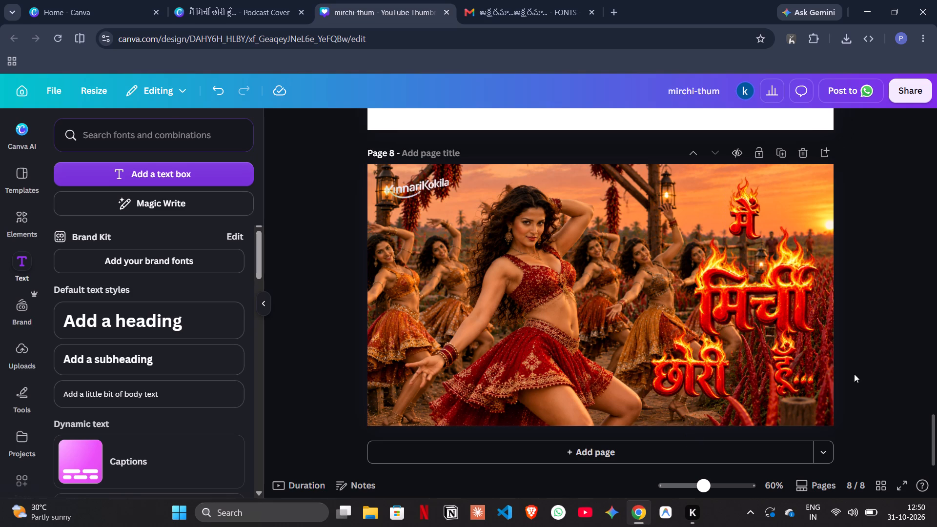
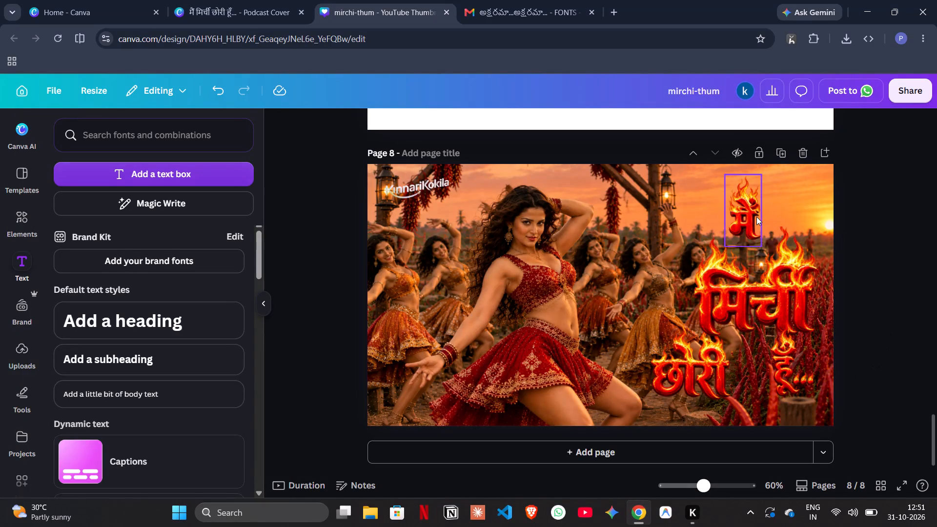
# Shift "मैं" slightly left and up so that it sits above the first half of "मिर्ची".
pyautogui.moveTo(756, 217); pyautogui.dragTo(631, 295)
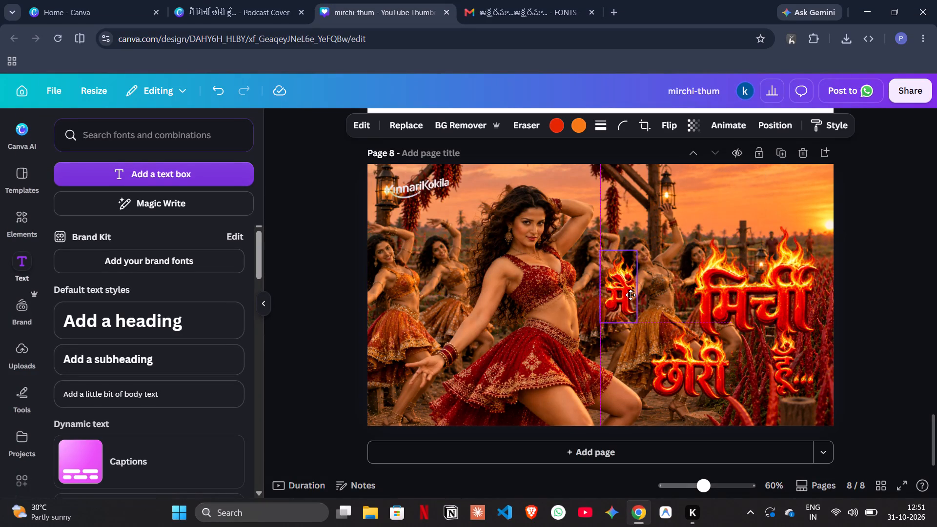
pyautogui.moveTo(631, 295); pyautogui.dragTo(748, 211)
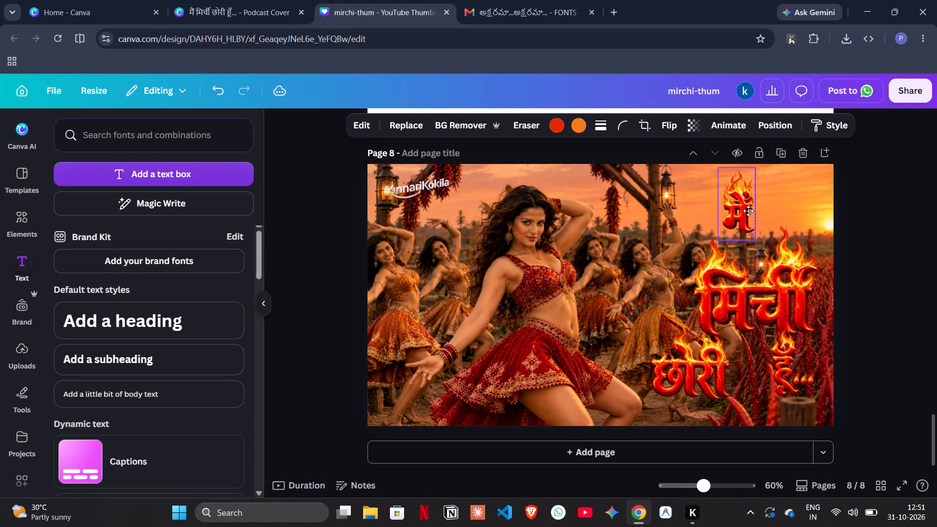
pyautogui.moveTo(748, 211); pyautogui.dragTo(746, 211)
# Enlarge "मिर्ची" slightly and move it left and up so that it sits close beneath "मैं".
pyautogui.moveTo(775, 292); pyautogui.dragTo(755, 304)
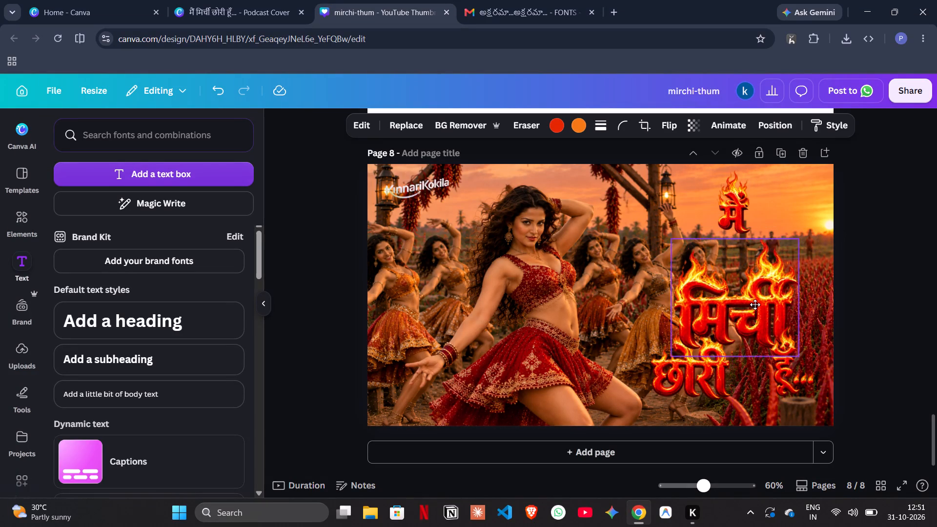
pyautogui.moveTo(755, 304); pyautogui.dragTo(767, 297)
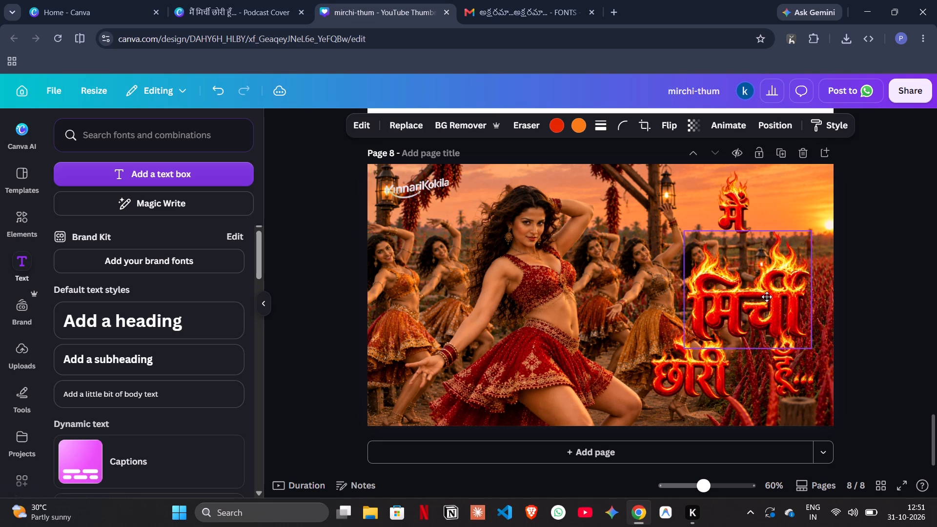
pyautogui.moveTo(767, 297); pyautogui.dragTo(764, 278)
pyautogui.moveTo(806, 330); pyautogui.dragTo(826, 344)
pyautogui.moveTo(779, 294); pyautogui.dragTo(774, 284)
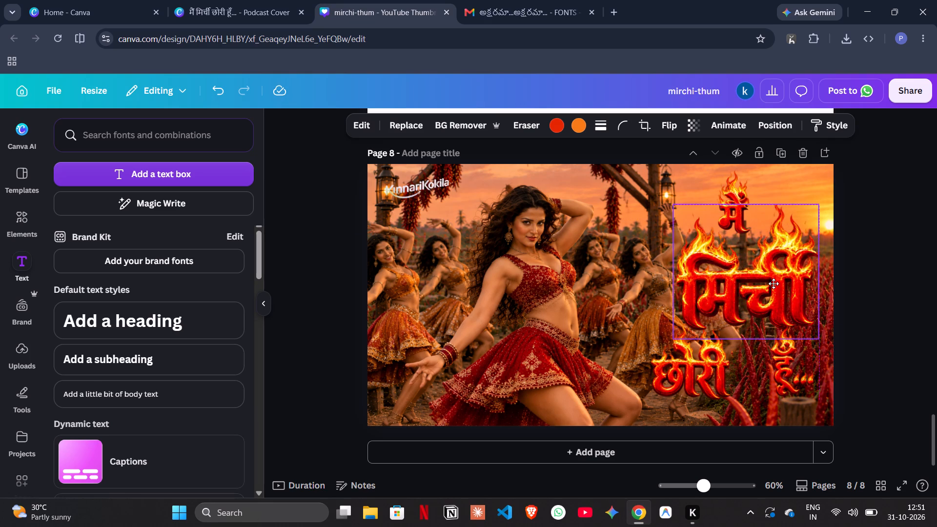
pyautogui.moveTo(774, 284); pyautogui.dragTo(774, 283)
pyautogui.click(906, 336)
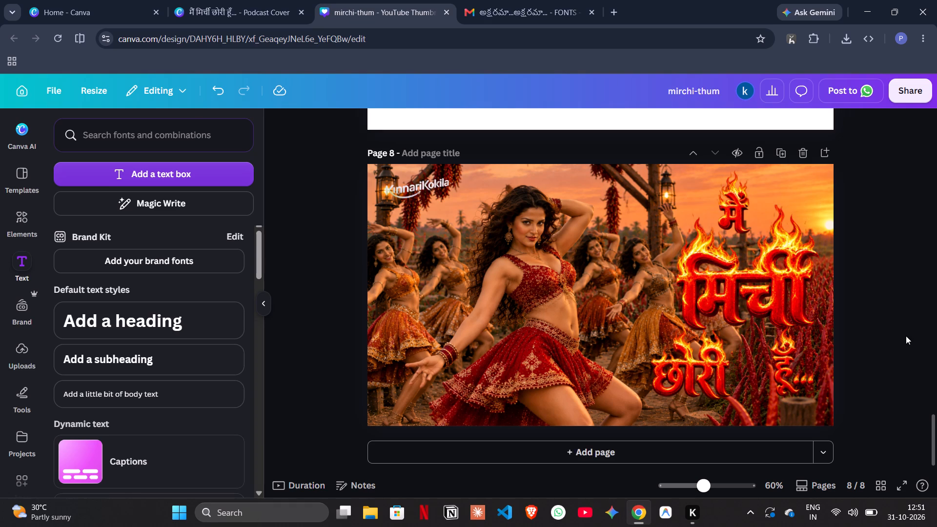
# Move "छोरी" right to beneath the start of "मिर्ची", and nudge "हूँ..." left and down so that both words sit level.
pyautogui.scroll(1, 906, 336)
pyautogui.scroll(-1, 876, 338)
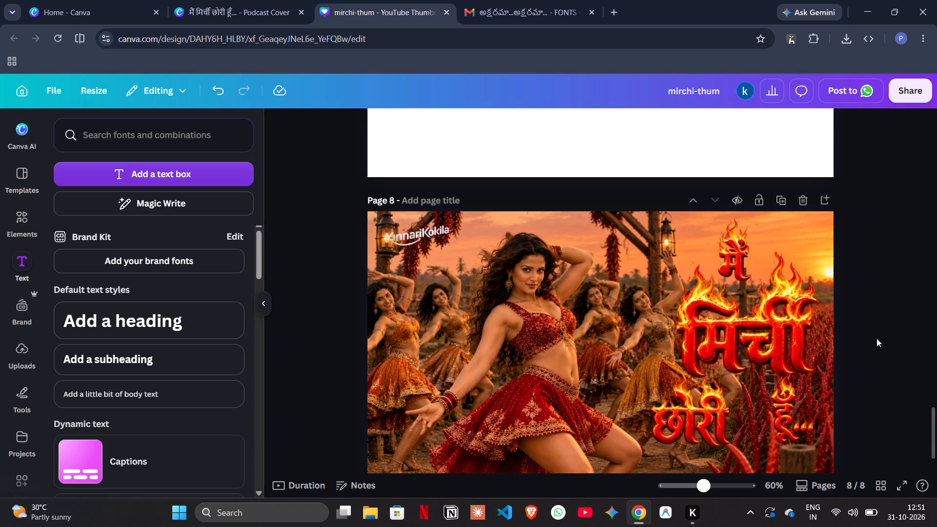
pyautogui.scroll(-1, 876, 338)
pyautogui.click(852, 376)
pyautogui.moveTo(717, 370); pyautogui.dragTo(743, 370)
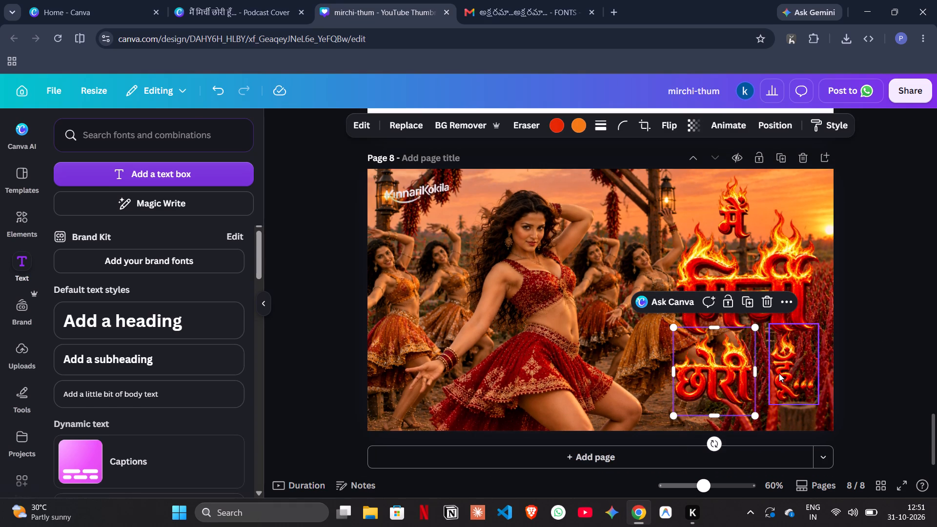
pyautogui.moveTo(779, 373); pyautogui.dragTo(773, 380)
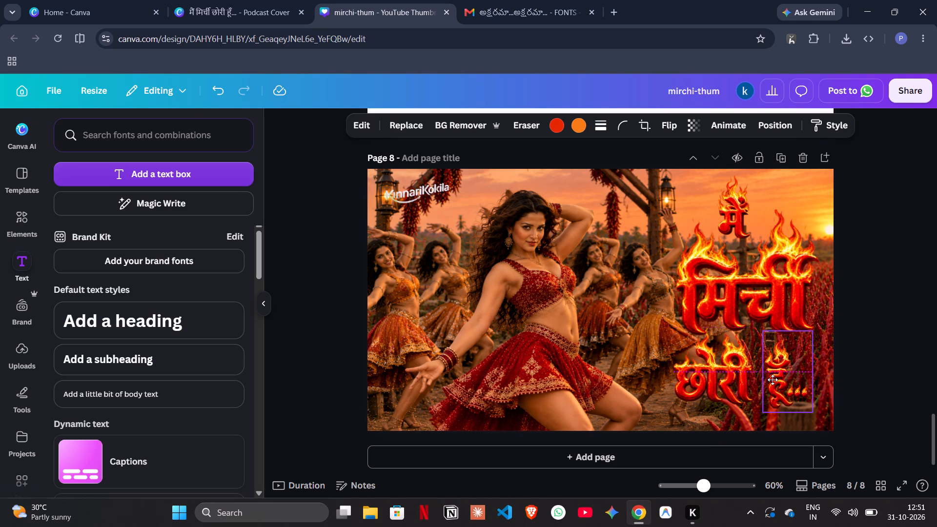
pyautogui.moveTo(773, 380); pyautogui.dragTo(773, 380)
pyautogui.click(879, 381)
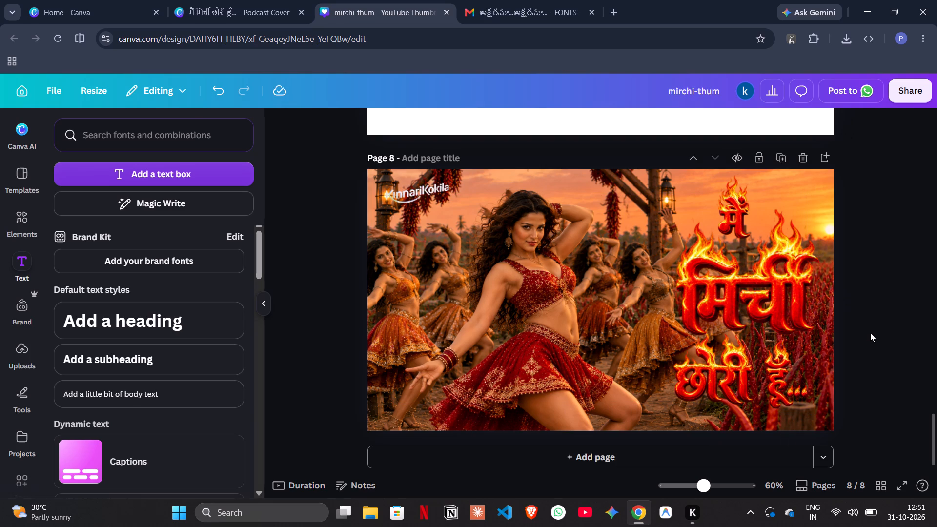
# Send page 8's dancer background image backward, behind the hidden "लव...लव... बोलता लफंगे..." tagline.
pyautogui.scroll(1, 870, 333)
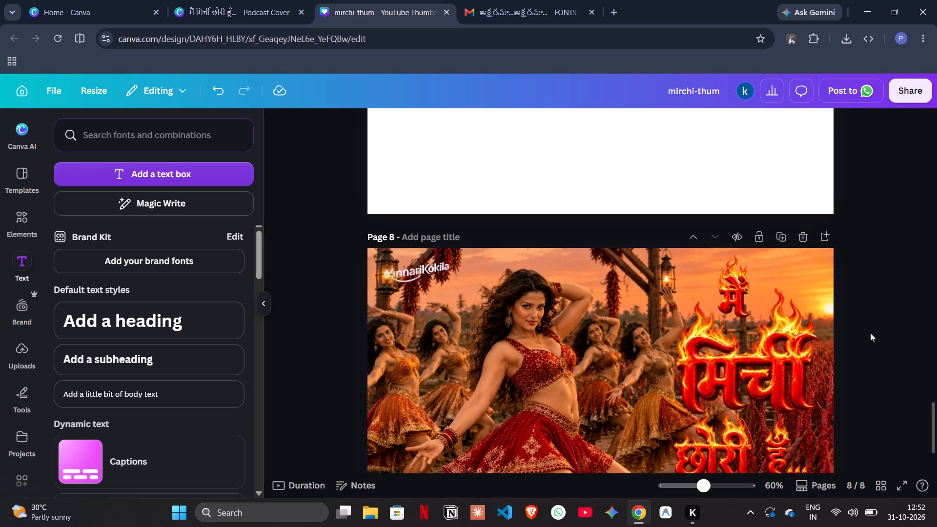
pyautogui.scroll(1, 870, 333)
pyautogui.scroll(3, 539, 345)
pyautogui.scroll(-1, 539, 345)
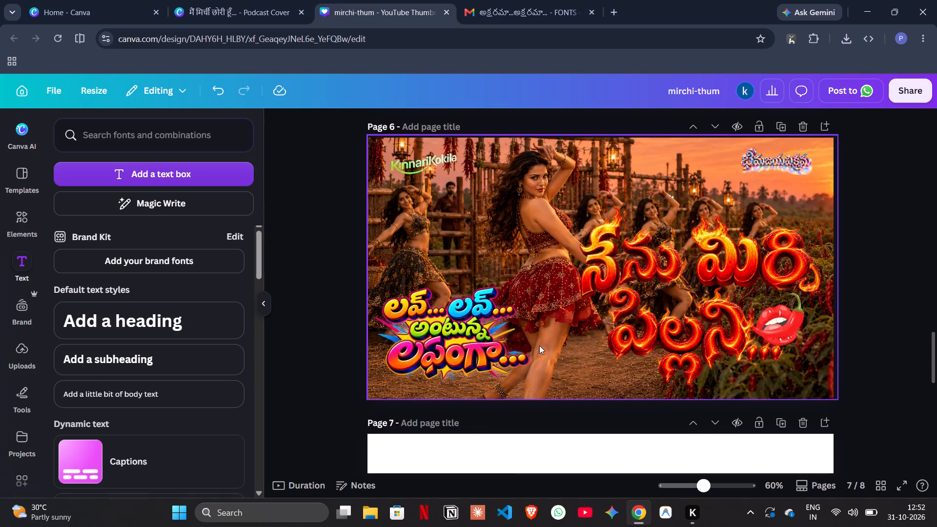
pyautogui.scroll(-1, 539, 345)
pyautogui.click(539, 345)
pyautogui.rightClick(539, 345)
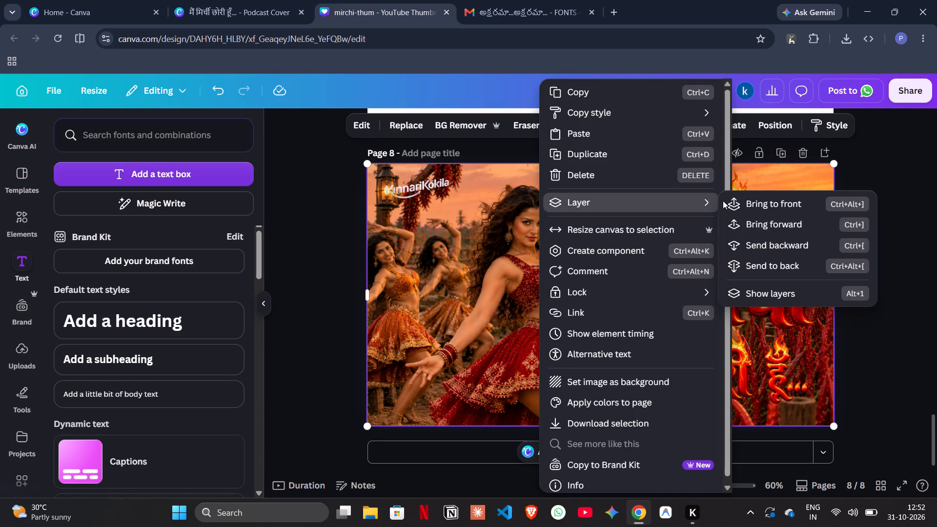
pyautogui.click(765, 247)
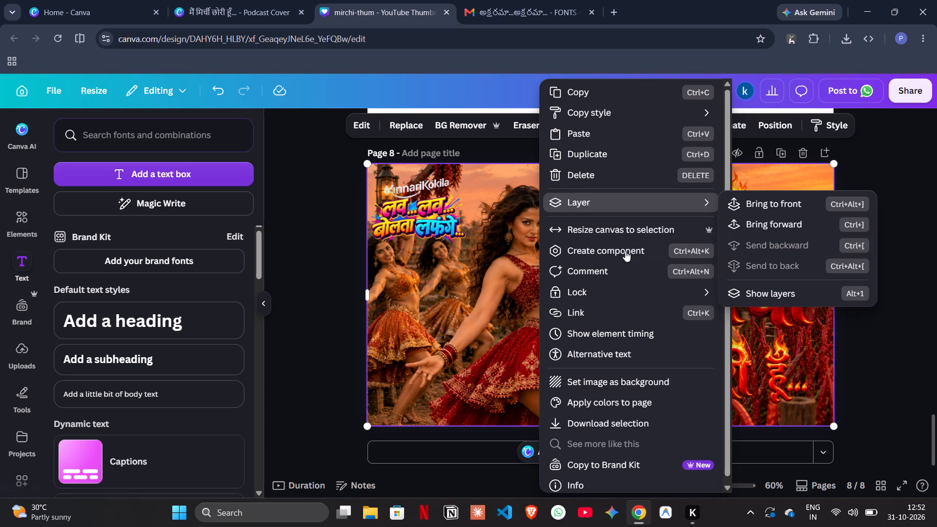
pyautogui.click(344, 241)
# Move the "लव...लव... बोलता लफंगे..." tagline to page 8's bottom-left corner and enlarge it slightly.
pyautogui.click(447, 215)
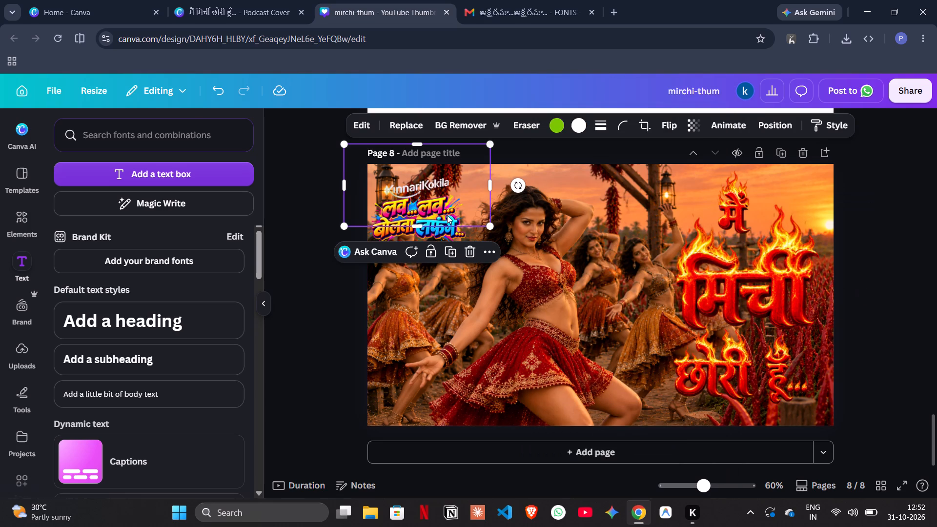
pyautogui.click(433, 236)
pyautogui.moveTo(433, 236); pyautogui.dragTo(446, 342)
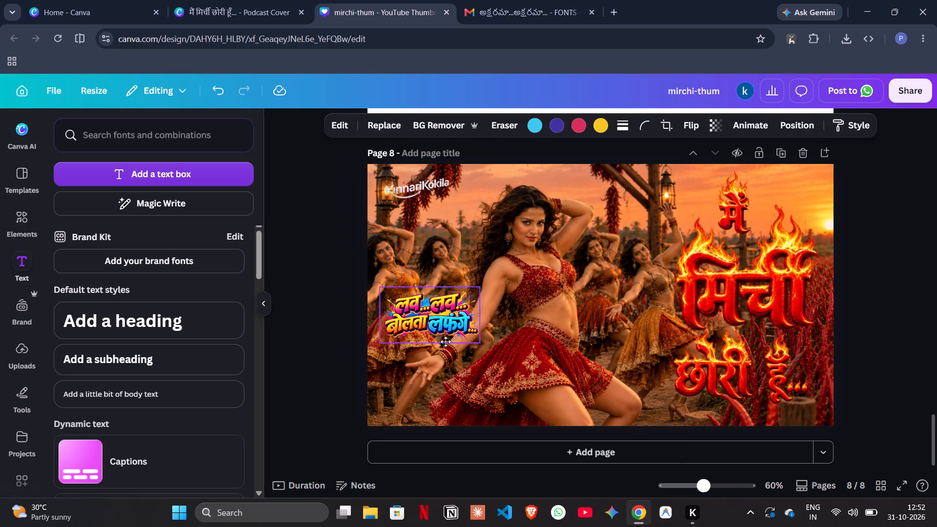
pyautogui.moveTo(446, 342); pyautogui.dragTo(436, 413)
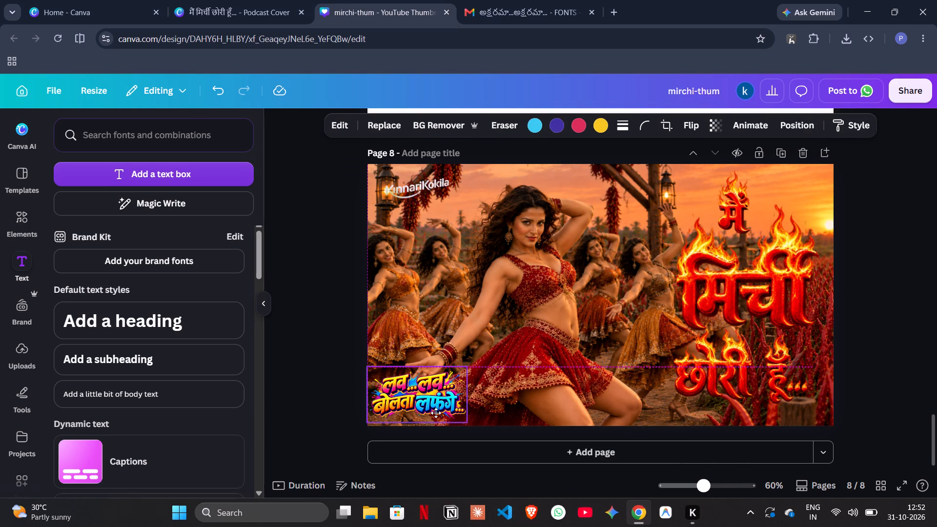
pyautogui.moveTo(436, 413); pyautogui.dragTo(436, 417)
pyautogui.moveTo(467, 374); pyautogui.dragTo(491, 353)
pyautogui.click(464, 375)
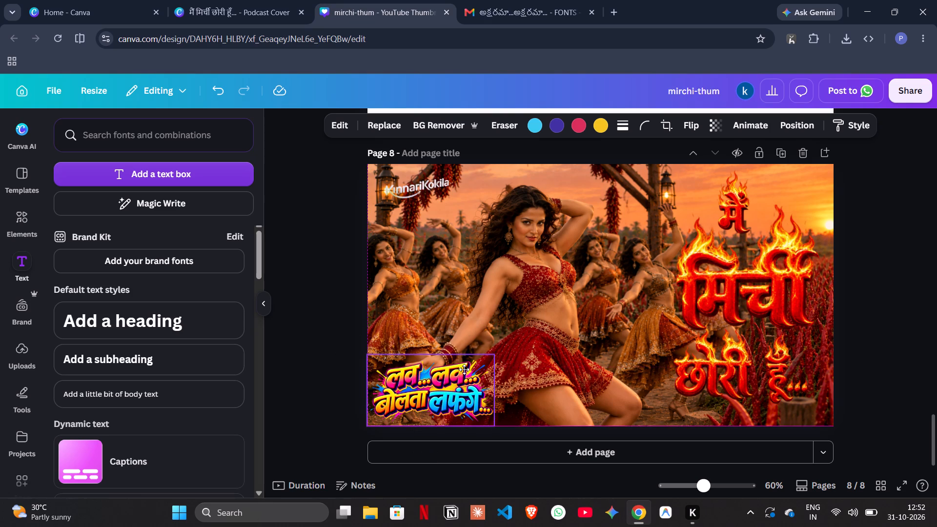
pyautogui.click(352, 379)
# Duplicate the finished page 8.
pyautogui.scroll(-1, 352, 379)
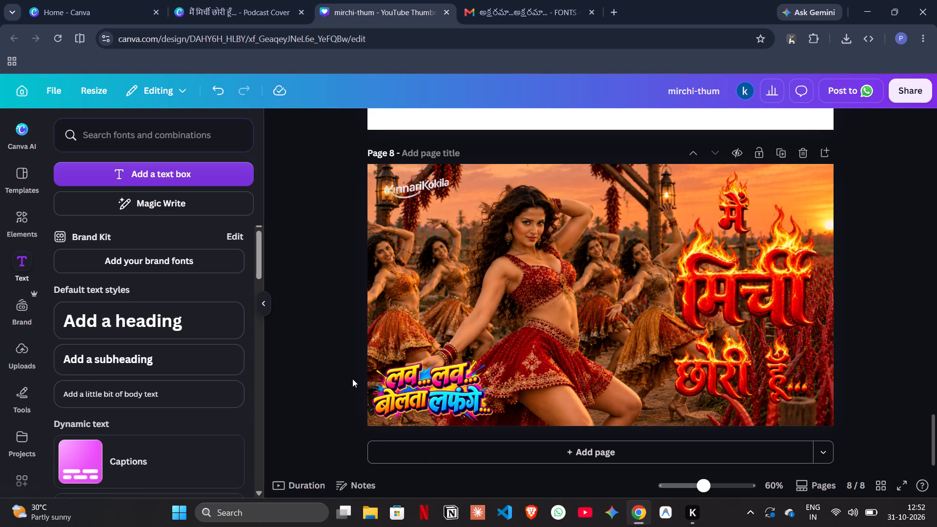
pyautogui.scroll(-1, 352, 379)
pyautogui.click(778, 150)
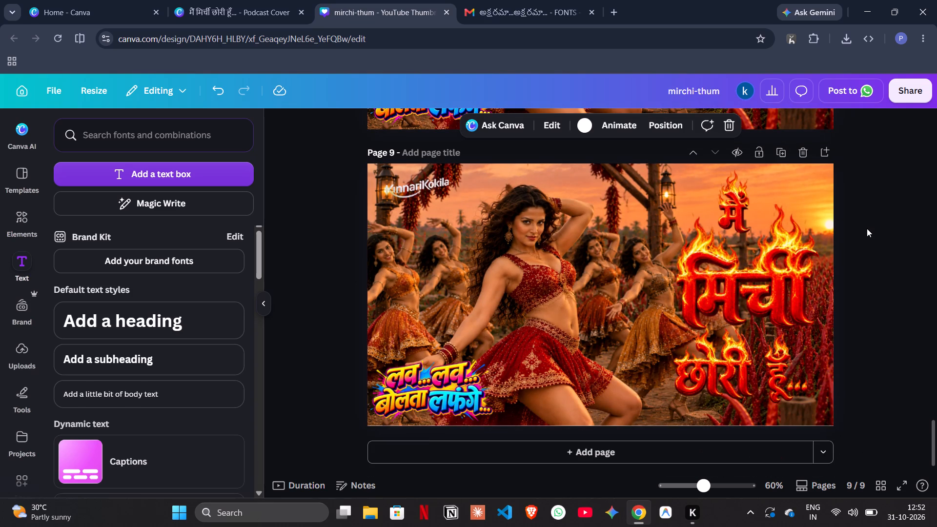
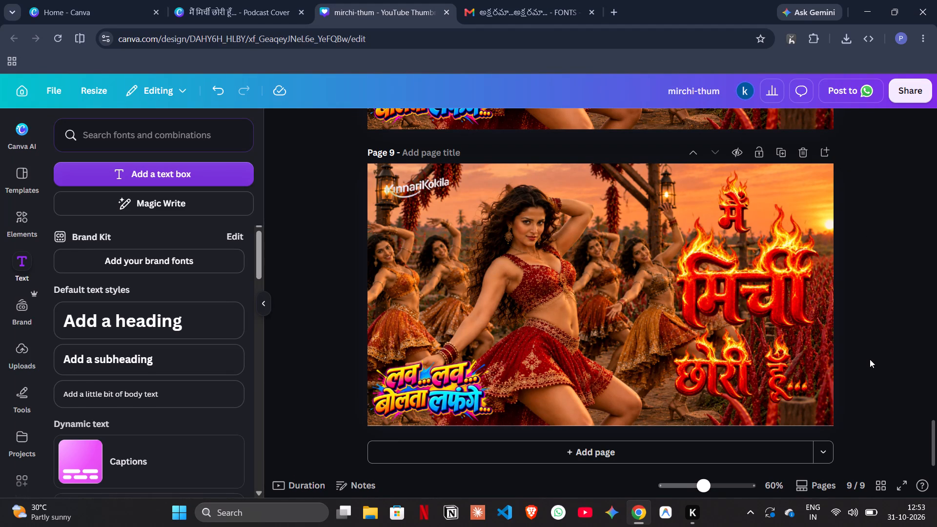
# On page 9, move "मिर्ची" down to just before "छोरी" and place "मैं" at its upper left.
pyautogui.scroll(1, 870, 359)
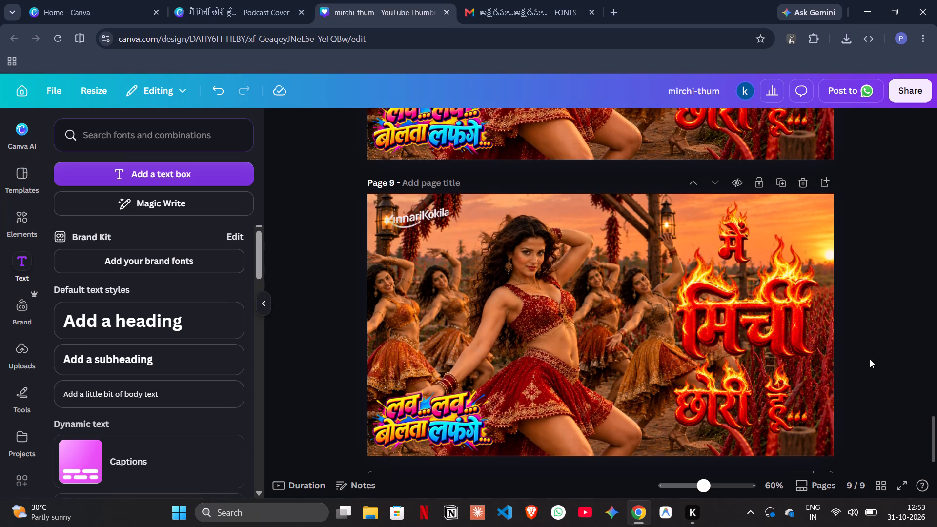
pyautogui.scroll(5, 870, 359)
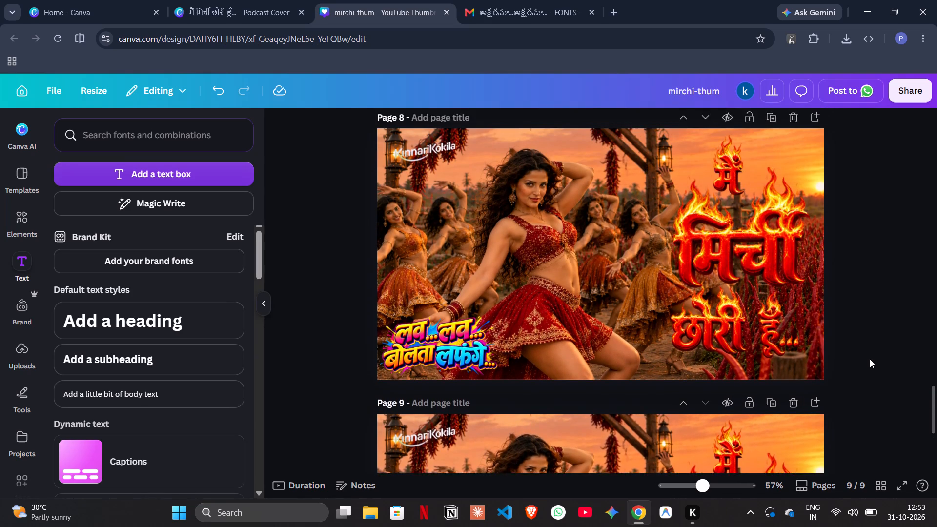
pyautogui.scroll(1, 870, 359)
pyautogui.scroll(-5, 870, 359)
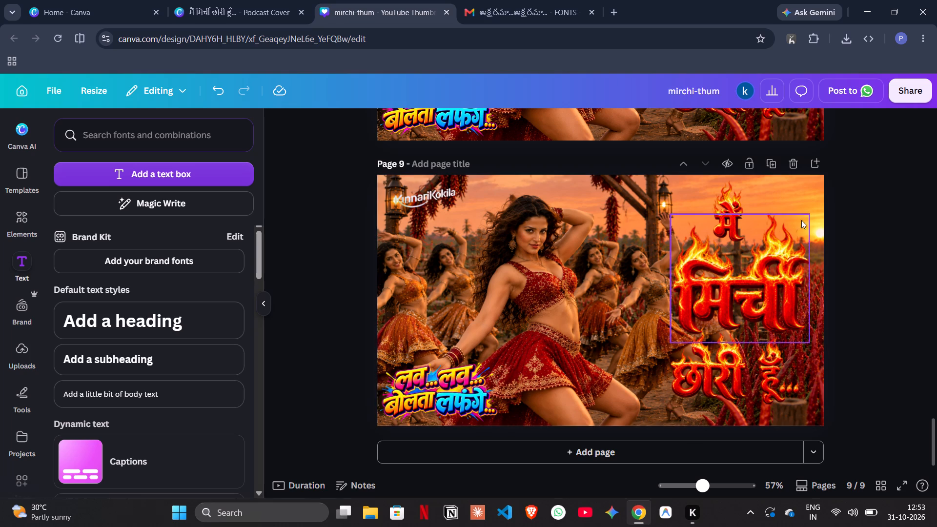
pyautogui.click(729, 218)
pyautogui.moveTo(740, 247); pyautogui.dragTo(619, 319)
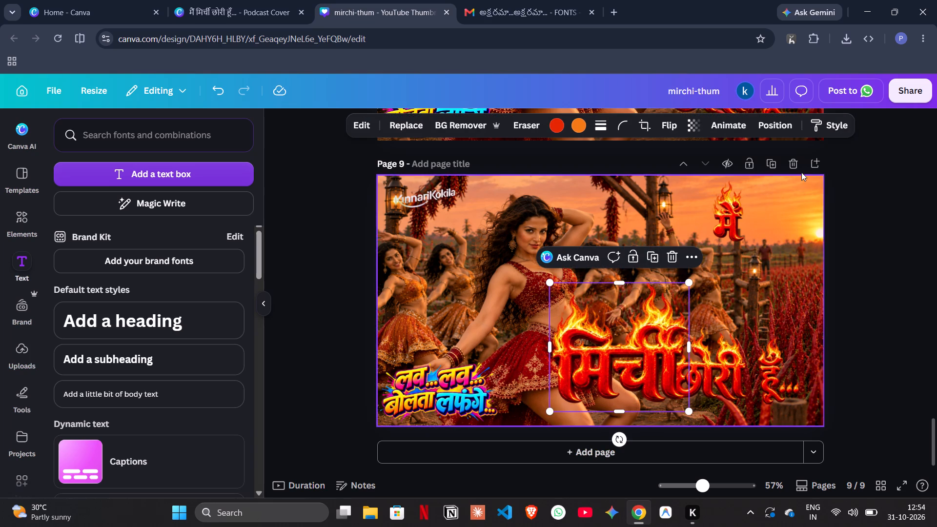
pyautogui.moveTo(731, 219); pyautogui.dragTo(552, 295)
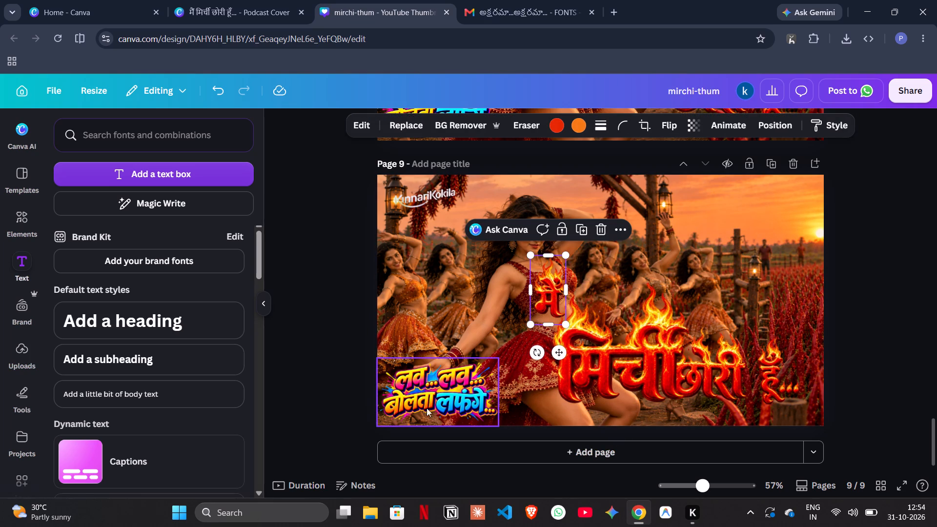
# Move the "लव...लव... बोलता लफंगे..." tagline from page 9's bottom-left corner to its top-right corner.
pyautogui.moveTo(438, 393); pyautogui.dragTo(769, 209)
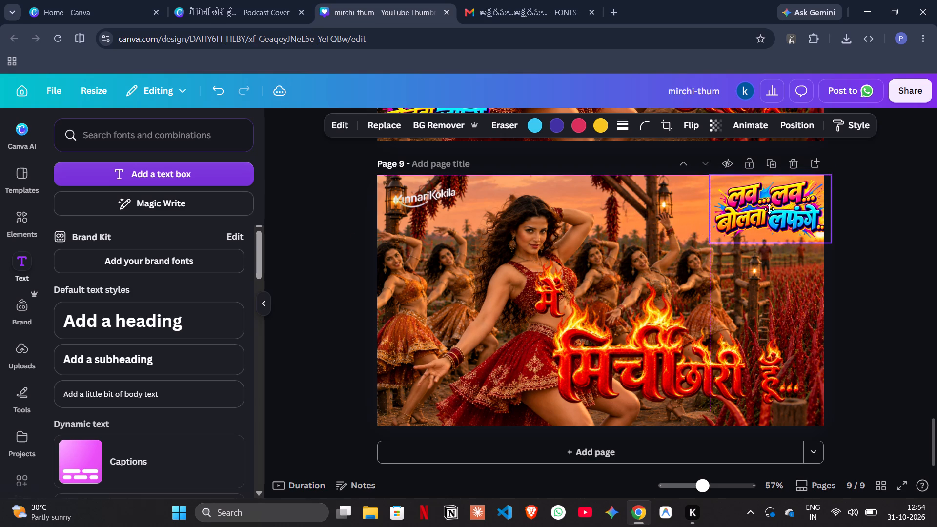
pyautogui.moveTo(769, 209); pyautogui.dragTo(755, 208)
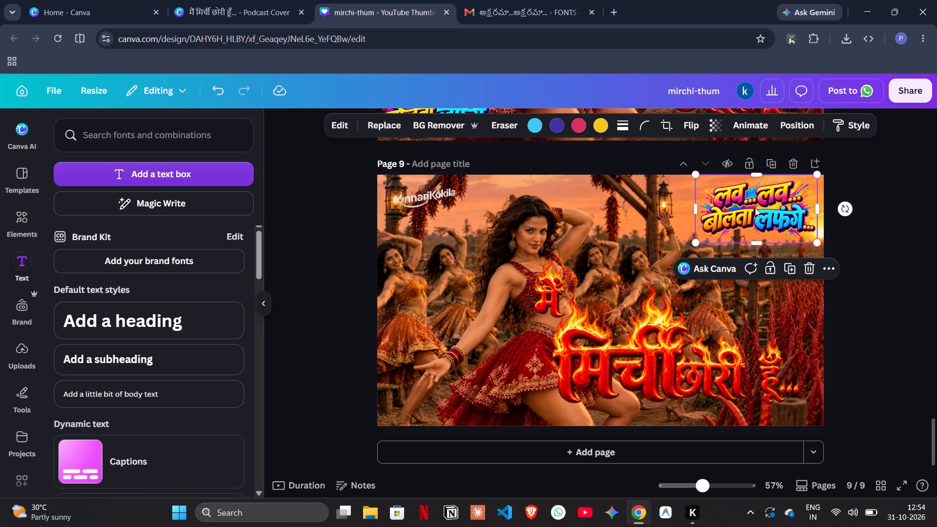
pyautogui.click(869, 256)
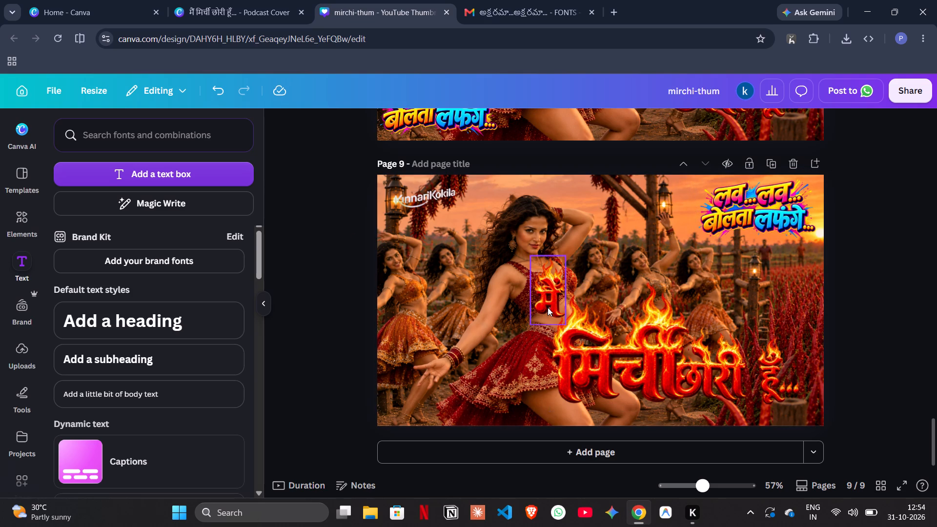
# Line up "मैं", "मिर्ची" and "छोरी" in one row along page 9's bottom, leaving small gaps between the words.
pyautogui.moveTo(544, 304); pyautogui.dragTo(420, 363)
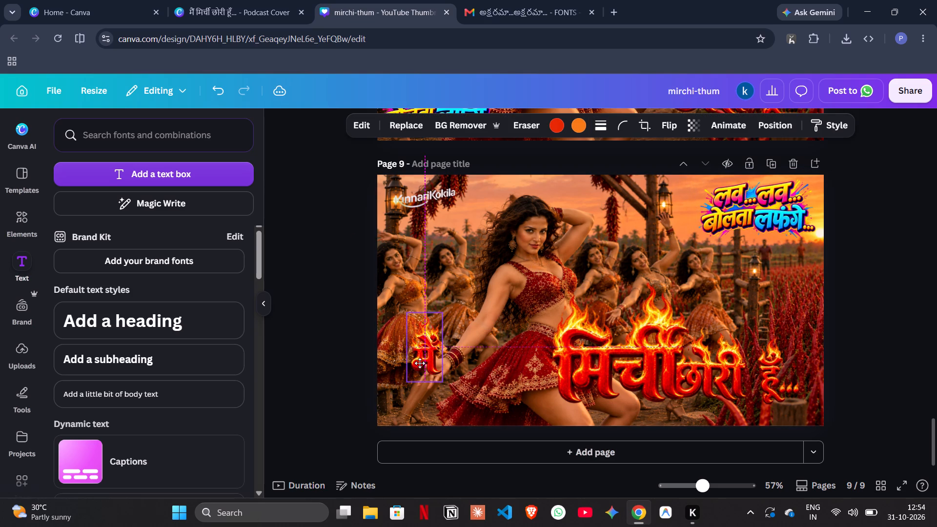
pyautogui.moveTo(420, 363); pyautogui.dragTo(506, 365)
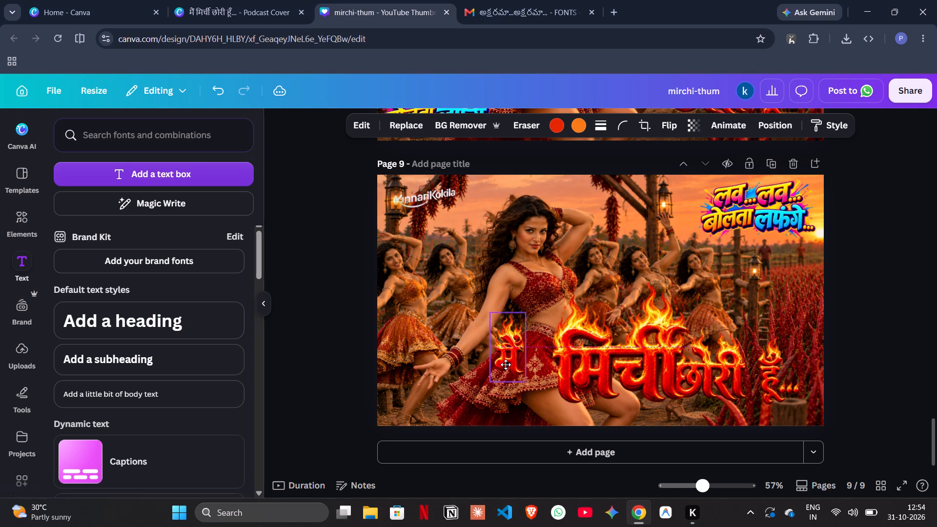
pyautogui.moveTo(506, 365); pyautogui.dragTo(504, 364)
pyautogui.moveTo(602, 376); pyautogui.dragTo(591, 376)
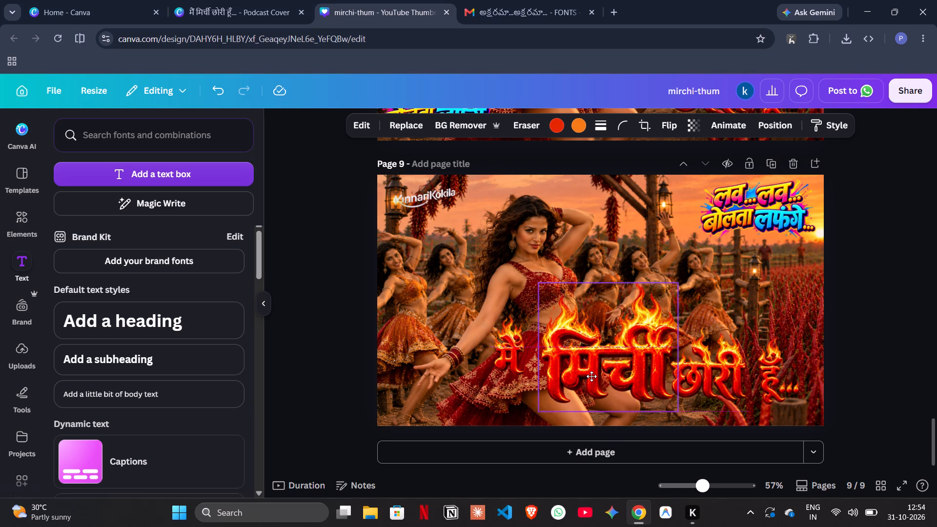
pyautogui.moveTo(591, 376); pyautogui.dragTo(583, 381)
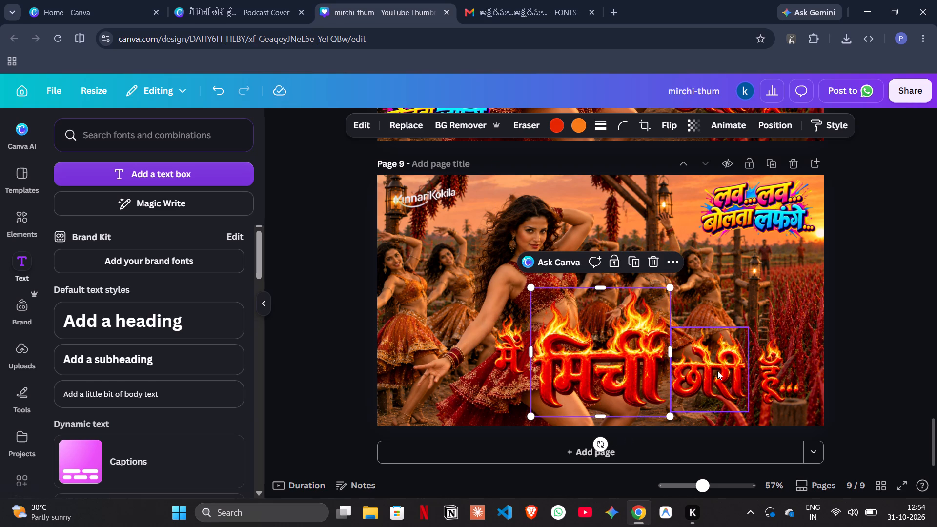
pyautogui.moveTo(717, 371); pyautogui.dragTo(724, 371)
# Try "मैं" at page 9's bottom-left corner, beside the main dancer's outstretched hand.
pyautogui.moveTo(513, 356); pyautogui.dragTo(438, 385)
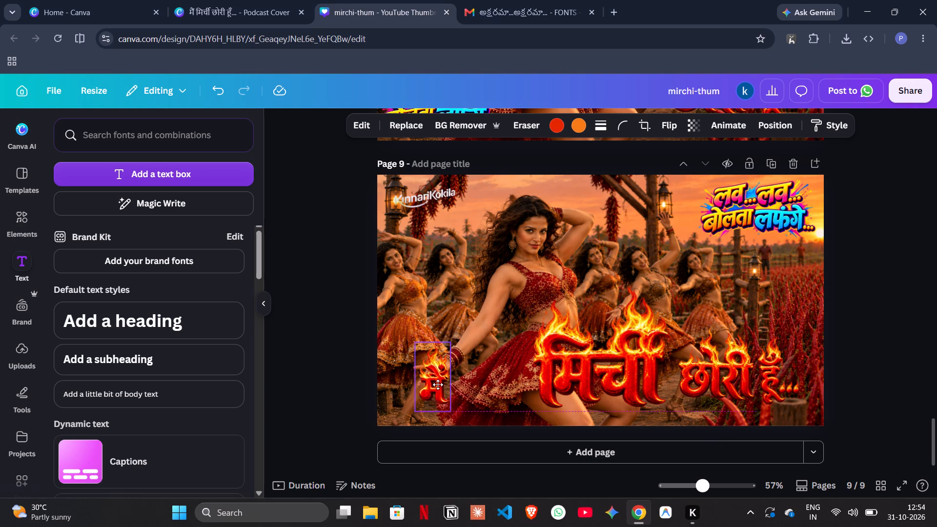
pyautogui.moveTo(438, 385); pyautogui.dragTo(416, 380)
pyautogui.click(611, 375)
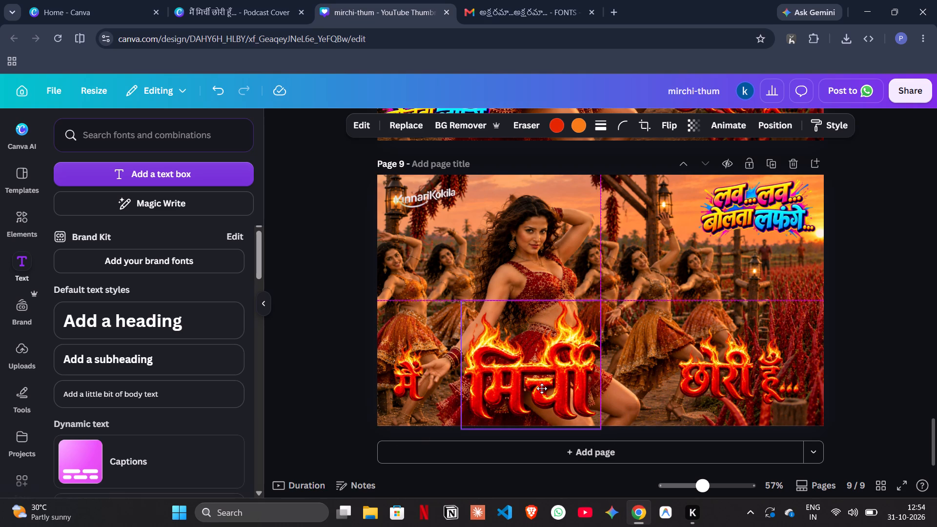
# Nudge "हूँ..." slightly right, away from "छोरी", on page 9.
pyautogui.moveTo(765, 379); pyautogui.dragTo(773, 379)
pyautogui.click(827, 382)
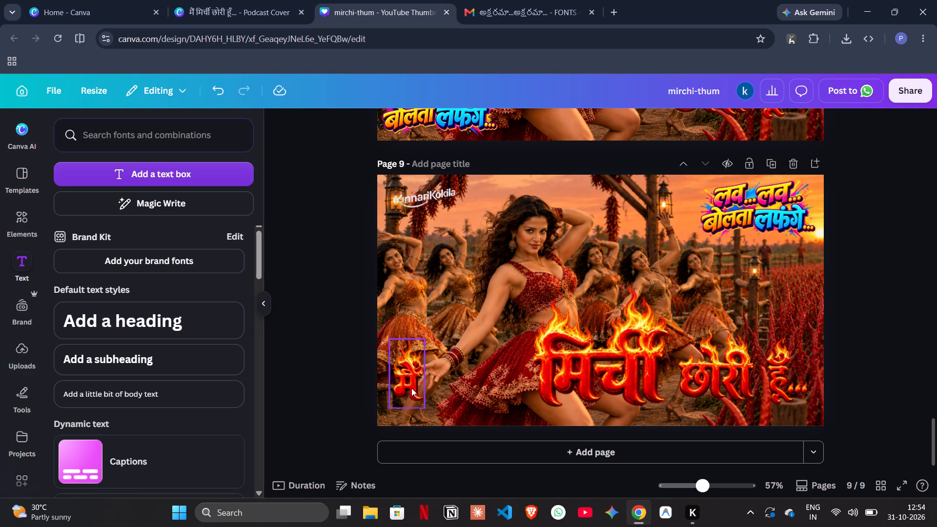
pyautogui.press('Return')
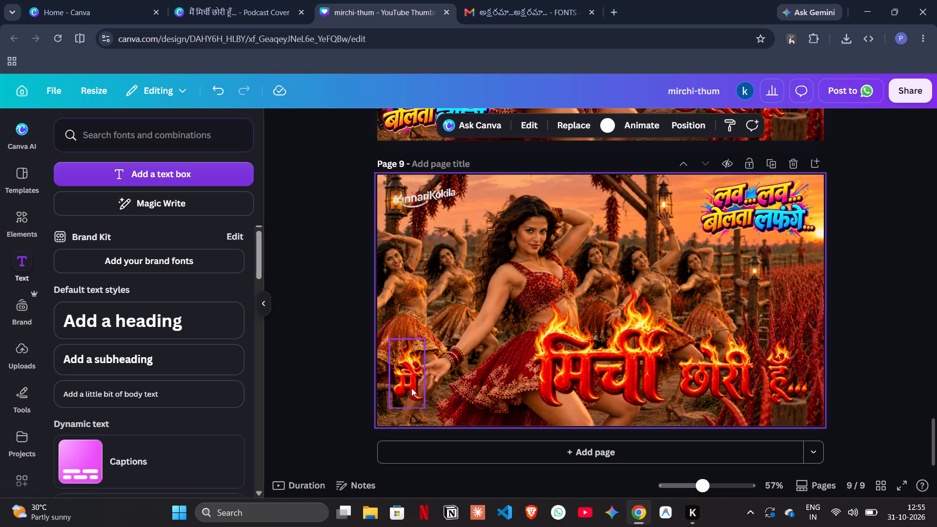
pyautogui.click(357, 390)
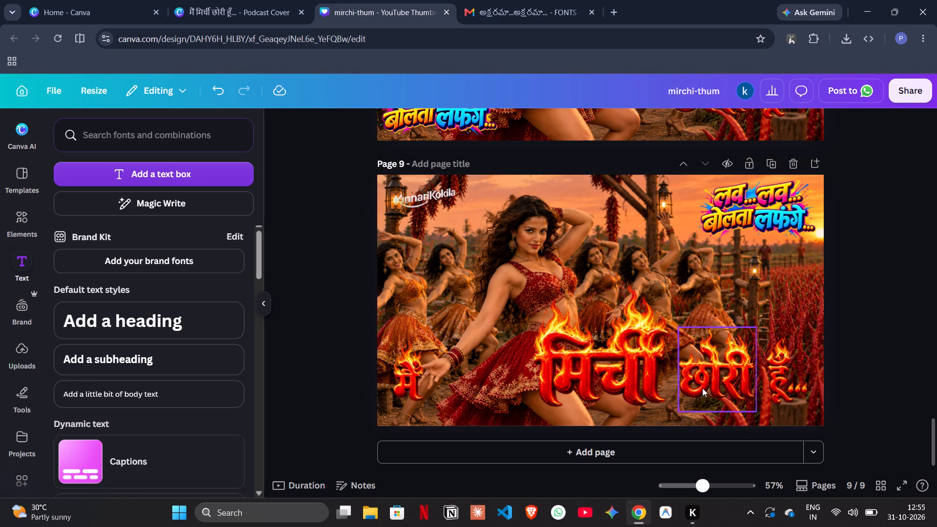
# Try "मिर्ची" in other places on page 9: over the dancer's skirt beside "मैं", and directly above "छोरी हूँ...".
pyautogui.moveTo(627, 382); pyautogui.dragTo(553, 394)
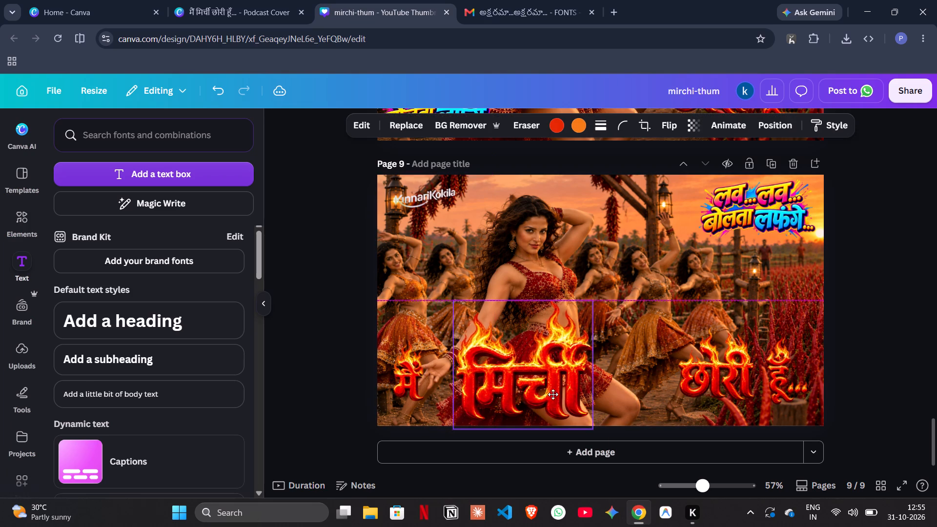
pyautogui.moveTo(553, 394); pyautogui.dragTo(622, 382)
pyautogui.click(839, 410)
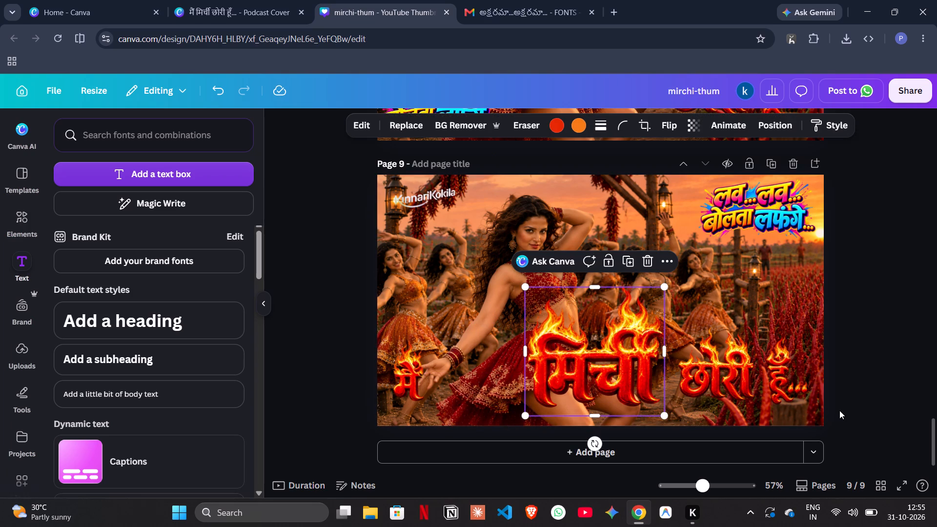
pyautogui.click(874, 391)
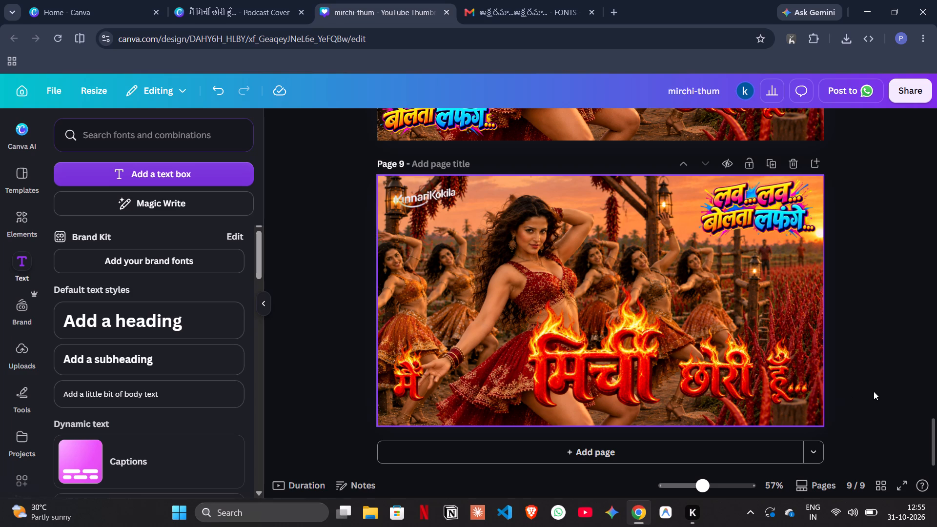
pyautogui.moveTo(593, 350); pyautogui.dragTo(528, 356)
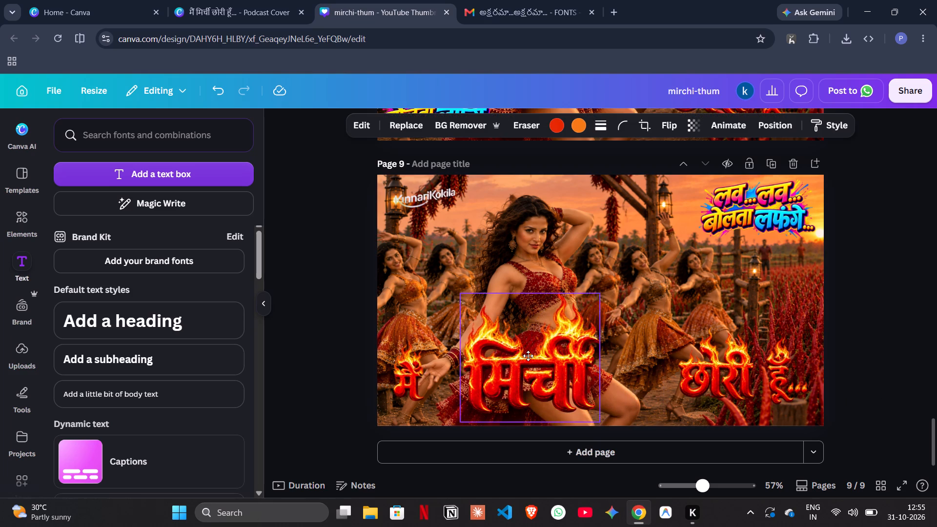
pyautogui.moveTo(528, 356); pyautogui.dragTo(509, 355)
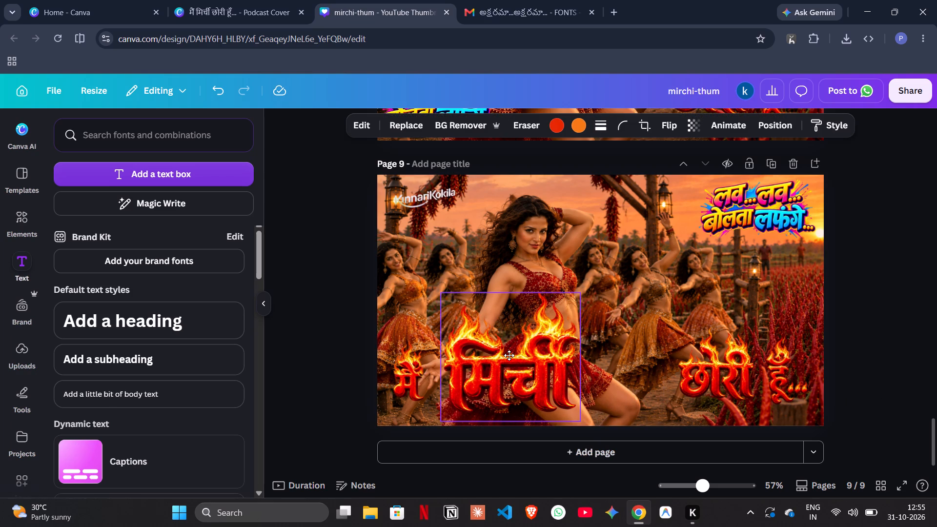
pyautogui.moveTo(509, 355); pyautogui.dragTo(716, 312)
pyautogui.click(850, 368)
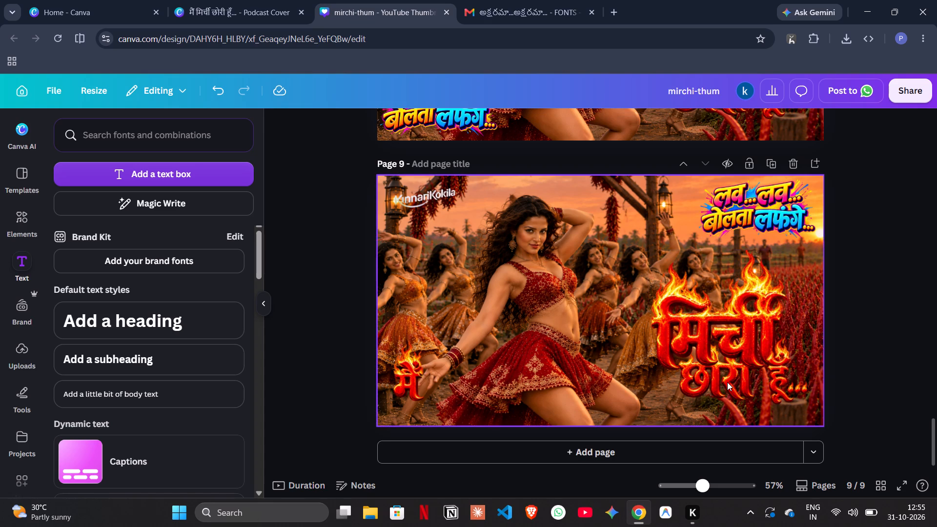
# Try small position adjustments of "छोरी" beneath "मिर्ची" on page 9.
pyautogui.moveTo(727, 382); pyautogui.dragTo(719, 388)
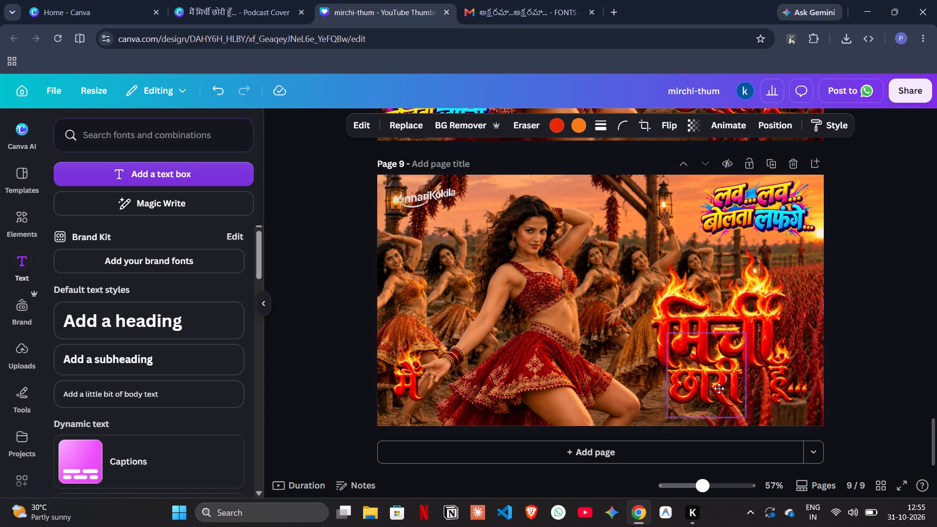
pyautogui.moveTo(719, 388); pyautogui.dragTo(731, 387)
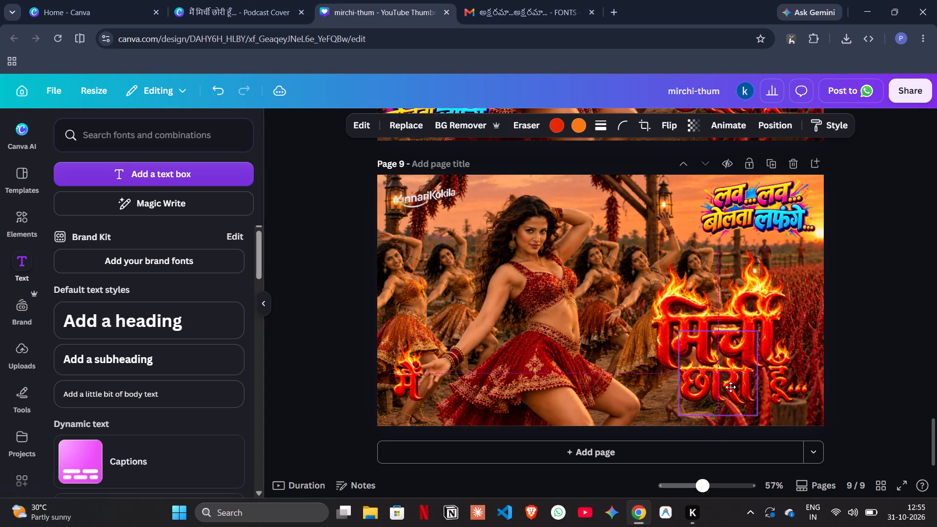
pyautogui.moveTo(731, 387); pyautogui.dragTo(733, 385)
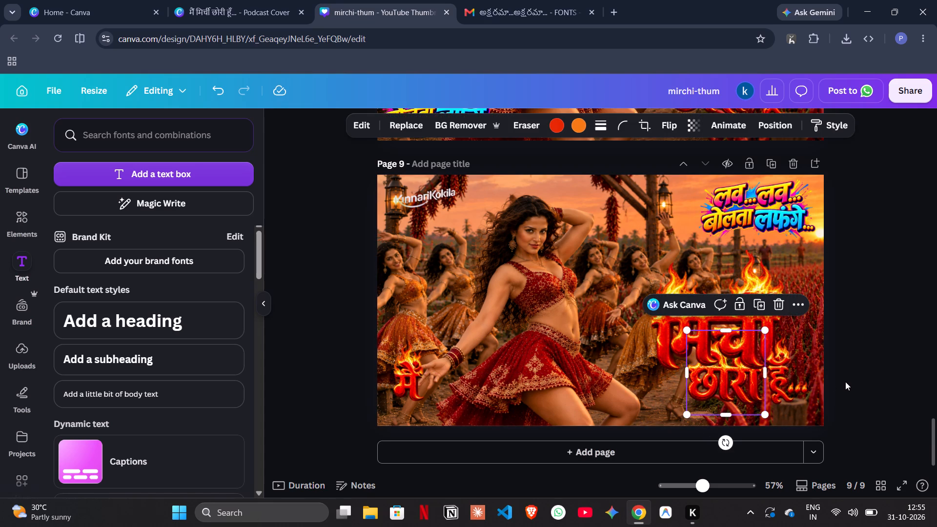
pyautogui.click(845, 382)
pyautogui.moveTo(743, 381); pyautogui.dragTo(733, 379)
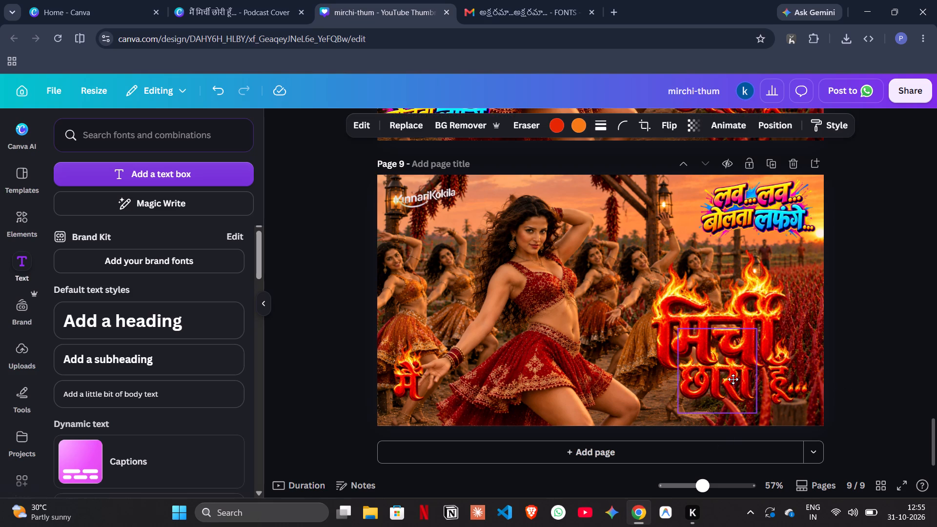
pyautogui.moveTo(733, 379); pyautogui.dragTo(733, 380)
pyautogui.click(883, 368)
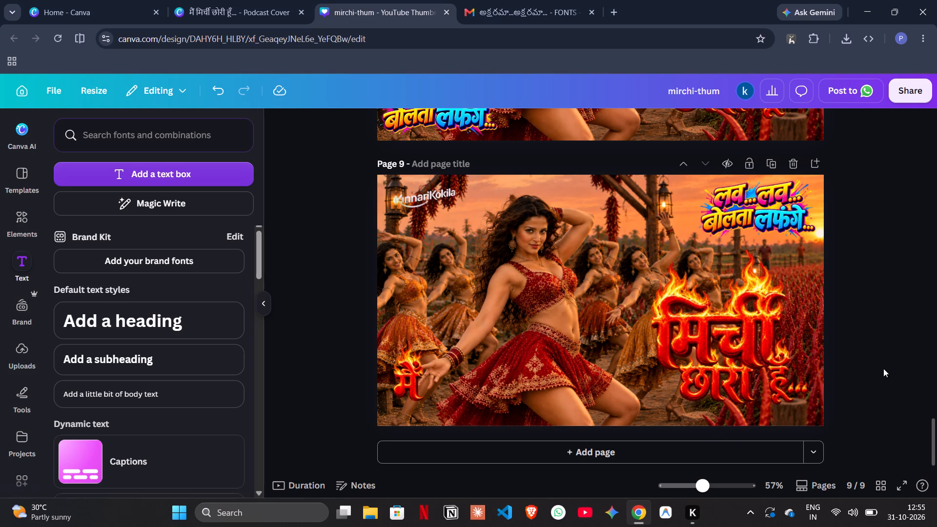
# Move "मिर्ची" down to the bottom row just before "छोरी" and shrink it slightly.
pyautogui.moveTo(742, 335); pyautogui.dragTo(675, 339)
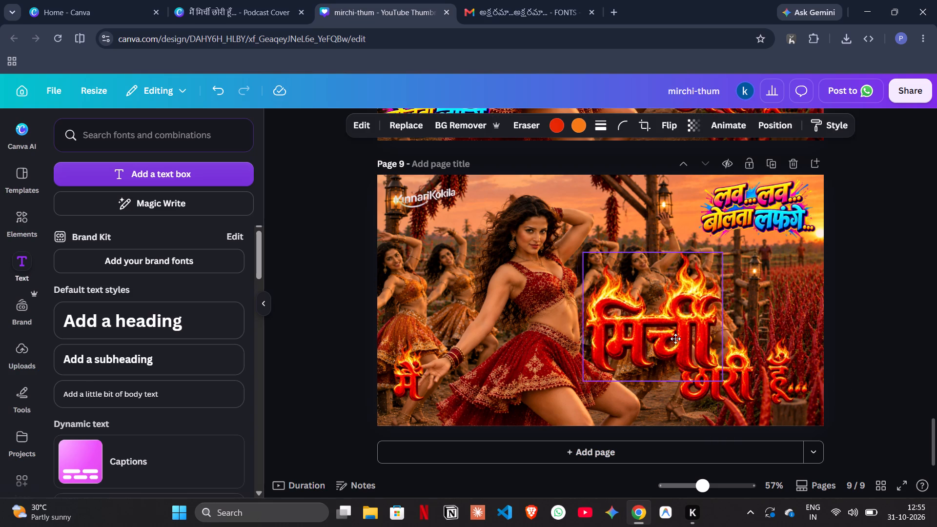
pyautogui.moveTo(675, 339); pyautogui.dragTo(629, 373)
pyautogui.moveTo(535, 285); pyautogui.dragTo(567, 300)
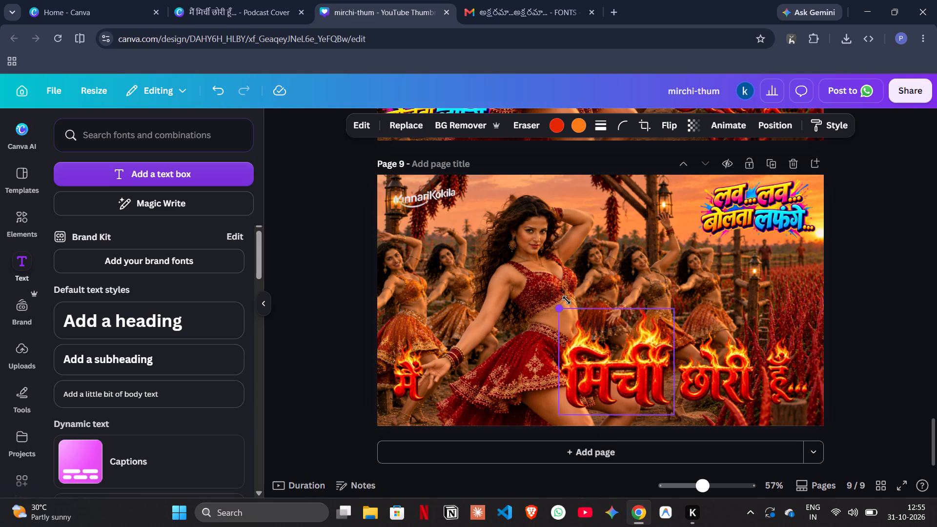
pyautogui.moveTo(567, 300); pyautogui.dragTo(548, 297)
pyautogui.click(859, 350)
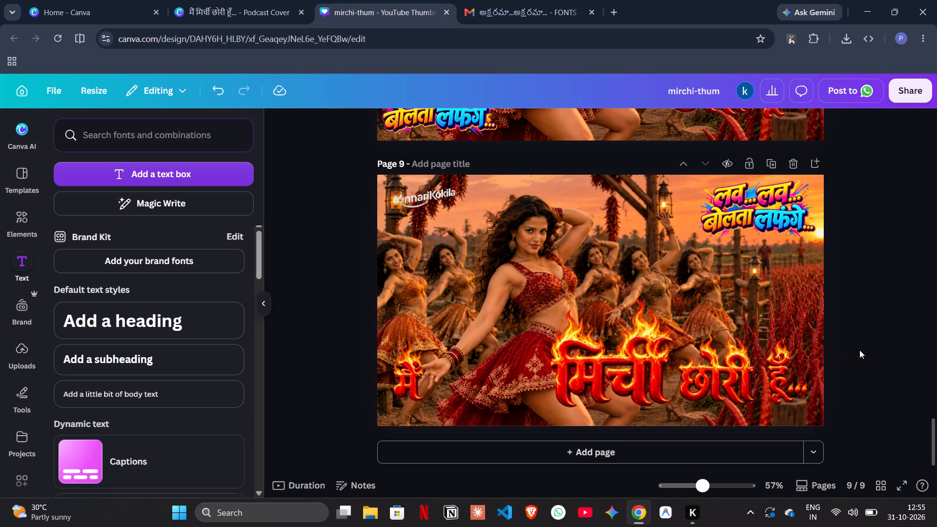
# Move "मैं" right along the bottom row to just before "मिर्ची", so the title reads as one line.
pyautogui.moveTo(404, 379); pyautogui.dragTo(515, 379)
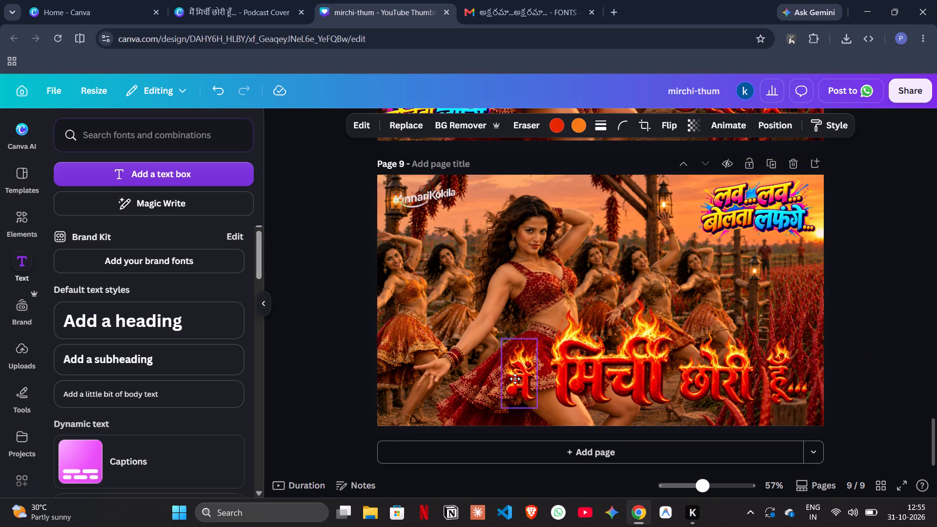
pyautogui.moveTo(515, 379); pyautogui.dragTo(507, 377)
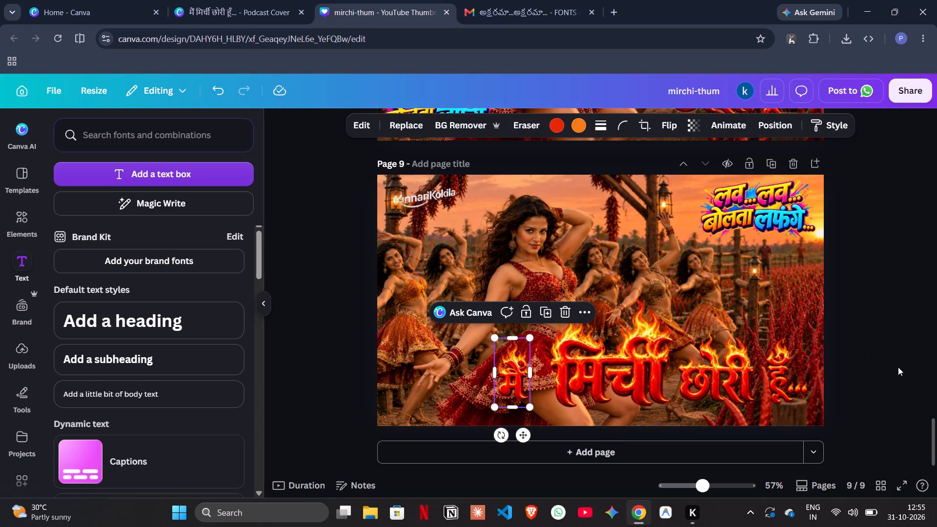
pyautogui.click(900, 366)
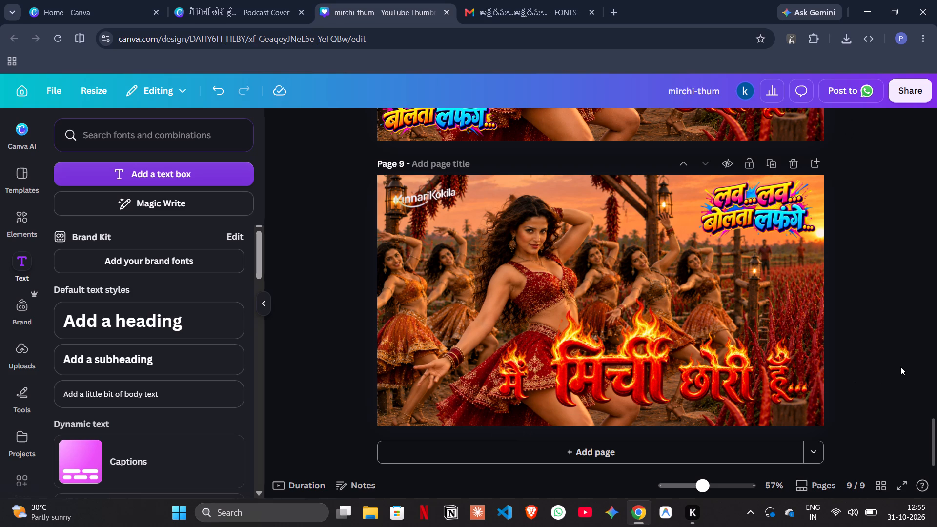
# Duplicate the rearranged page 9.
pyautogui.click(772, 160)
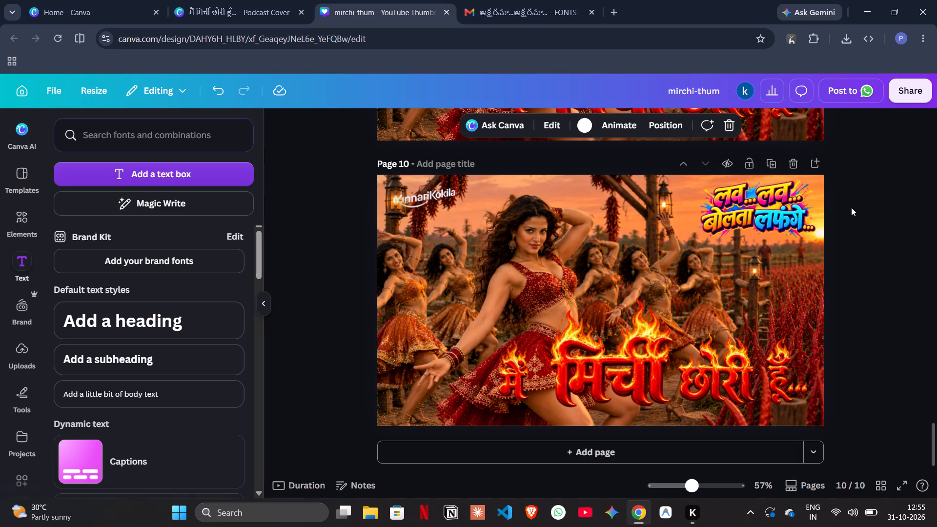
# Delete the duplicated page 10 from the mirchi-thum design.
pyautogui.click(798, 166)
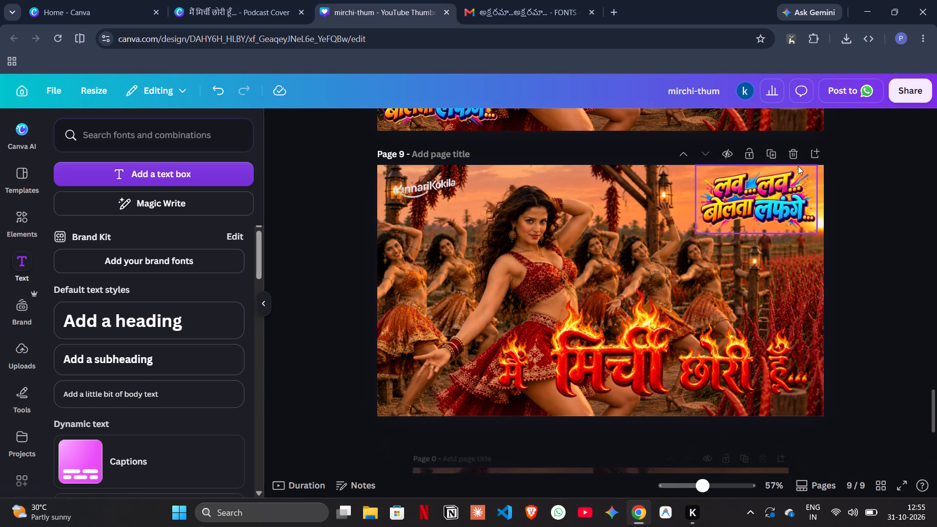
# Compare the title and tagline layouts on thumbnail pages 8 and 9 with those on pages 3 and 4 of the Podcast Cover design.
pyautogui.scroll(4, 871, 336)
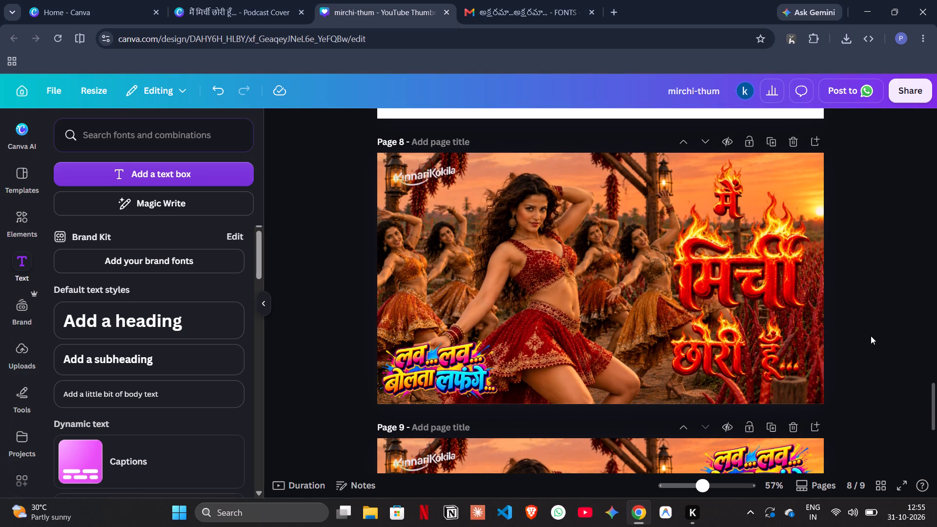
pyautogui.scroll(-6, 871, 336)
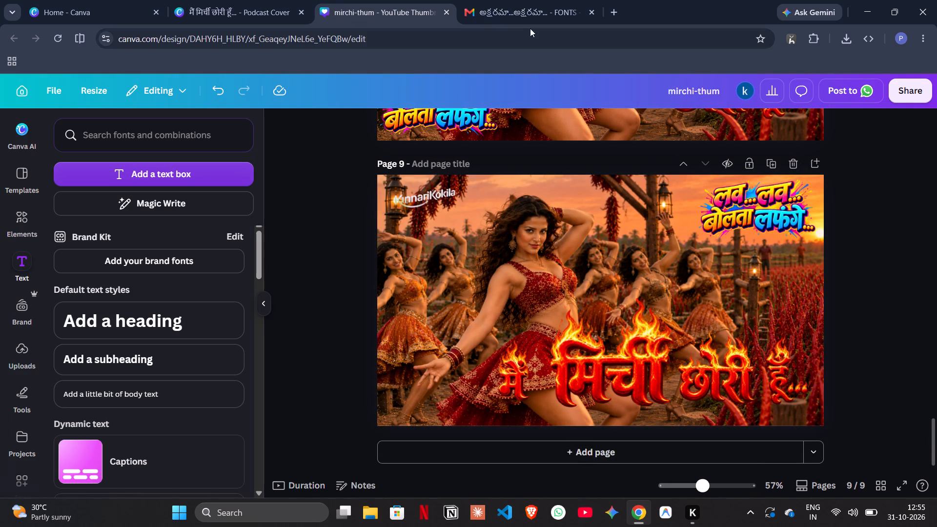
pyautogui.click(247, 0)
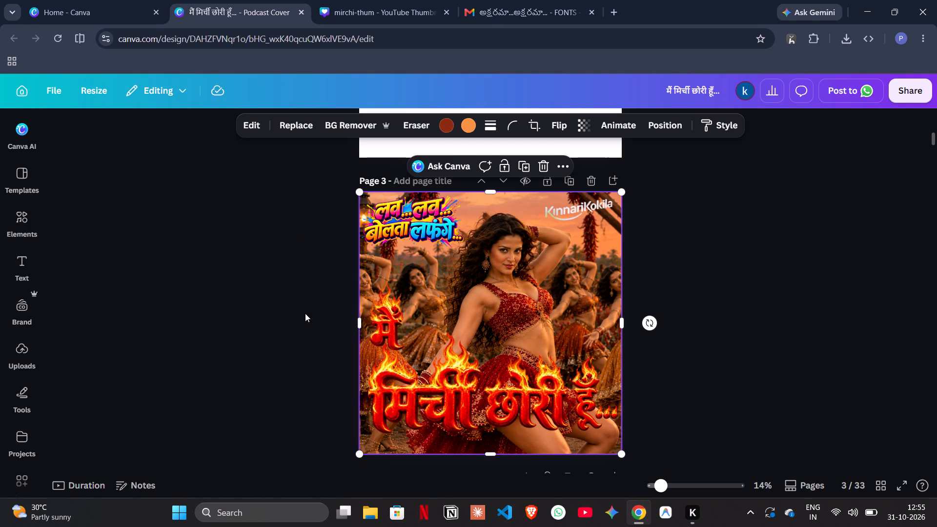
pyautogui.click(305, 313)
pyautogui.scroll(-5, 305, 313)
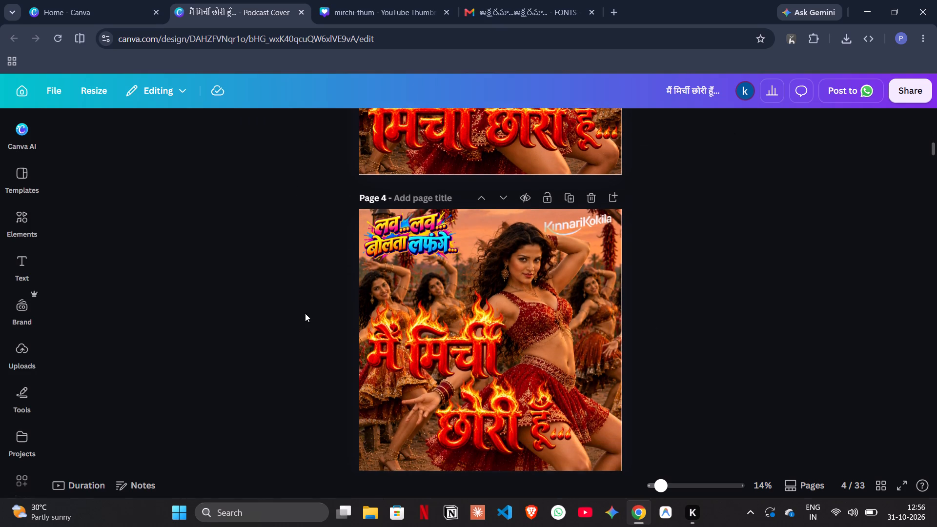
pyautogui.scroll(-3, 305, 313)
pyautogui.click(403, 0)
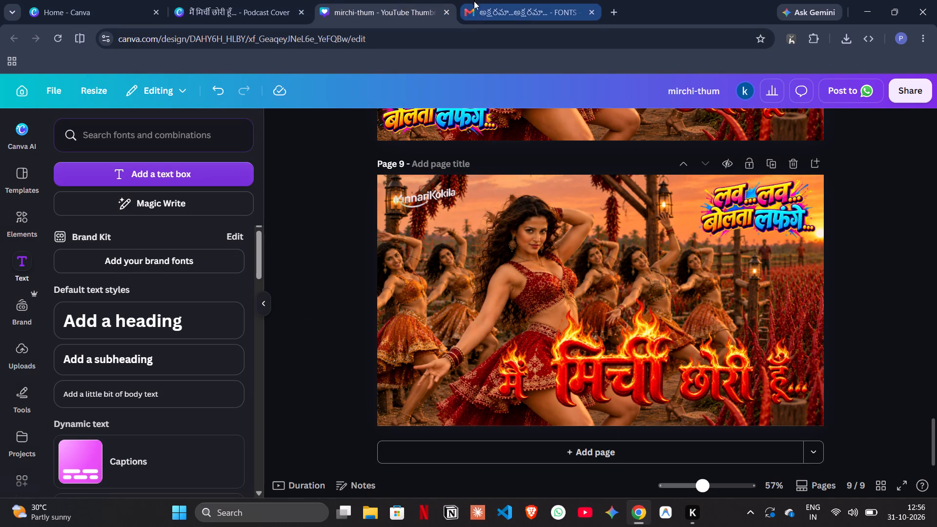
# Delete the blank page 10, just before the "PUNJABI" text page, from the Podcast Cover design.
pyautogui.click(280, 0)
pyautogui.scroll(-2, 309, 287)
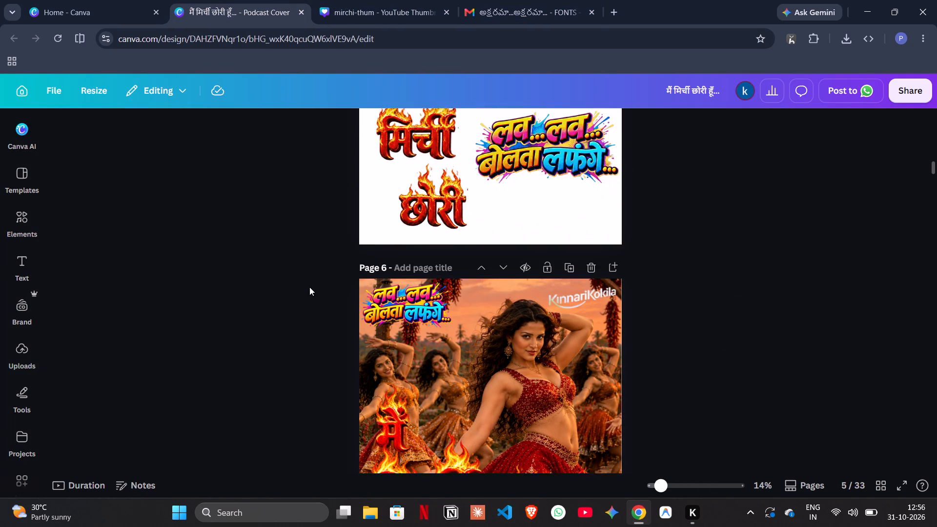
pyautogui.scroll(-2, 309, 287)
pyautogui.scroll(-2, 267, 330)
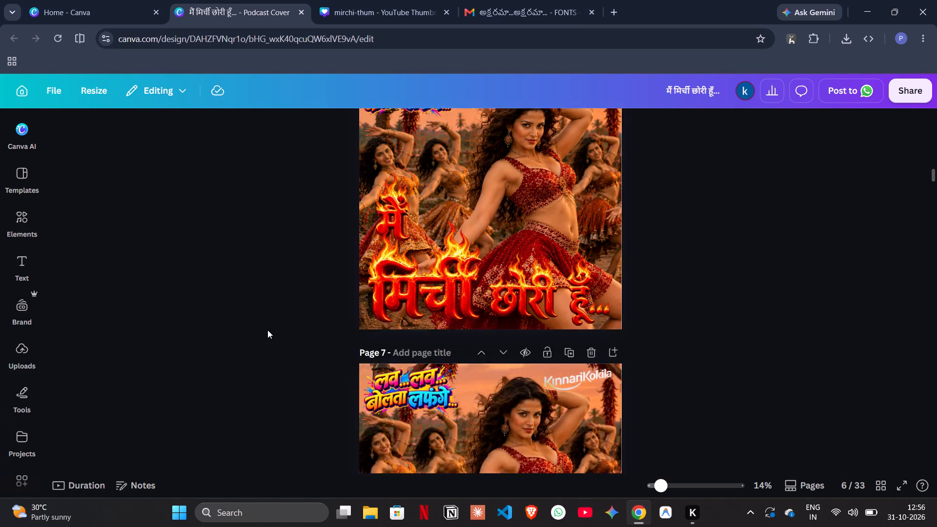
pyautogui.scroll(-11, 267, 330)
pyautogui.scroll(1, 267, 330)
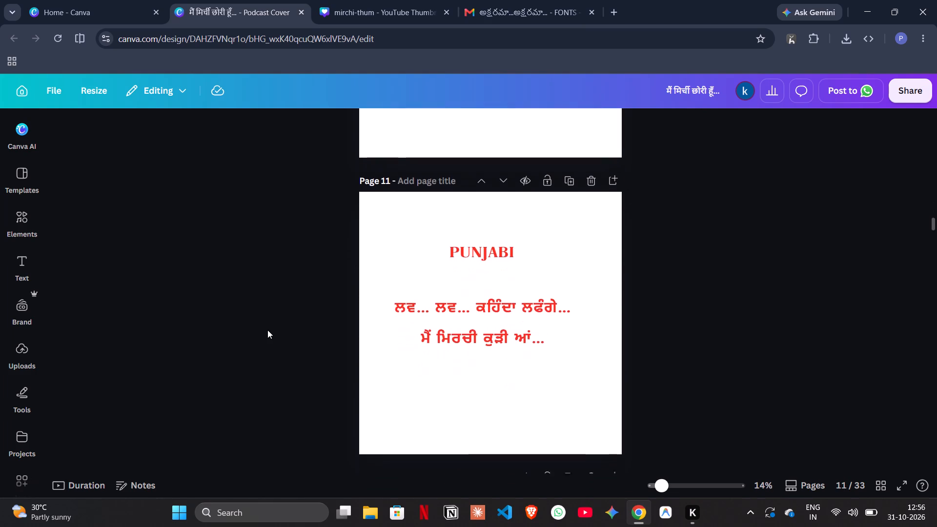
pyautogui.scroll(1, 267, 330)
pyautogui.scroll(-3, 267, 330)
pyautogui.scroll(4, 267, 330)
pyautogui.scroll(1, 482, 264)
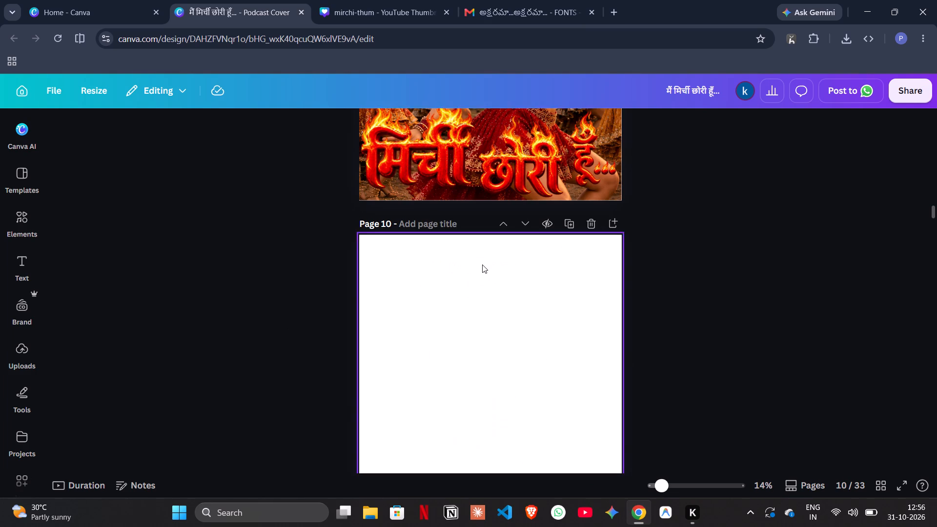
pyautogui.scroll(1, 482, 264)
pyautogui.click(588, 229)
# Select the KinnariKokila logo, the Punjabi tagline and all the fiery title words together on the page 11 cover.
pyautogui.scroll(-1, 244, 312)
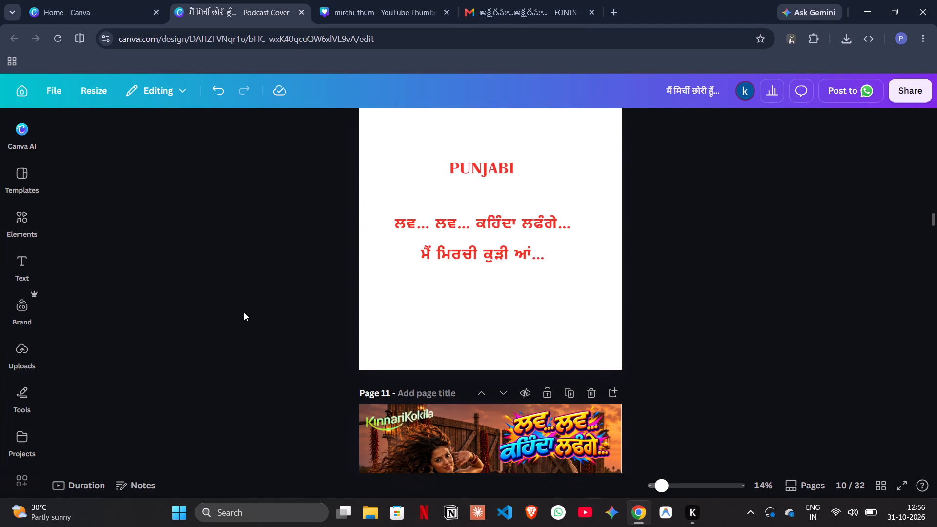
pyautogui.scroll(-5, 244, 312)
pyautogui.scroll(1, 355, 279)
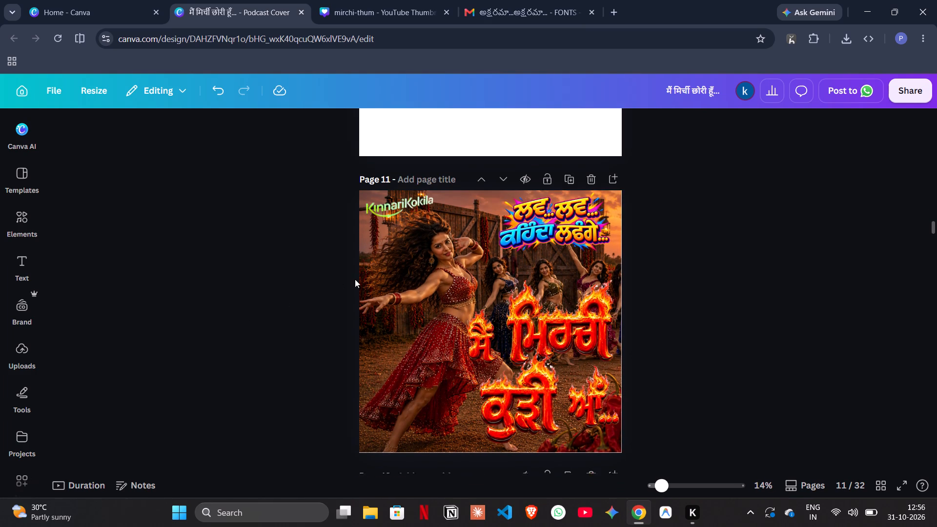
pyautogui.scroll(1, 355, 279)
pyautogui.moveTo(288, 221); pyautogui.dragTo(666, 492)
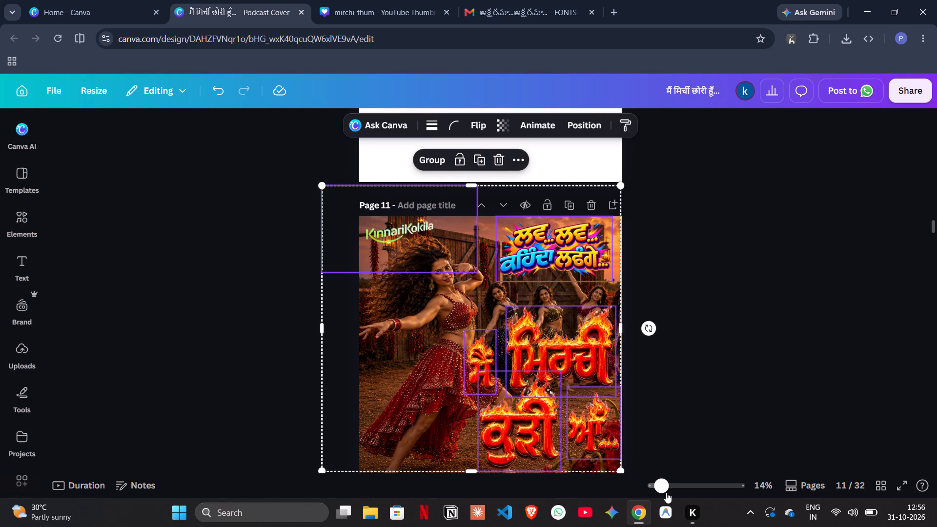
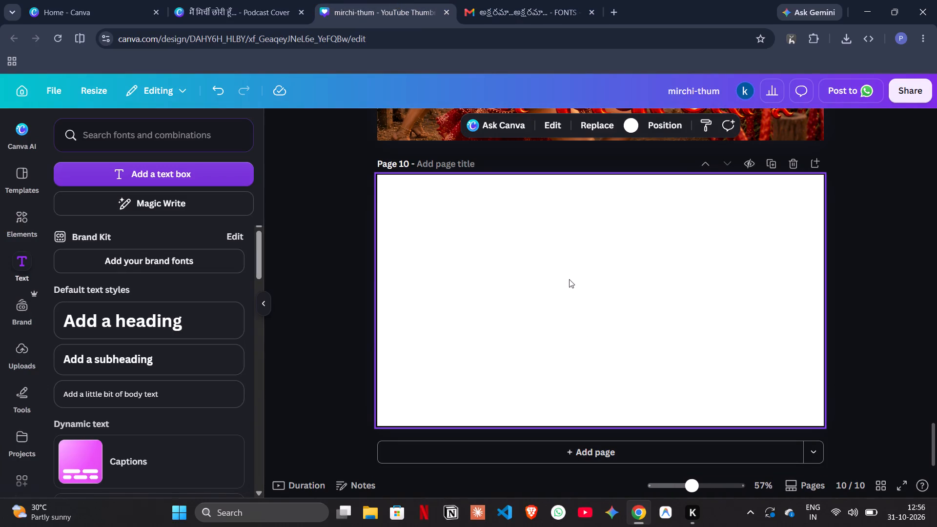
# Copy the dancers background image from page 11 of the Podcast Cover design onto page 10 of the mirchi-thum design.
pyautogui.click(493, 283)
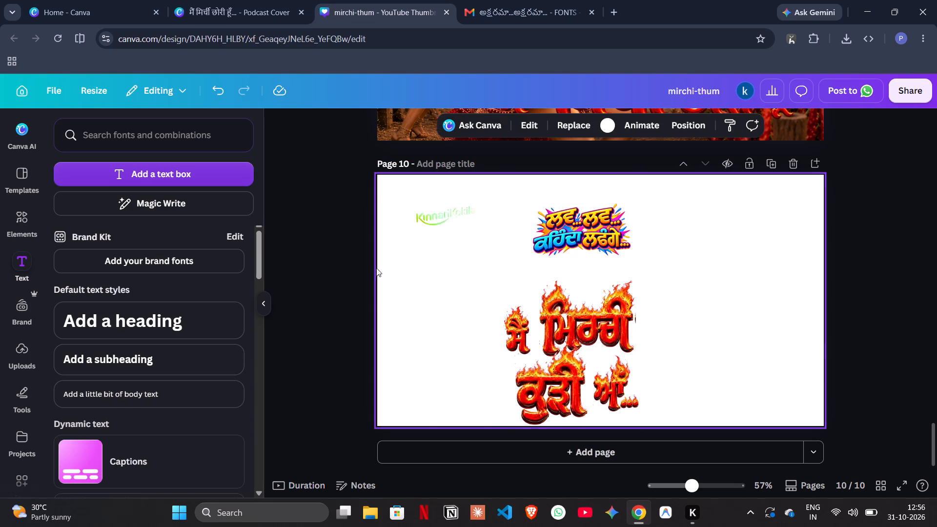
pyautogui.click(266, 5)
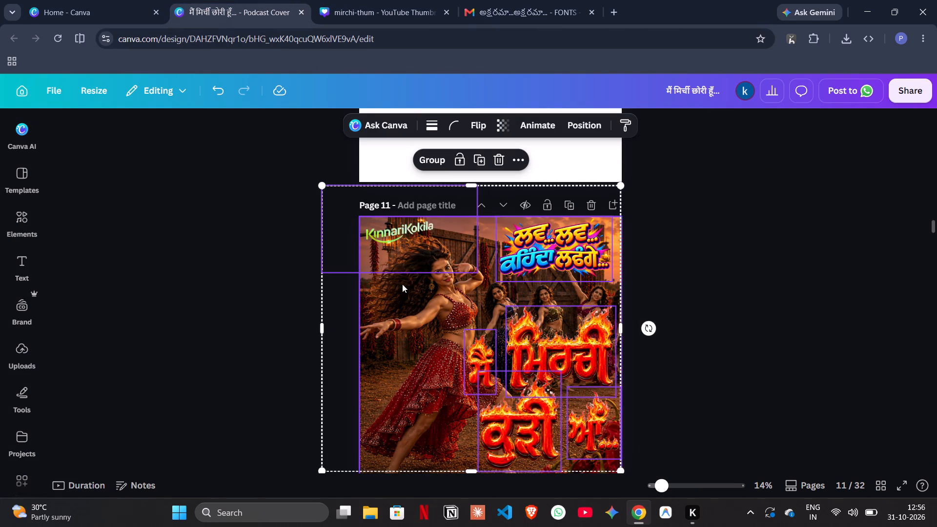
pyautogui.click(394, 293)
pyautogui.hotkey('ctrl', 'c')
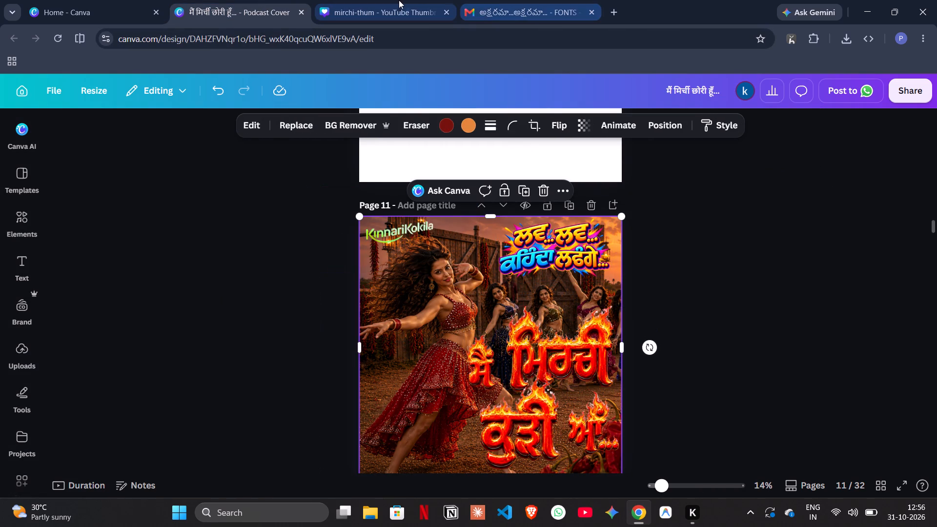
pyautogui.click(398, 0)
pyautogui.hotkey('ctrl', 'v')
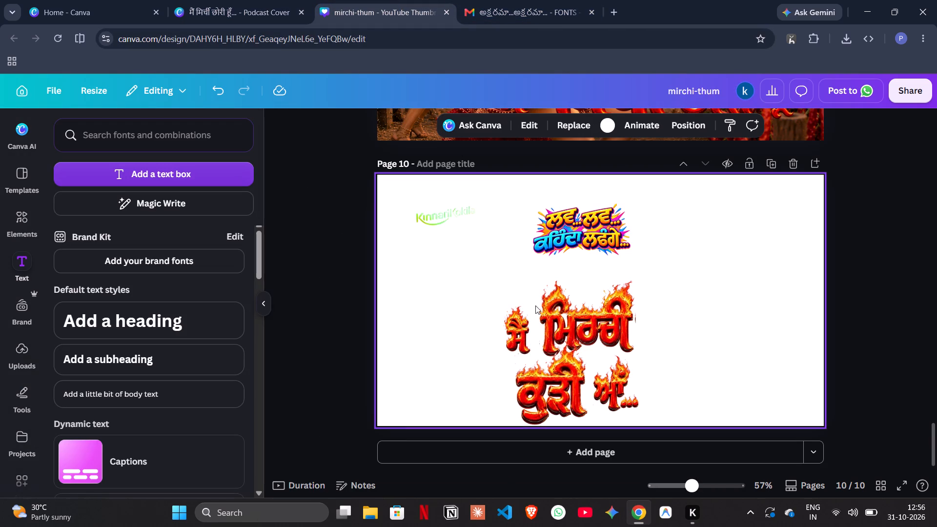
# Switch to YouTube.
pyautogui.click(591, 513)
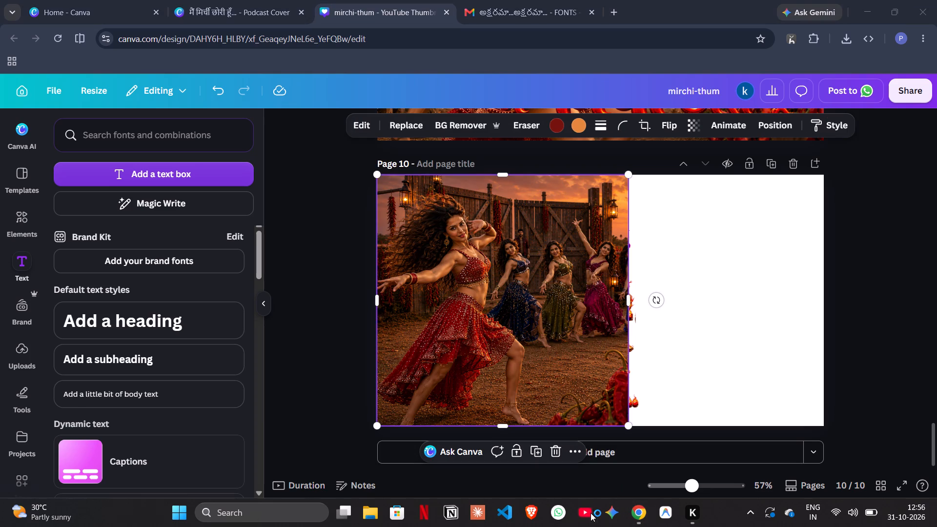
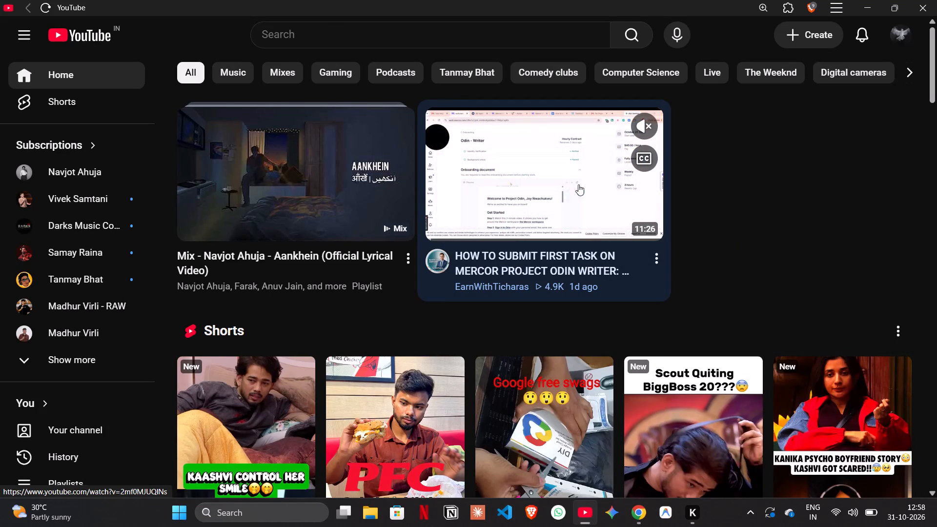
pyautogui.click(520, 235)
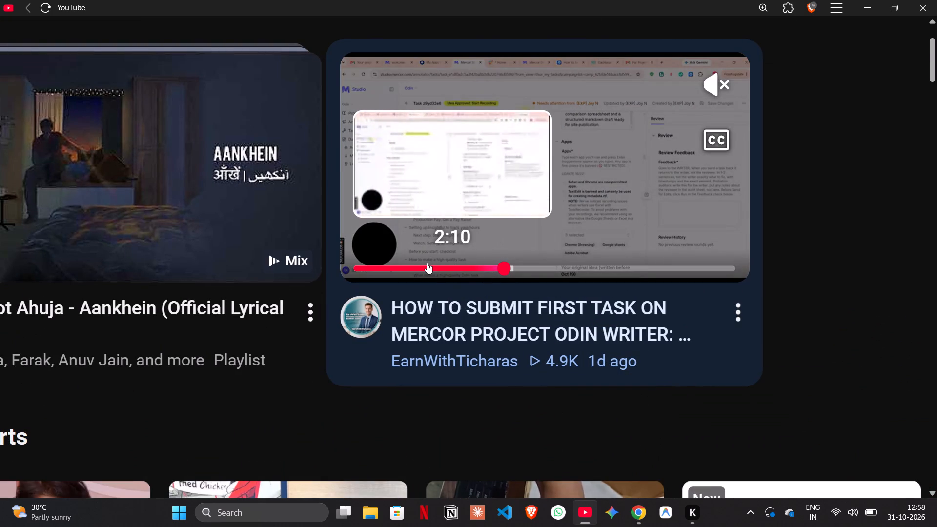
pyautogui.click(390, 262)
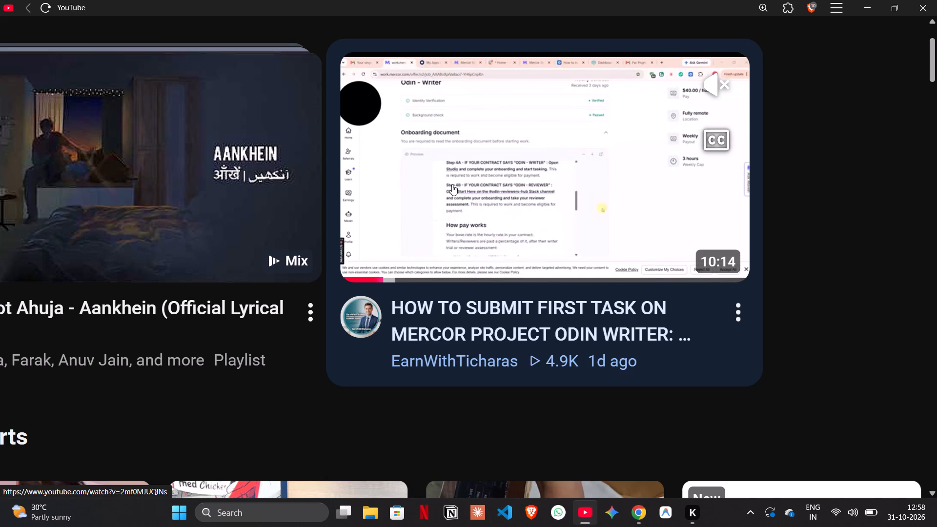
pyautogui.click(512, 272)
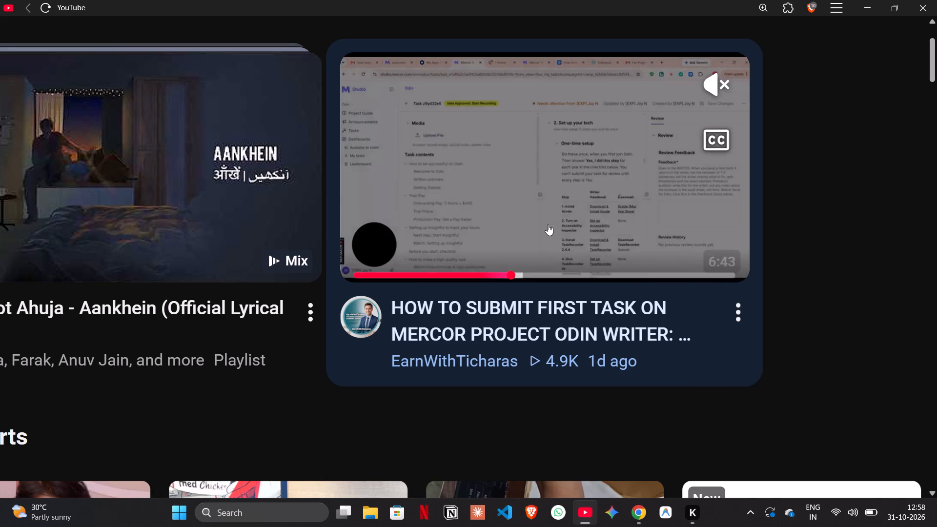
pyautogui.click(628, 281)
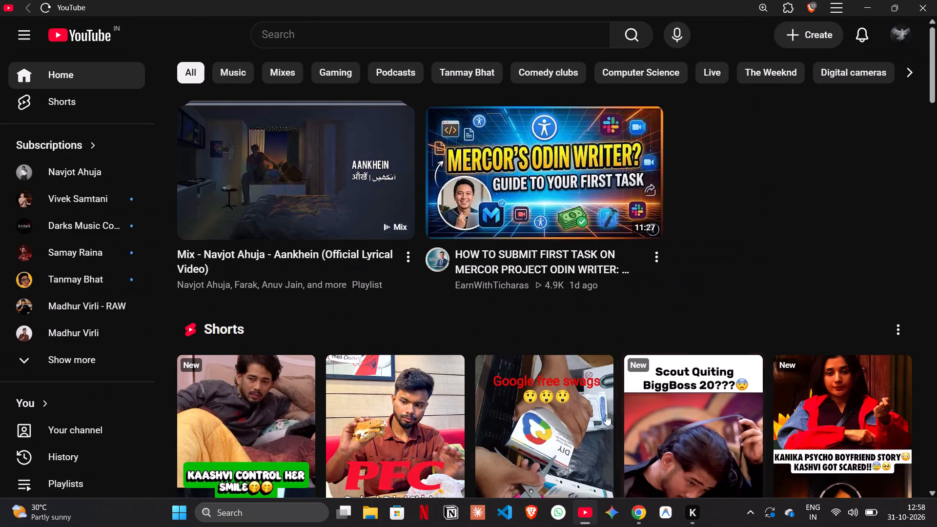
# In the mirchi-thum design in Chrome, resize and position the dancers background image to fill the whole of page 10.
pyautogui.click(631, 506)
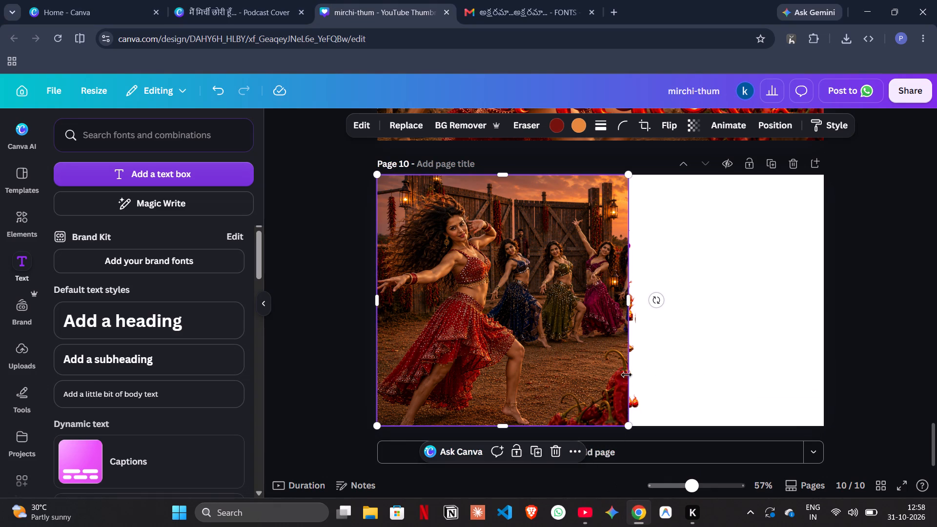
pyautogui.moveTo(597, 331); pyautogui.dragTo(611, 331)
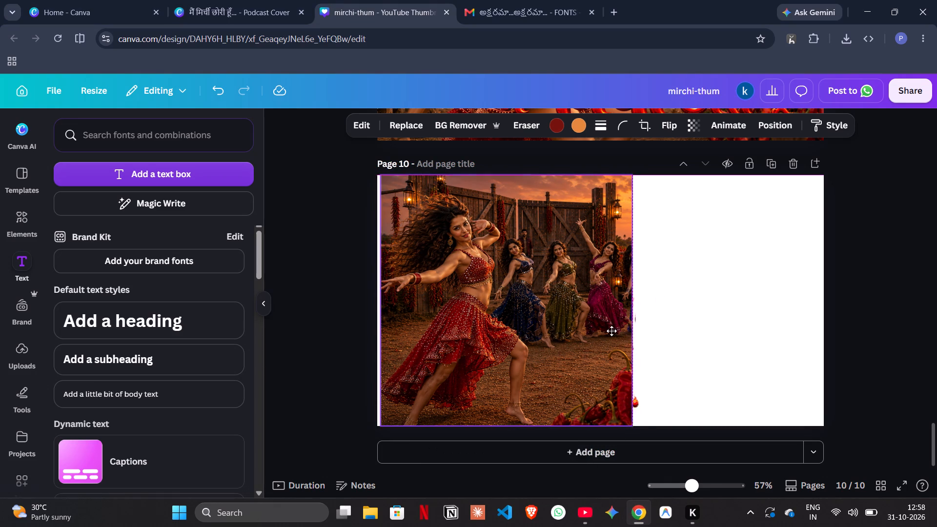
pyautogui.moveTo(611, 331); pyautogui.dragTo(612, 331)
pyautogui.moveTo(392, 305); pyautogui.dragTo(380, 308)
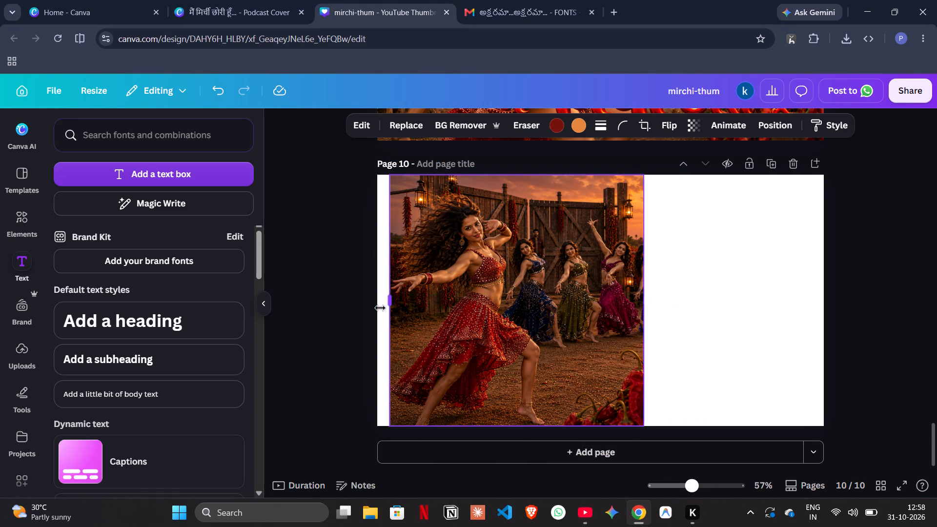
pyautogui.moveTo(380, 308); pyautogui.dragTo(372, 311)
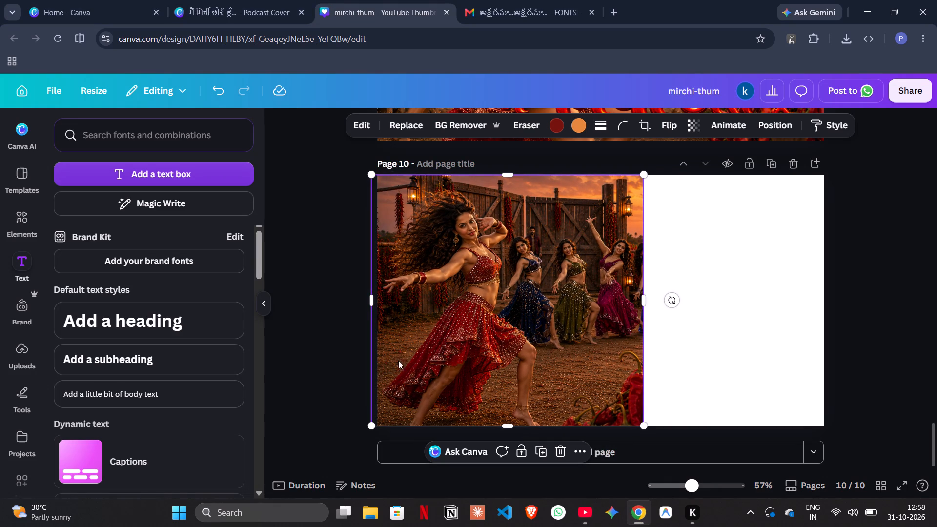
pyautogui.moveTo(468, 311); pyautogui.dragTo(501, 305)
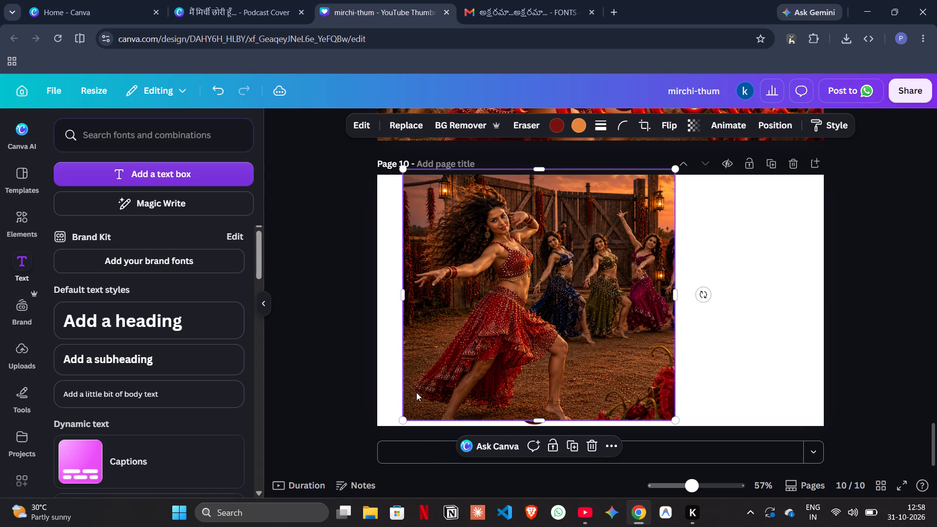
pyautogui.moveTo(403, 418); pyautogui.dragTo(427, 399)
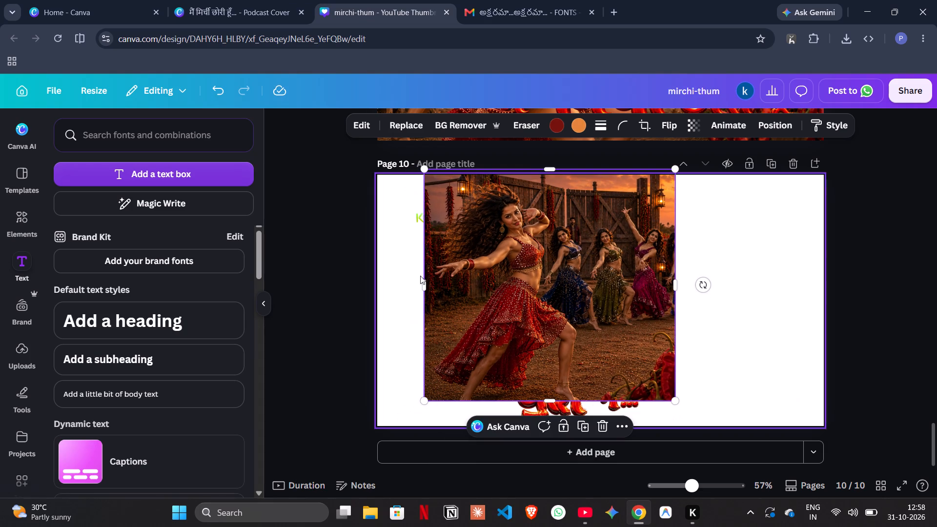
pyautogui.moveTo(489, 294); pyautogui.dragTo(441, 299)
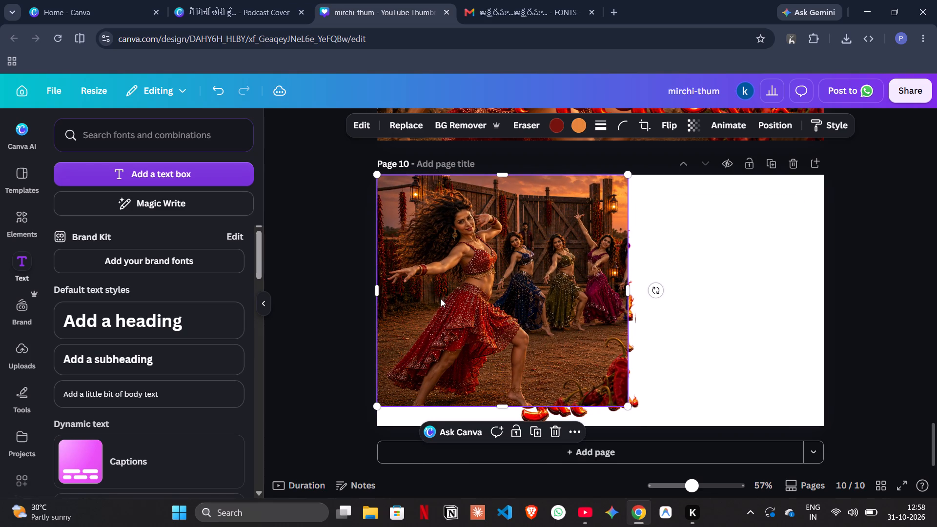
pyautogui.moveTo(628, 406); pyautogui.dragTo(635, 420)
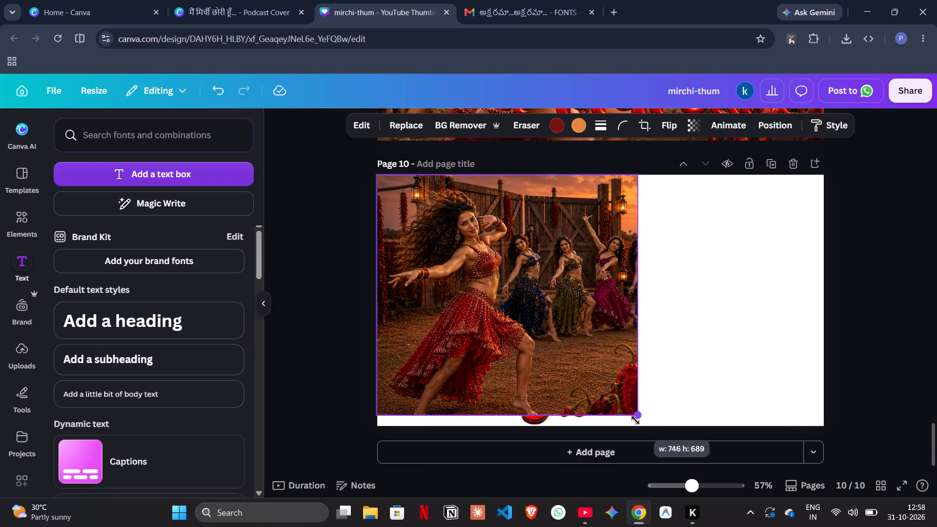
pyautogui.moveTo(635, 420); pyautogui.dragTo(642, 428)
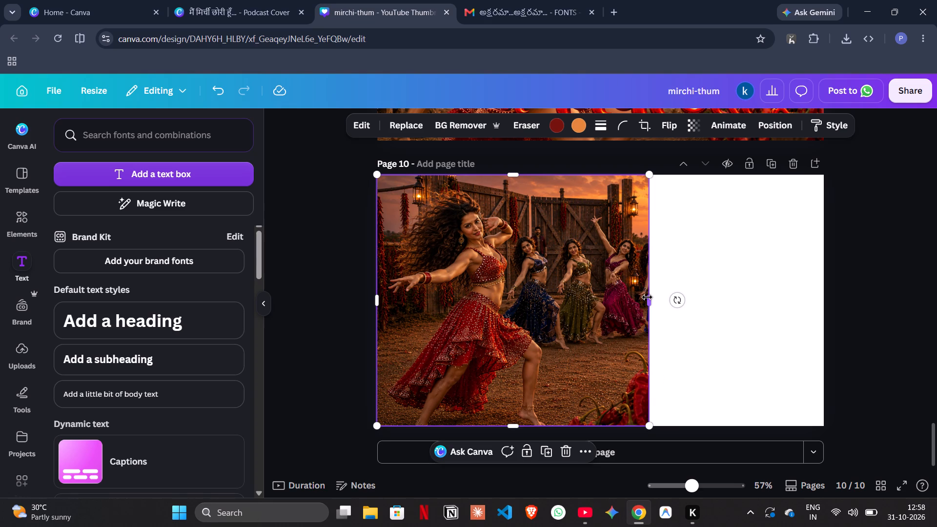
pyautogui.moveTo(648, 298); pyautogui.dragTo(824, 314)
# Send the dancers background image behind the logo, tagline and flaming title on page 10.
pyautogui.rightClick(643, 319)
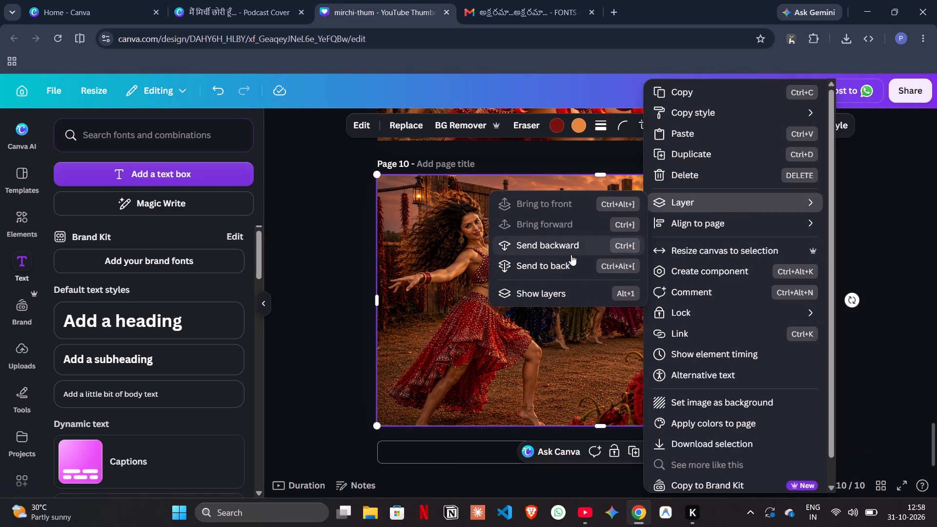
pyautogui.click(563, 262)
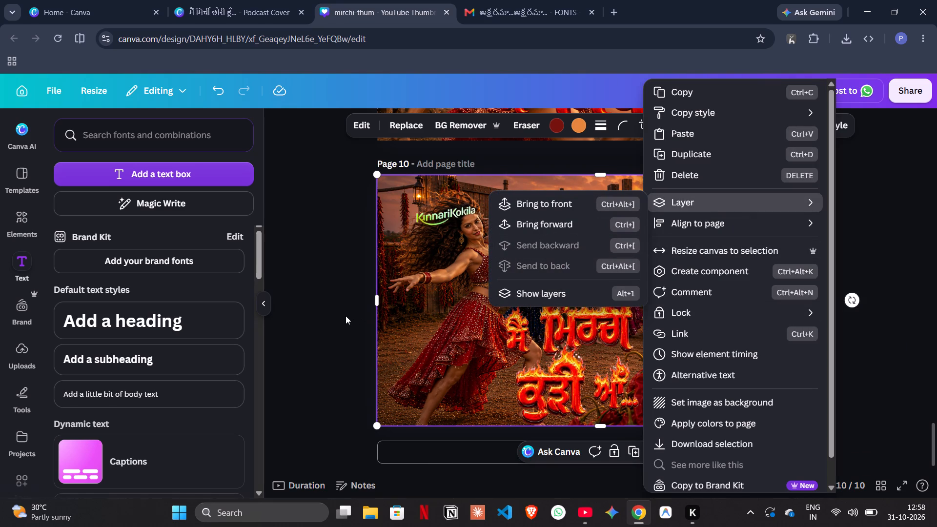
pyautogui.click(346, 316)
# Switch to YouTube, open the Aankhein music mix, and return to the mirchi-thum design.
pyautogui.click(574, 516)
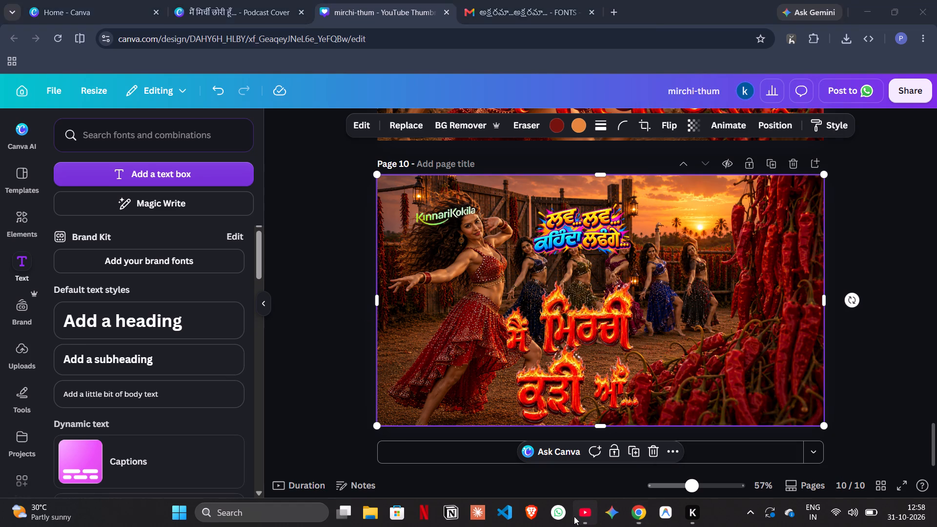
pyautogui.click(371, 160)
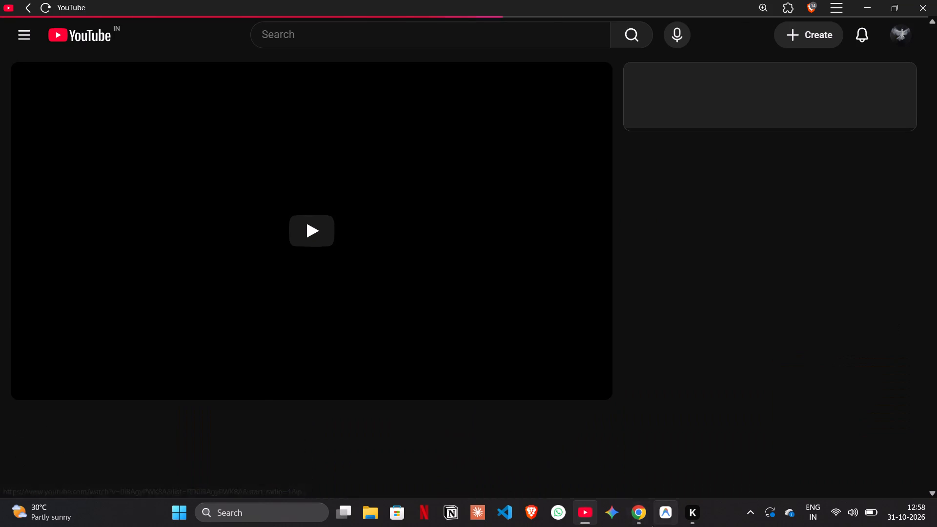
pyautogui.click(648, 522)
# Move the "ਲਵ..ਲਵ.. ਕਹਿੰਦਾ ਲਫੰਗੇ..." tagline into the upper-right corner of page 10 and enlarge it slightly.
pyautogui.moveTo(578, 221); pyautogui.dragTo(644, 221)
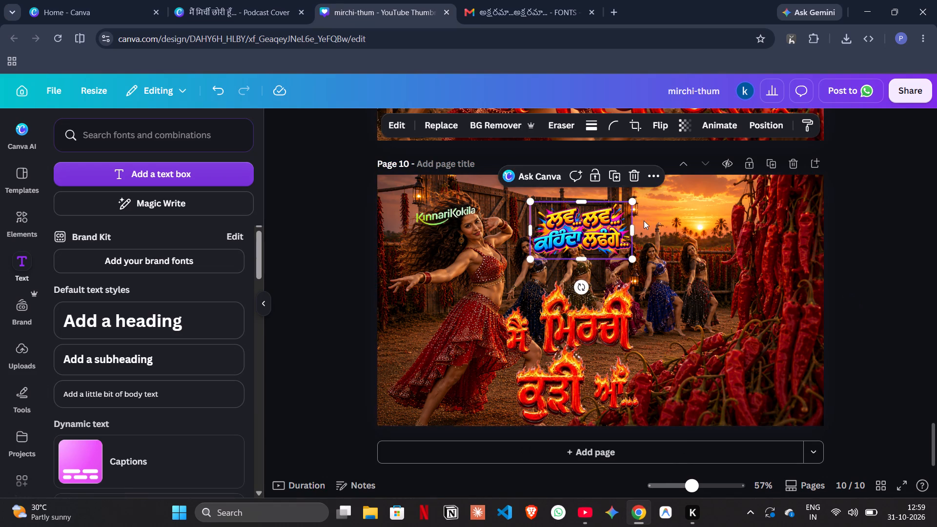
pyautogui.moveTo(644, 221); pyautogui.dragTo(764, 197)
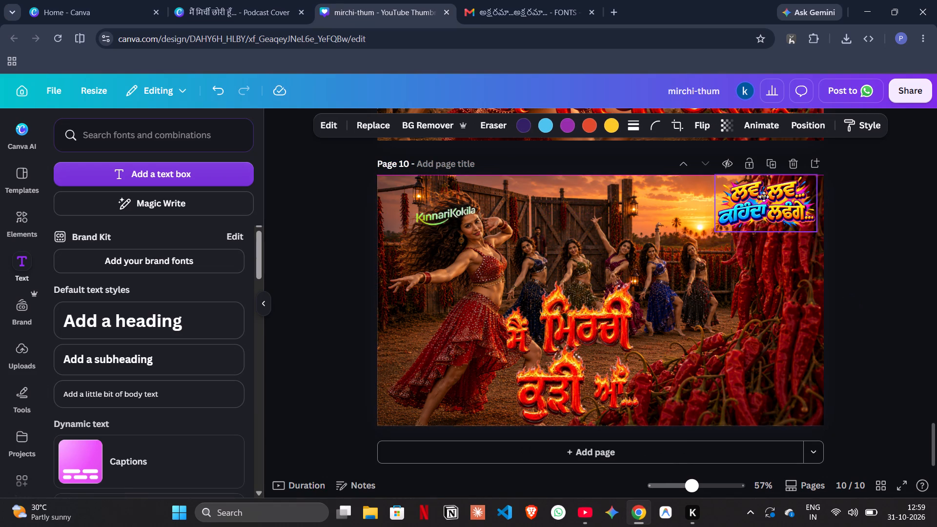
pyautogui.moveTo(764, 197); pyautogui.dragTo(767, 196)
pyautogui.moveTo(725, 232); pyautogui.dragTo(717, 248)
pyautogui.click(876, 317)
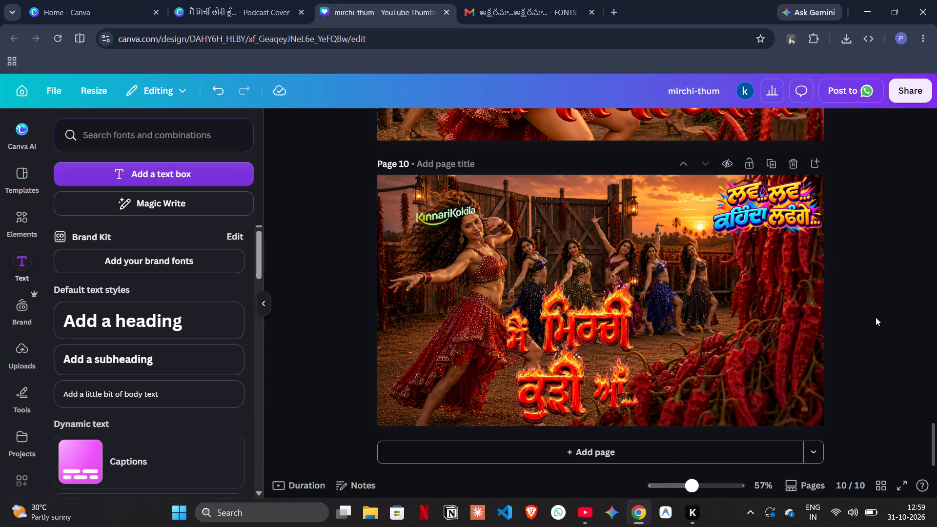
# Move the KinnariKokila logo closer to the upper-left corner of the page 10 thumbnail.
pyautogui.click(433, 204)
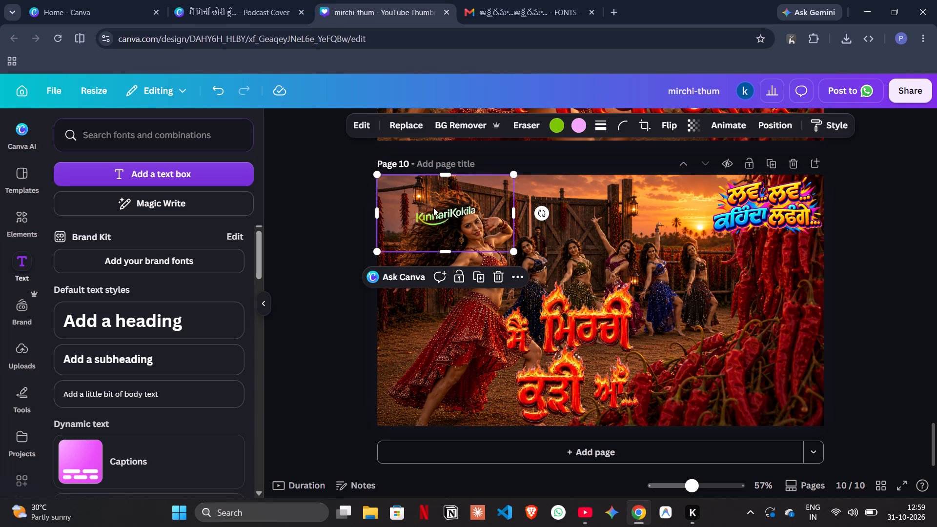
pyautogui.moveTo(441, 212); pyautogui.dragTo(414, 190)
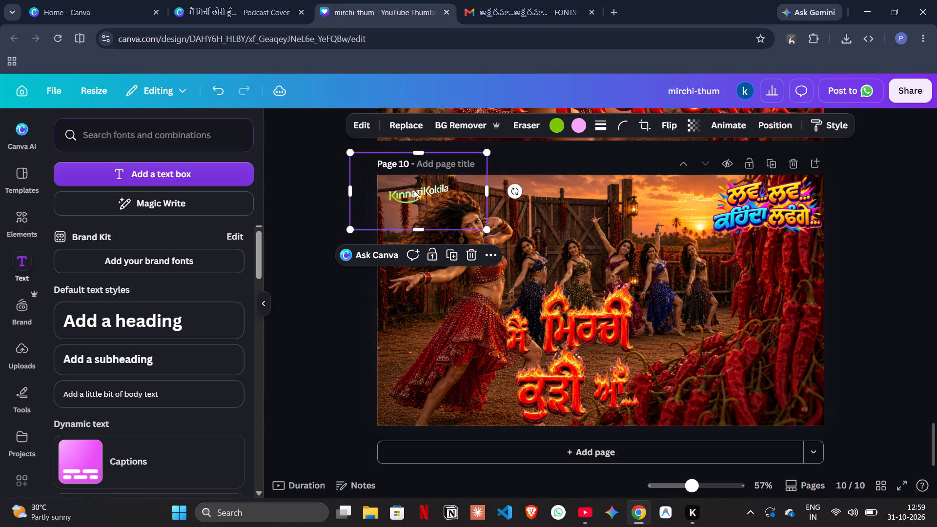
pyautogui.click(310, 267)
# Move the flaming "ਮਿਰਚੀ" onto the chillies on the thumbnail's right side and place "ਮੈਂ" above it, beneath the tagline.
pyautogui.moveTo(582, 321); pyautogui.dragTo(735, 325)
pyautogui.moveTo(509, 336); pyautogui.dragTo(665, 289)
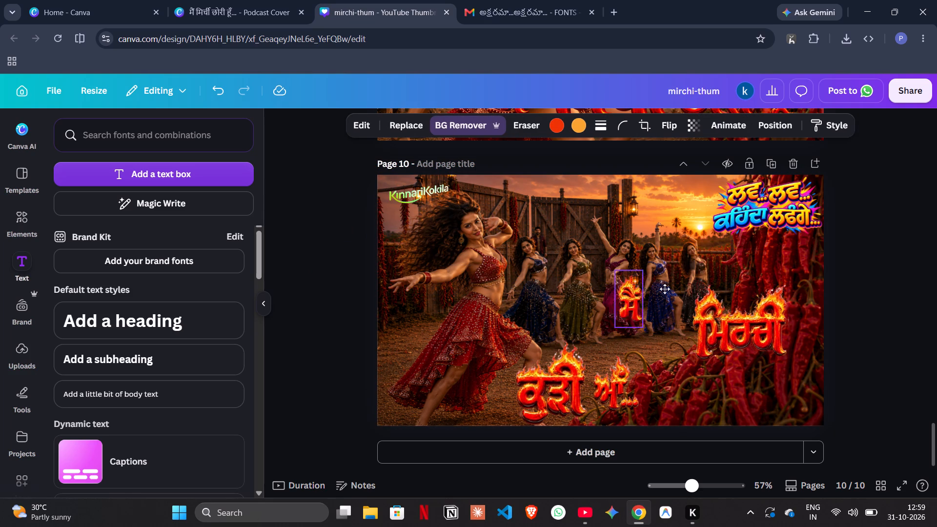
pyautogui.moveTo(665, 289); pyautogui.dragTo(725, 267)
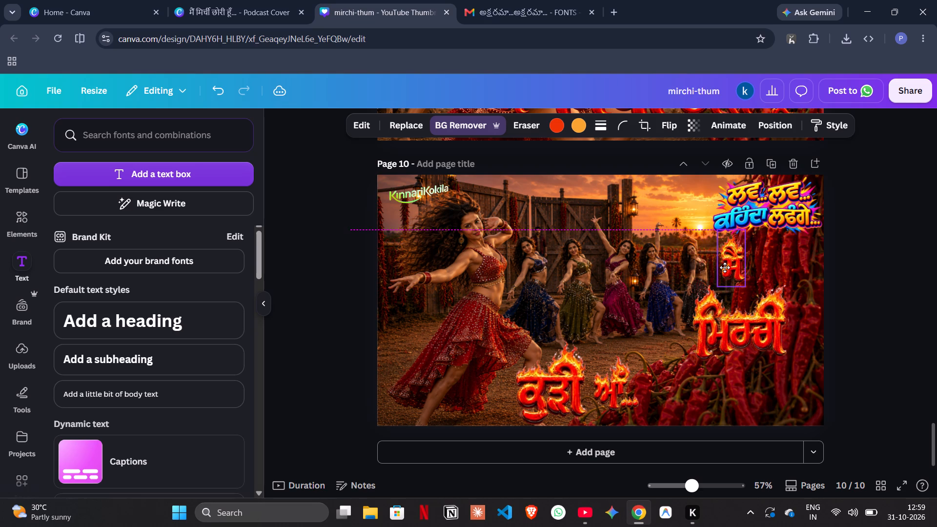
pyautogui.moveTo(725, 267); pyautogui.dragTo(774, 266)
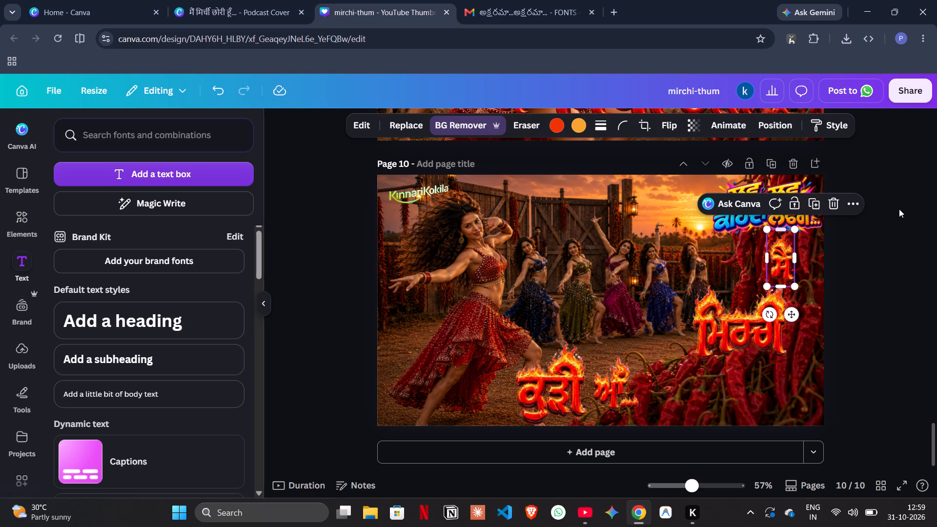
pyautogui.click(902, 210)
# Move the "ਲਵ..ਲਵ.. ਕਹਿੰਦਾ ਲਫੰਗੇ..." tagline to the thumbnail's lower-left area, over the lead dancer's skirt.
pyautogui.moveTo(774, 188); pyautogui.dragTo(699, 192)
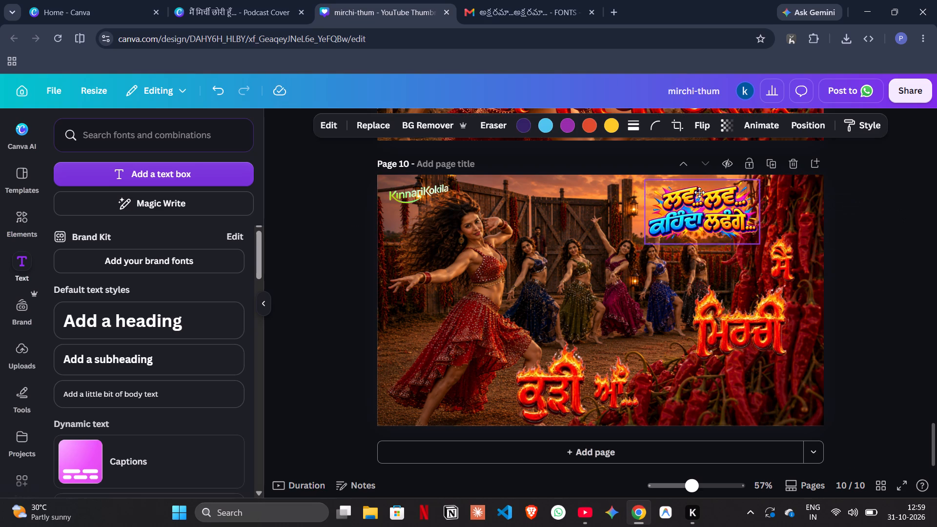
pyautogui.moveTo(699, 192); pyautogui.dragTo(450, 333)
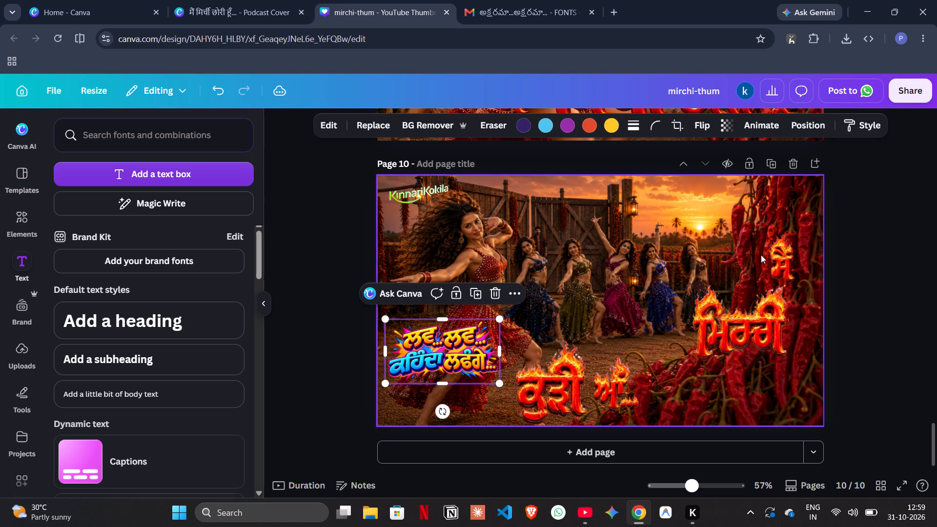
# Move "ਮੈਂ" up near the thumbnail's upper-right corner and place "ਮਿਰਚੀ" directly below it, enlarged slightly.
pyautogui.moveTo(783, 256); pyautogui.dragTo(746, 213)
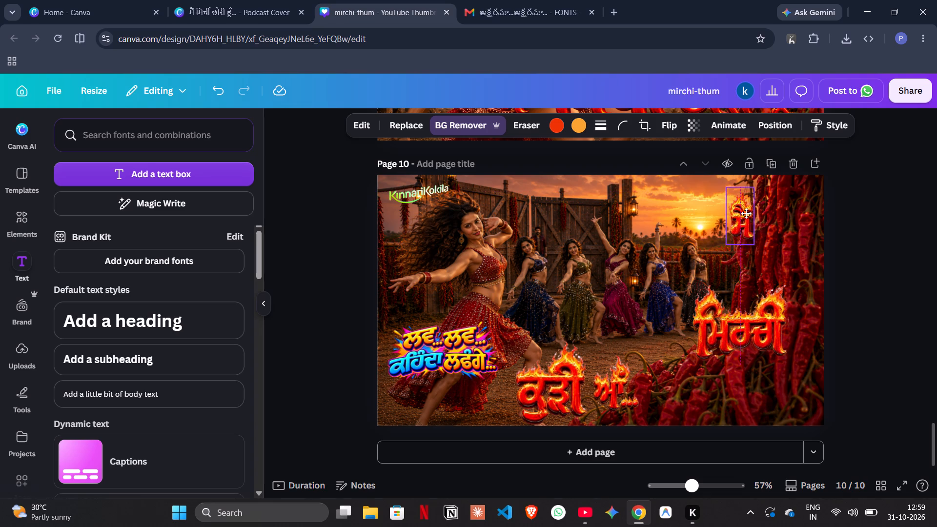
pyautogui.moveTo(746, 213); pyautogui.dragTo(767, 210)
pyautogui.moveTo(757, 341); pyautogui.dragTo(780, 295)
pyautogui.moveTo(716, 318); pyautogui.dragTo(710, 330)
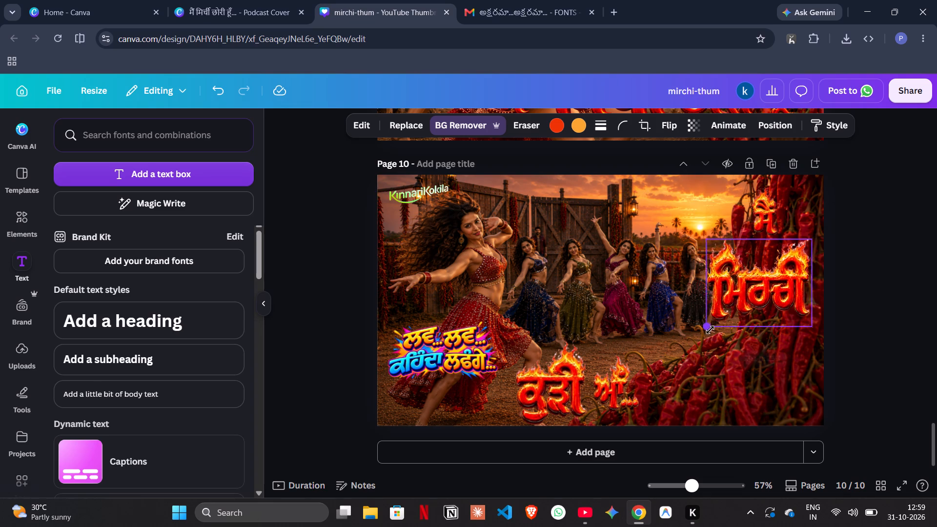
# Enlarge the flaming "ਮਿਰਚੀ" slightly on the page 10 thumbnail.
pyautogui.moveTo(710, 330); pyautogui.dragTo(708, 332)
pyautogui.click(768, 285)
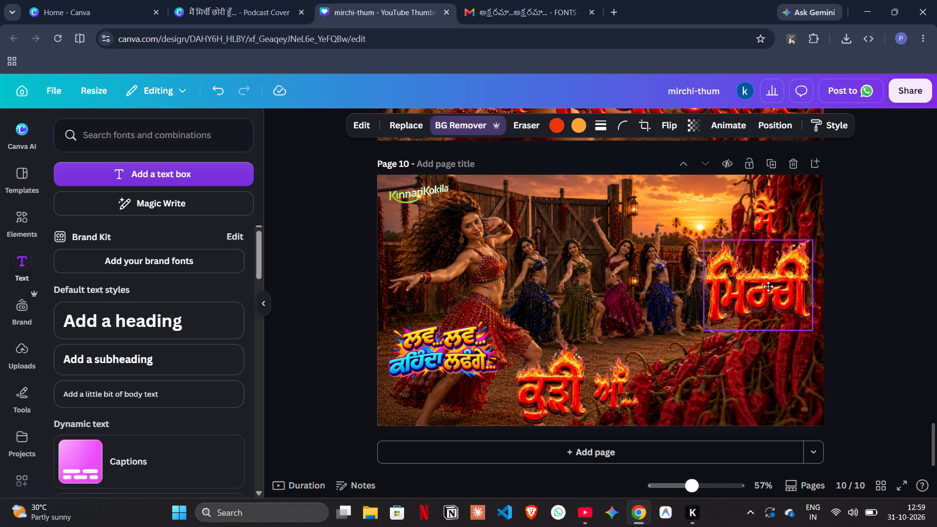
pyautogui.click(833, 271)
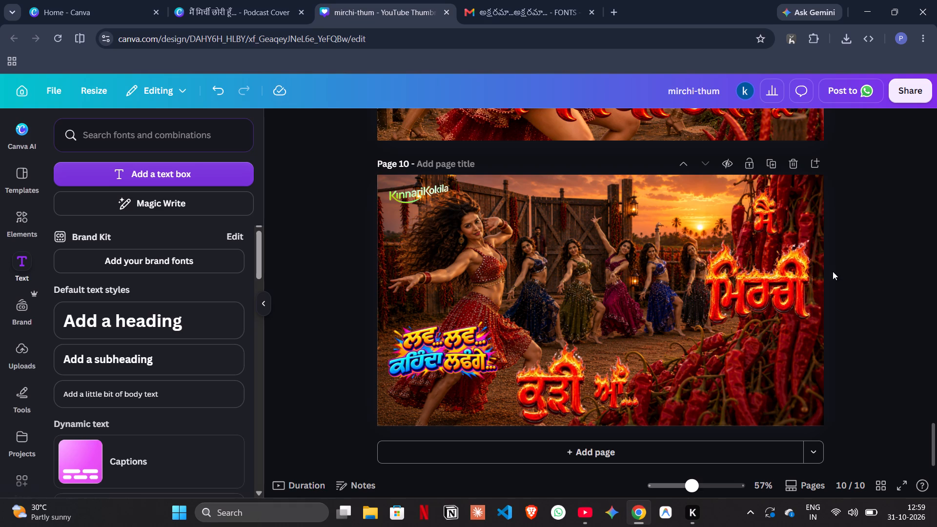
# Place "ਕੁੜੀ" and "ਆਂ..." side by side beneath "ਮਿਰਚੀ" over the chillies, nudging "ਮਿਰਚੀ" slightly down and left.
pyautogui.moveTo(562, 387); pyautogui.dragTo(736, 357)
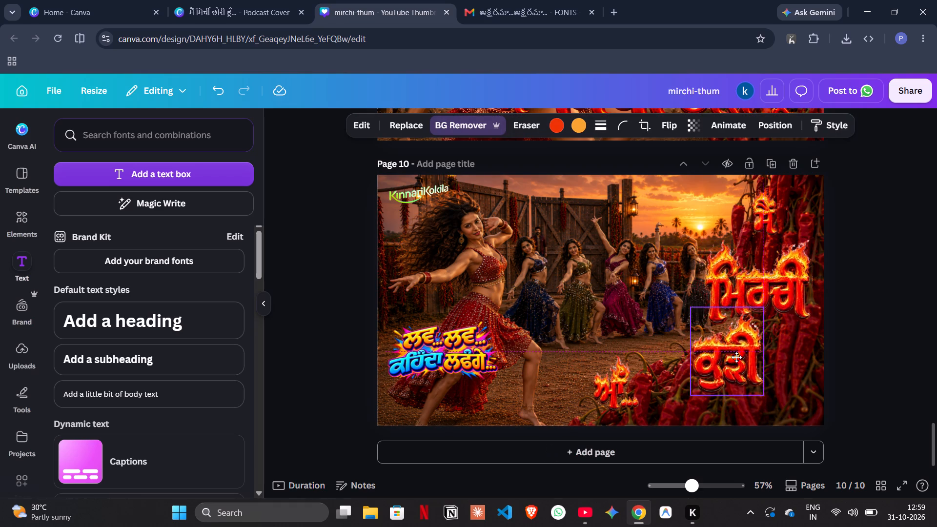
pyautogui.moveTo(736, 357); pyautogui.dragTo(711, 354)
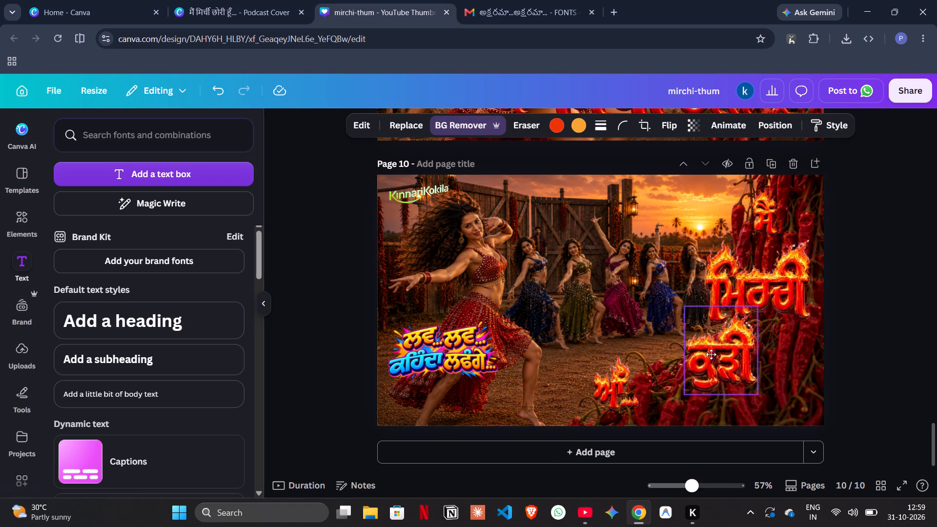
pyautogui.moveTo(711, 354); pyautogui.dragTo(693, 360)
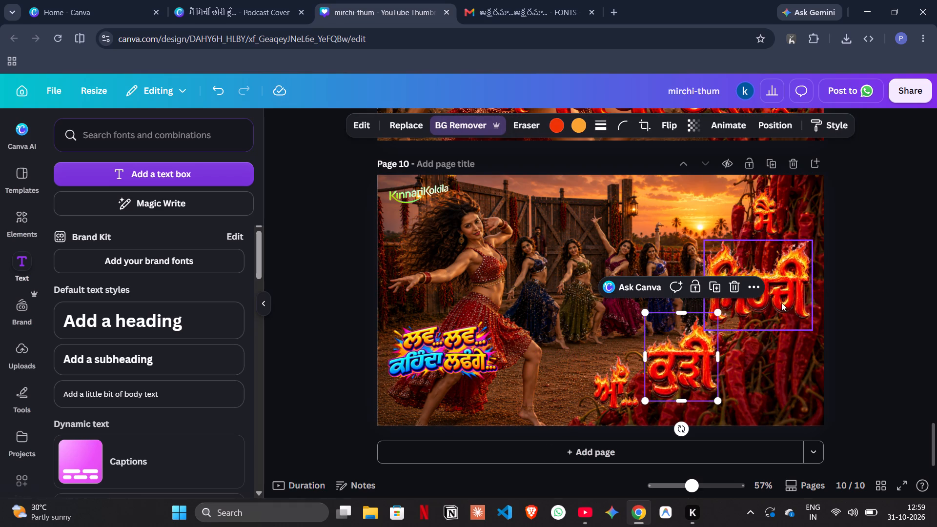
pyautogui.moveTo(775, 286); pyautogui.dragTo(772, 291)
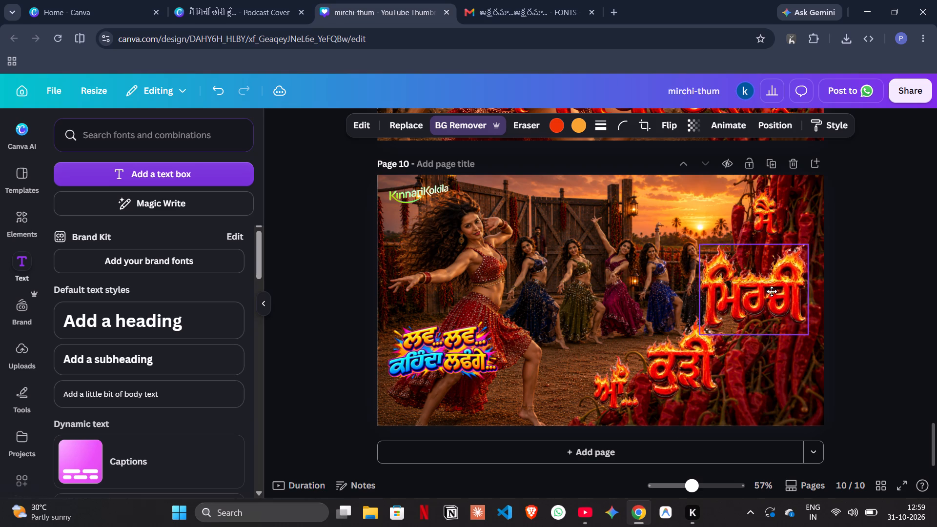
pyautogui.moveTo(772, 291); pyautogui.dragTo(771, 291)
pyautogui.moveTo(610, 392); pyautogui.dragTo(763, 370)
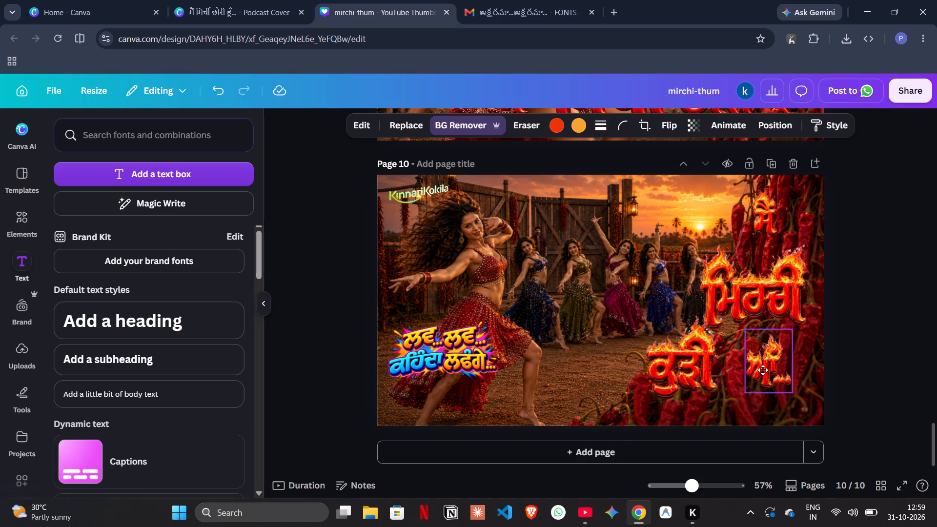
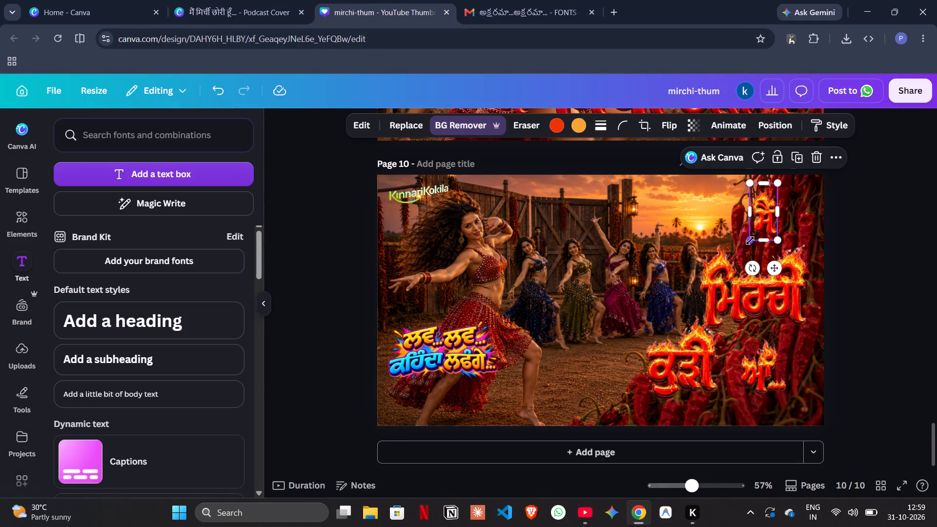
# Fine-tune the size of "ਮੈਂ" near the thumbnail's upper-right corner, making it slightly smaller overall.
pyautogui.moveTo(750, 241); pyautogui.dragTo(745, 251)
pyautogui.click(867, 264)
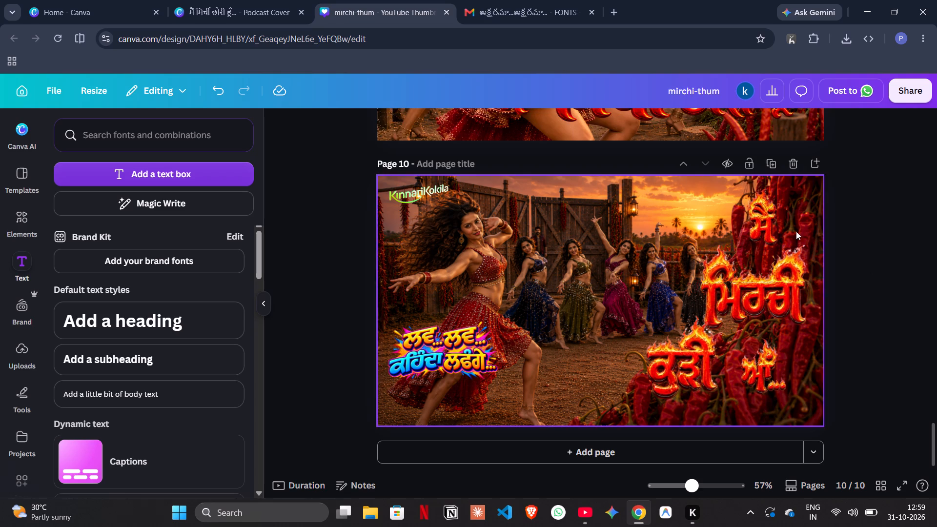
pyautogui.click(776, 223)
pyautogui.moveTo(745, 248); pyautogui.dragTo(754, 241)
# Enlarge the flaming "ਮਿਰਚੀ" slightly and shift it a little to the left, directly beneath "ਮੈਂ".
pyautogui.click(755, 303)
pyautogui.moveTo(807, 241); pyautogui.dragTo(813, 229)
pyautogui.moveTo(758, 292); pyautogui.dragTo(741, 286)
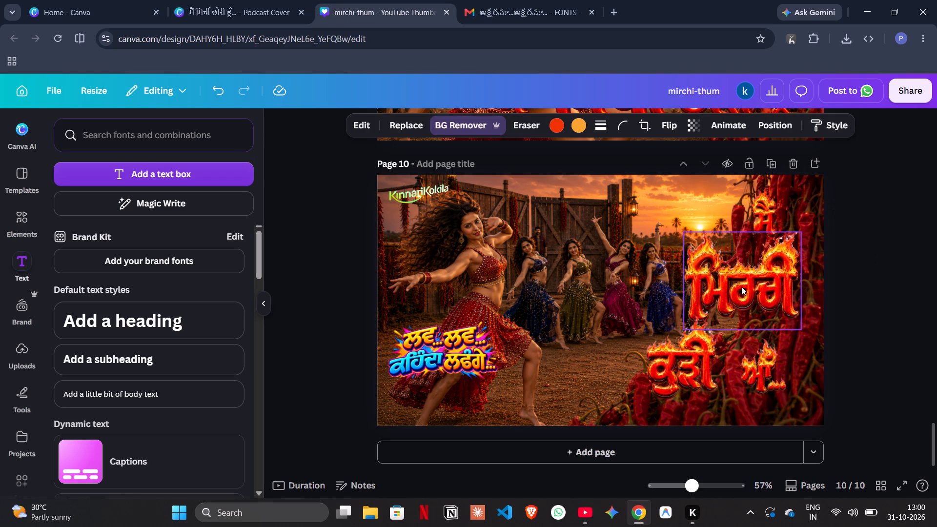
# Enlarge the flaming "ਮਿਰਚੀ" slightly on the page 10 thumbnail and lower it a little beneath "ਮੈਂ".
pyautogui.moveTo(798, 229); pyautogui.dragTo(808, 219)
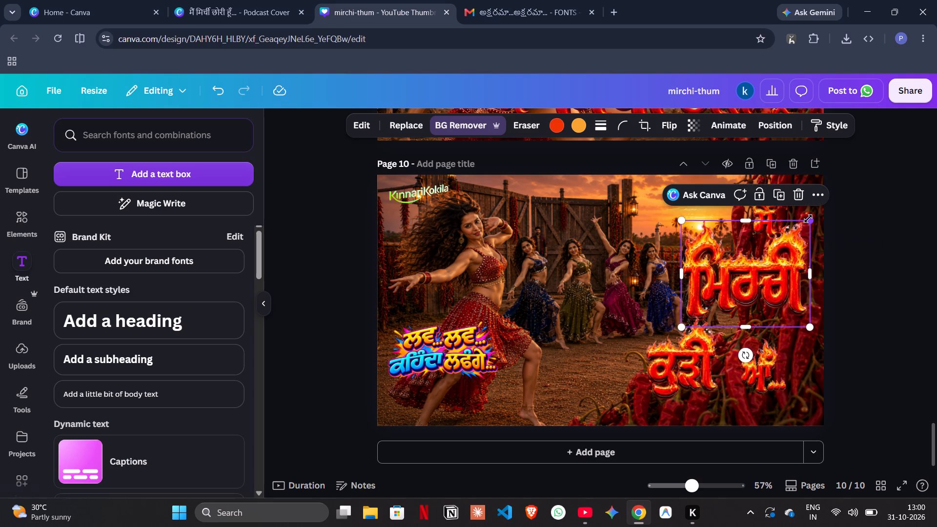
pyautogui.moveTo(768, 274); pyautogui.dragTo(765, 281)
pyautogui.click(869, 305)
# Shift "ਕੁੜੀ" and "ਆਂ..." rightward to sit directly beneath "ਮਿਰਚੀ", enlarging "ਆਂ..." slightly.
pyautogui.moveTo(763, 368); pyautogui.dragTo(774, 368)
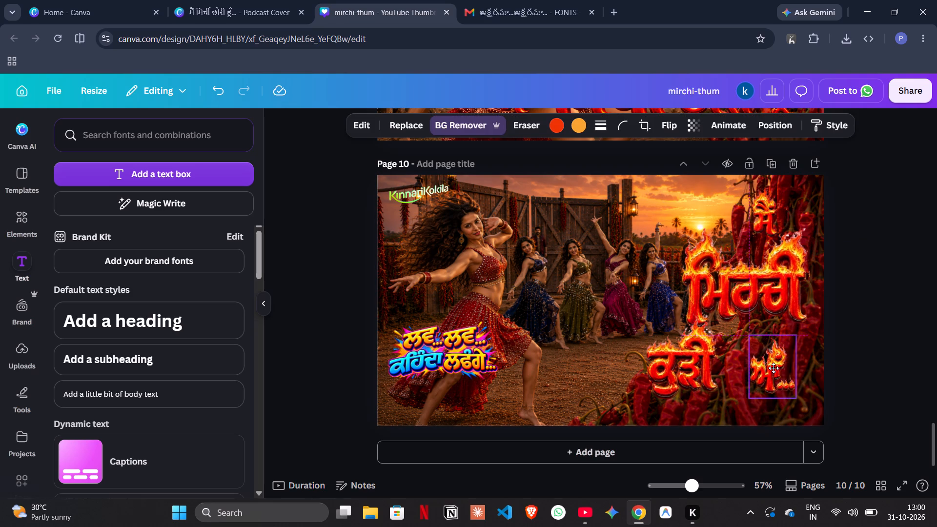
pyautogui.moveTo(774, 368); pyautogui.dragTo(779, 367)
pyautogui.moveTo(682, 374); pyautogui.dragTo(712, 376)
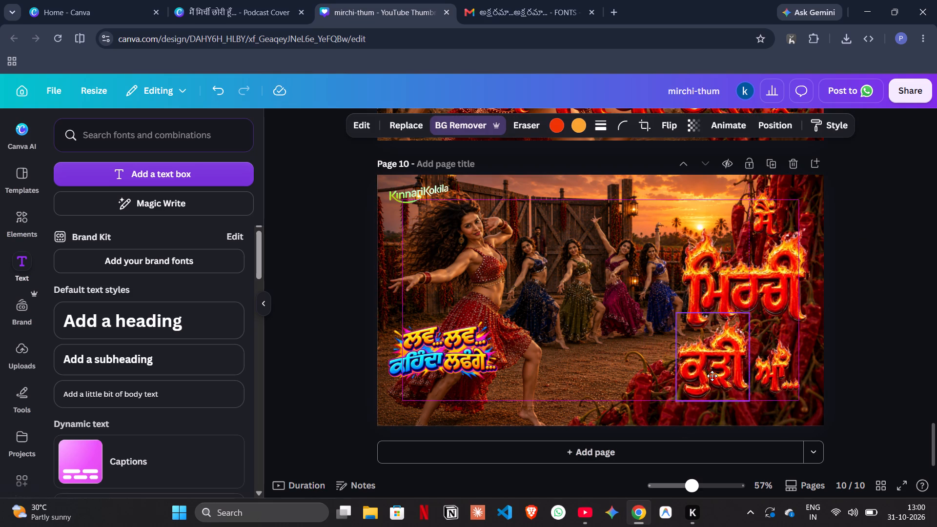
pyautogui.moveTo(712, 376); pyautogui.dragTo(711, 380)
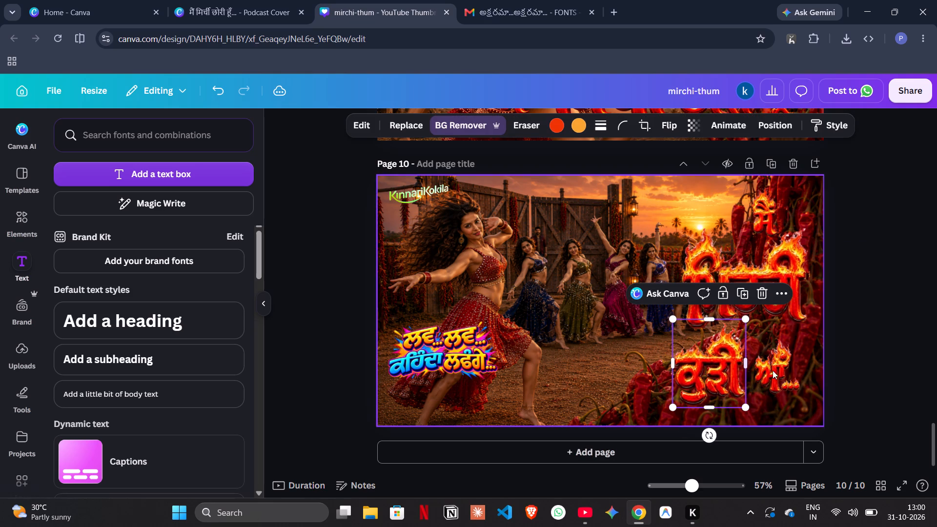
pyautogui.click(786, 363)
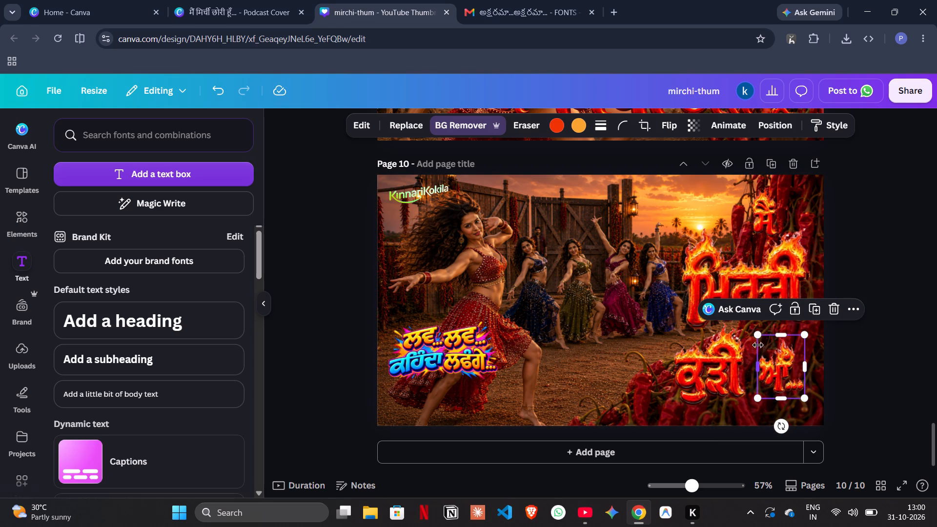
pyautogui.moveTo(758, 338); pyautogui.dragTo(755, 332)
pyautogui.click(783, 380)
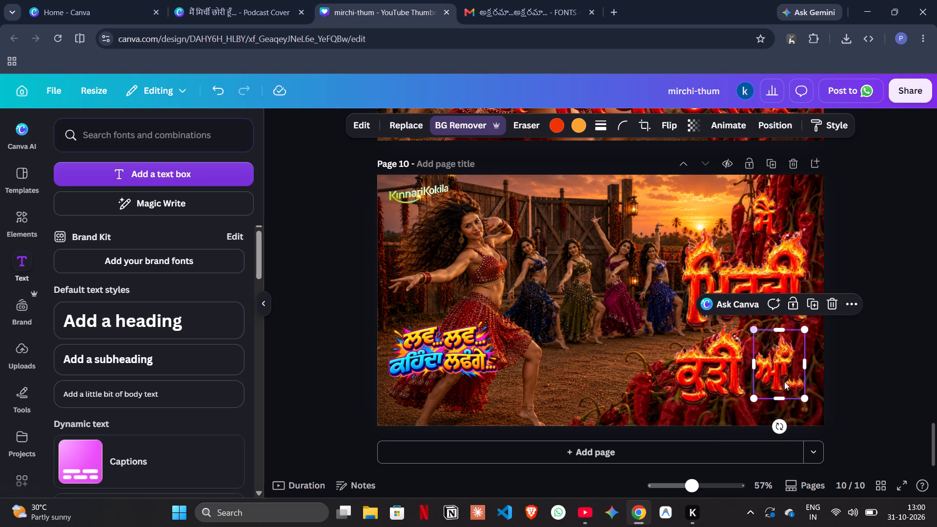
pyautogui.click(879, 366)
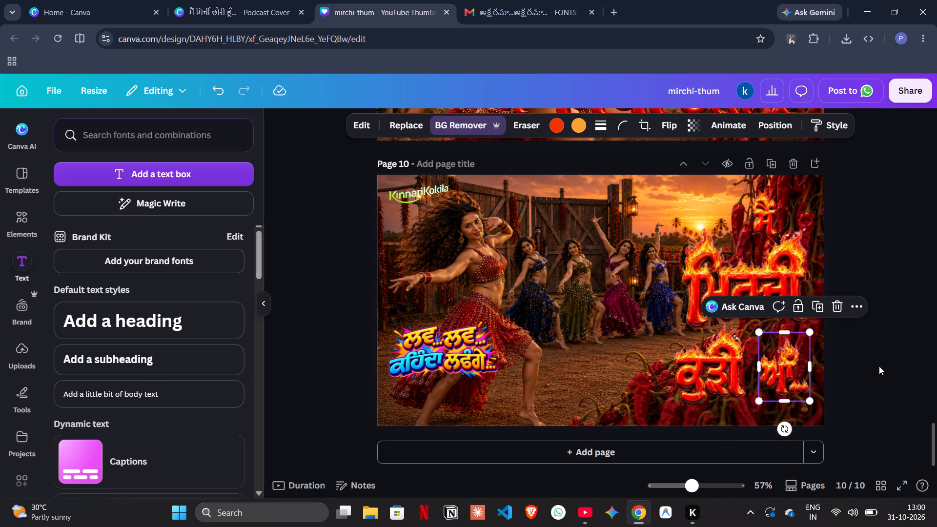
# Move "ਮੈਂ" slightly left so it sits centred above "ਮਿਰਚੀ" on the page 10 thumbnail.
pyautogui.moveTo(761, 220); pyautogui.dragTo(753, 223)
pyautogui.moveTo(738, 243); pyautogui.dragTo(731, 252)
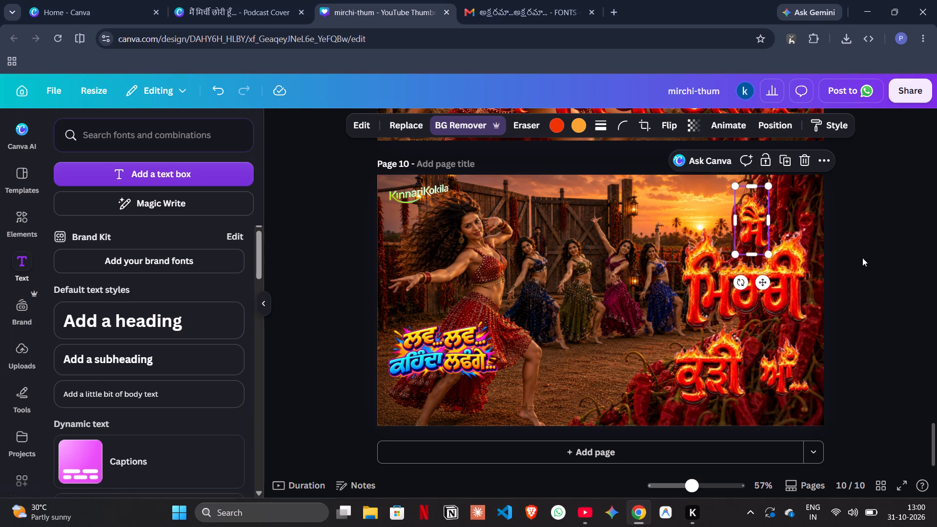
pyautogui.click(862, 258)
pyautogui.moveTo(756, 227); pyautogui.dragTo(748, 224)
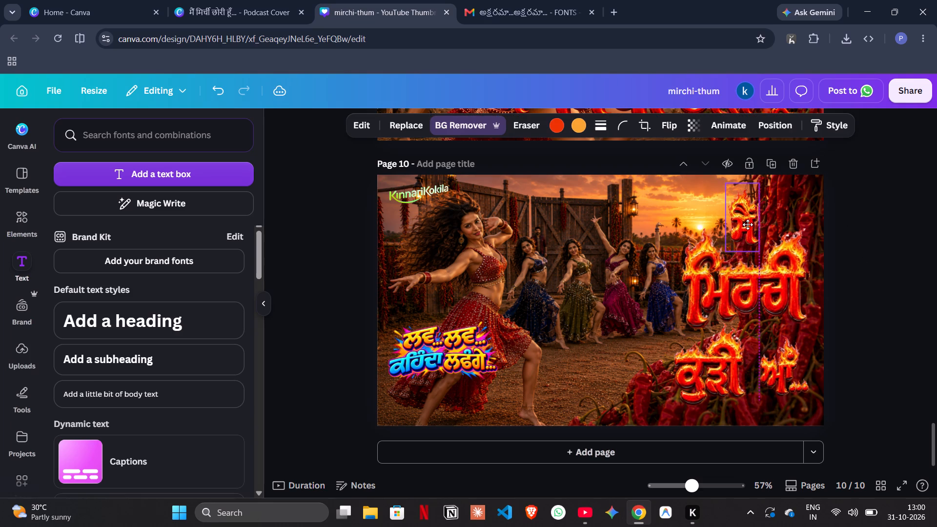
pyautogui.moveTo(748, 224); pyautogui.dragTo(748, 224)
pyautogui.click(922, 342)
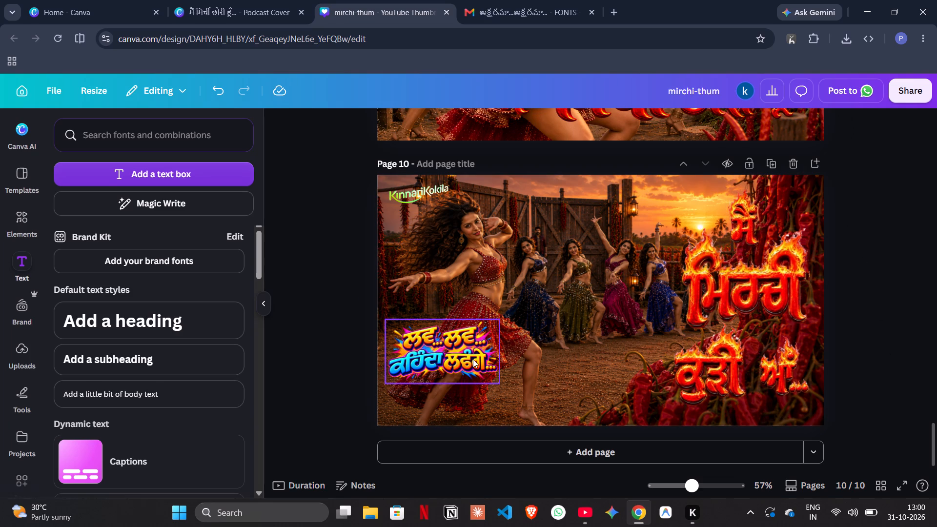
# Enlarge the "ਲਵ..ਲਵ.. ਕਹਿੰਦਾ ਲਫੰਗੇ..." tagline and place it in the page 10 thumbnail's lower-left corner.
pyautogui.click(473, 359)
pyautogui.moveTo(476, 367); pyautogui.dragTo(469, 365)
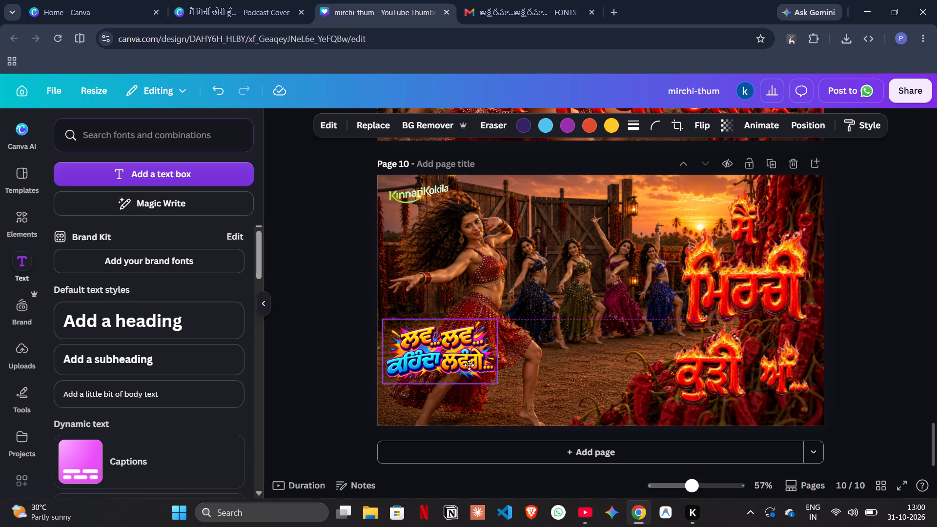
pyautogui.moveTo(469, 365); pyautogui.dragTo(469, 365)
pyautogui.moveTo(492, 381); pyautogui.dragTo(555, 409)
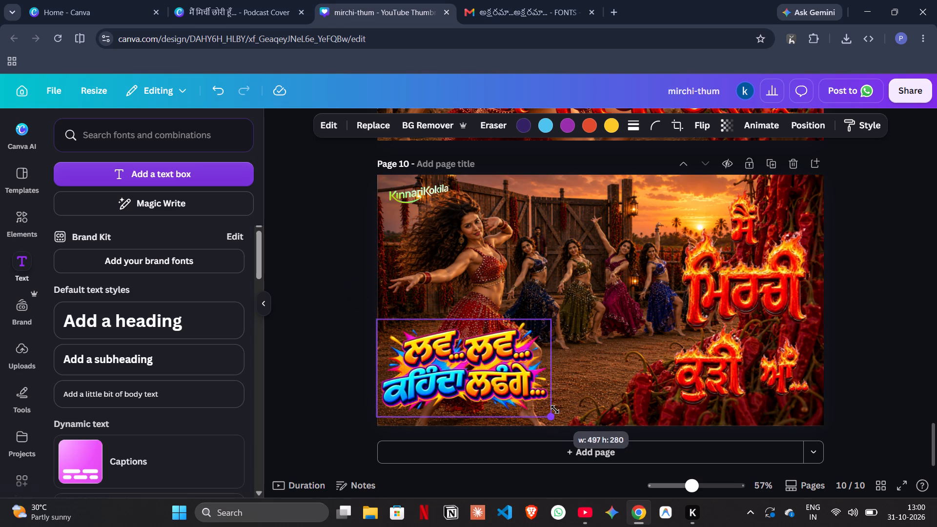
pyautogui.moveTo(555, 409); pyautogui.dragTo(521, 409)
pyautogui.moveTo(489, 371); pyautogui.dragTo(496, 390)
pyautogui.click(313, 381)
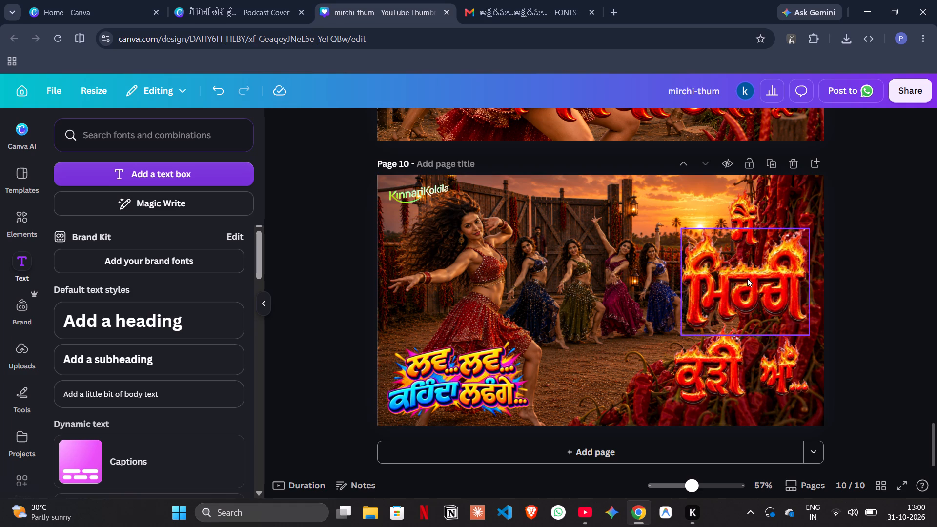
# Duplicate the page 10 thumbnail.
pyautogui.click(775, 165)
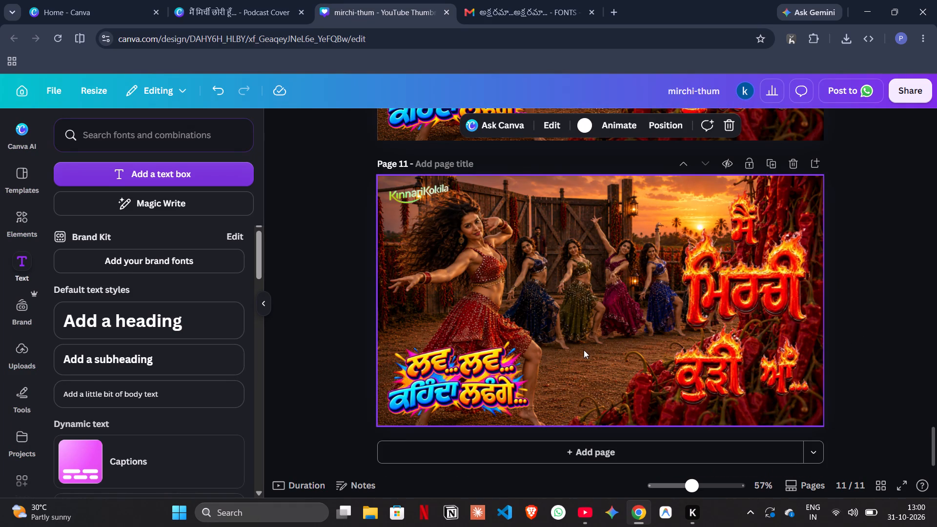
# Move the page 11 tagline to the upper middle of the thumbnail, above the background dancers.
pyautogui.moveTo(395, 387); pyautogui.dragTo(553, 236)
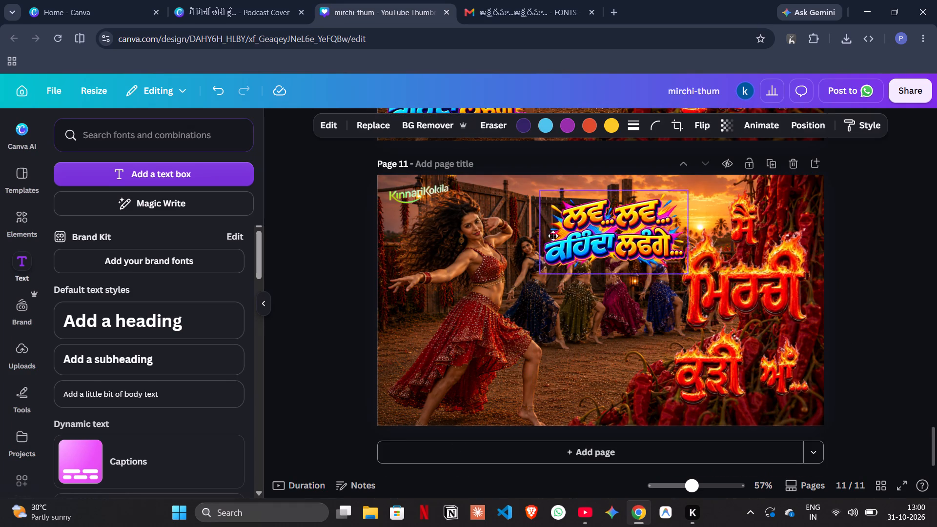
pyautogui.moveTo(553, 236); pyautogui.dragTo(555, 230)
# Move "ਮਿਰਚੀ" and "ਮੈਂ" down beside "ਕੁੜੀ ਆਂ..." on page 11 so the title forms one row along the bottom.
pyautogui.moveTo(729, 284); pyautogui.dragTo(511, 364)
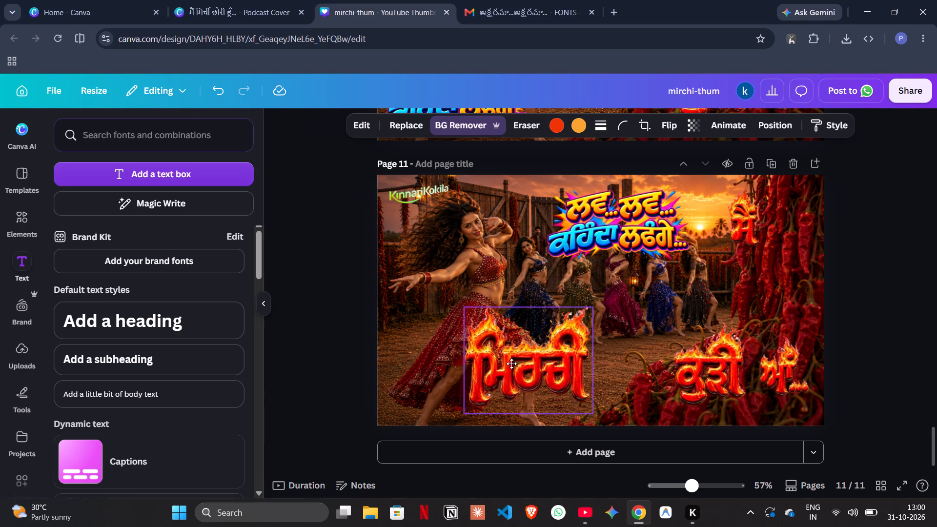
pyautogui.moveTo(511, 364); pyautogui.dragTo(567, 368)
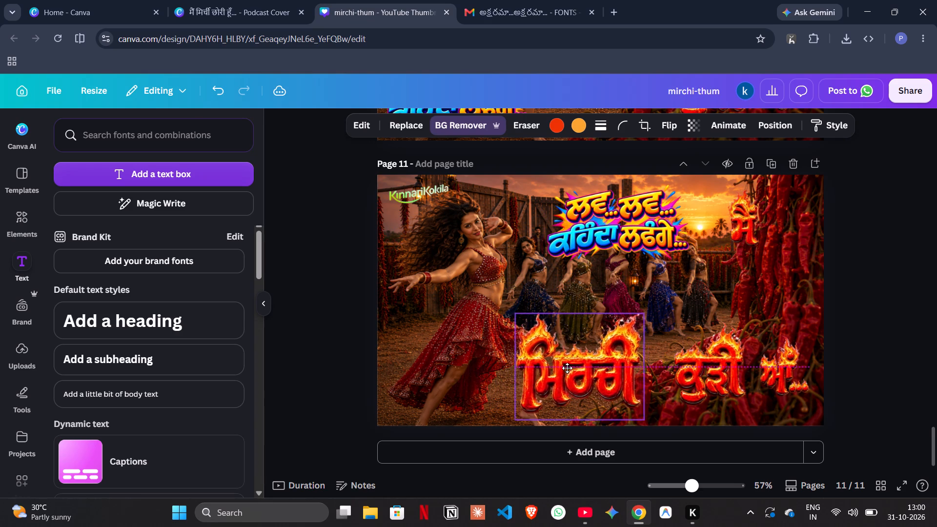
pyautogui.moveTo(567, 368); pyautogui.dragTo(574, 368)
pyautogui.click(845, 322)
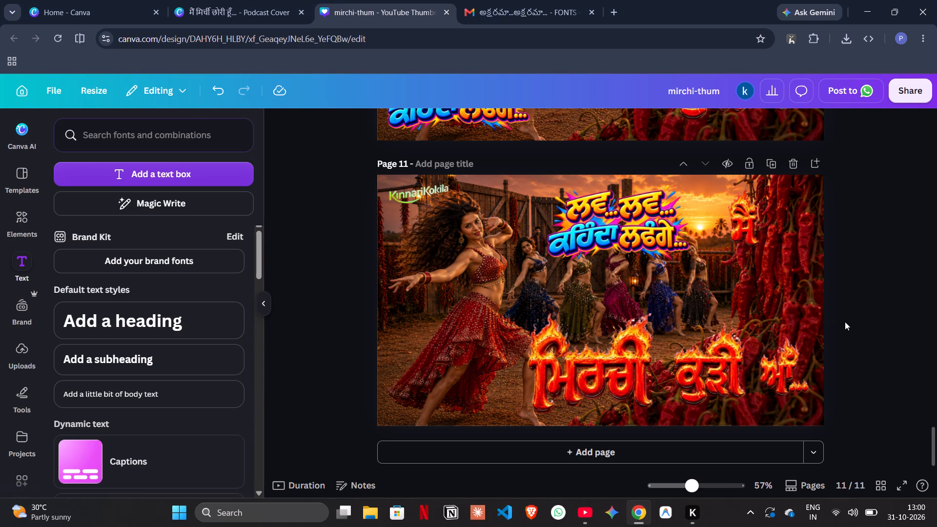
pyautogui.moveTo(750, 212); pyautogui.dragTo(503, 366)
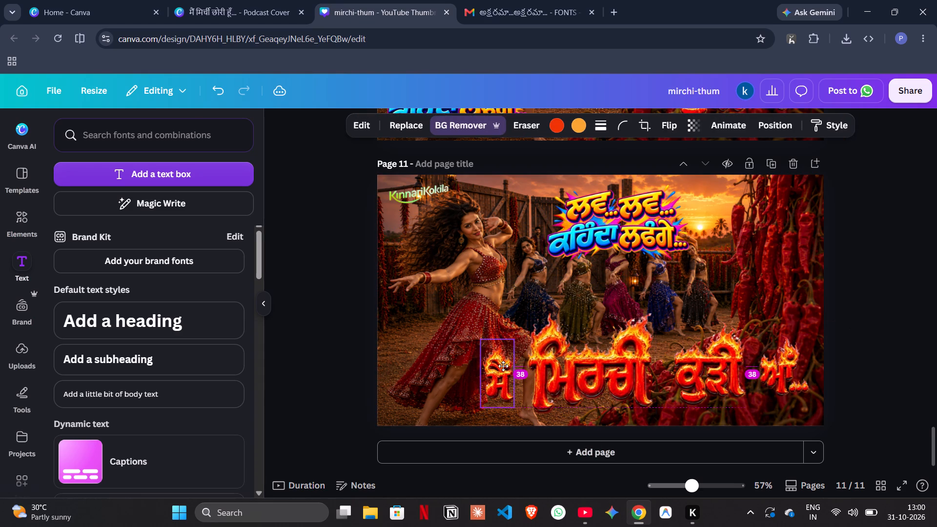
pyautogui.moveTo(503, 366); pyautogui.dragTo(501, 370)
# Move the page 11 tagline into the thumbnail's upper-right corner and shrink it slightly, as on the Hindi page 9 layout.
pyautogui.scroll(1, 915, 247)
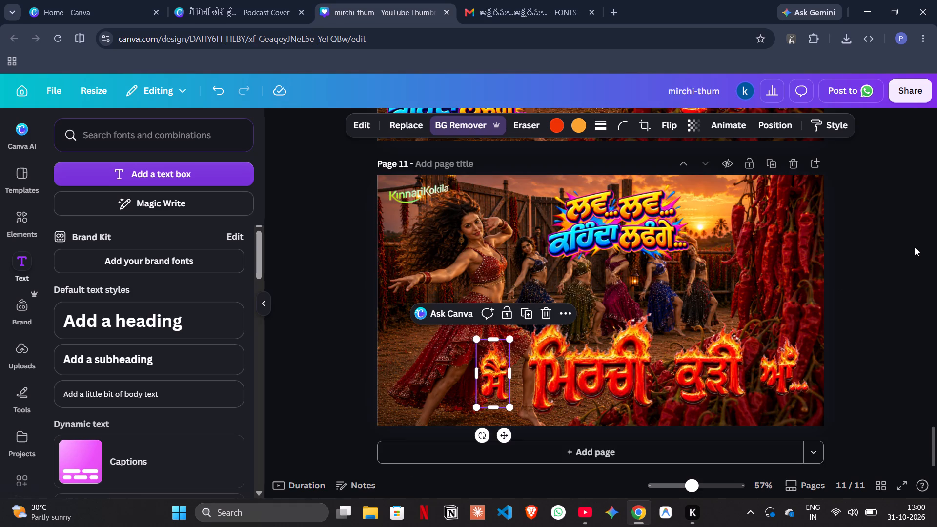
pyautogui.scroll(5, 915, 247)
pyautogui.scroll(-1, 915, 247)
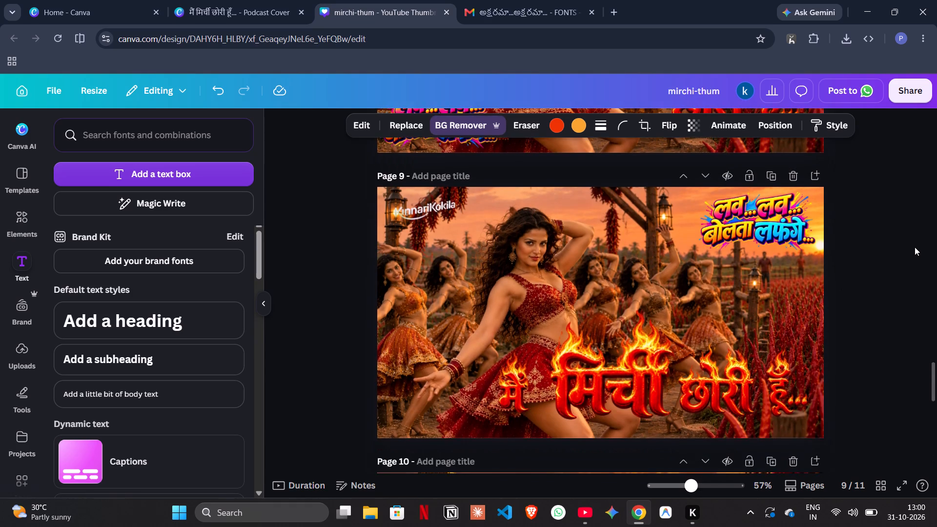
pyautogui.scroll(-6, 882, 263)
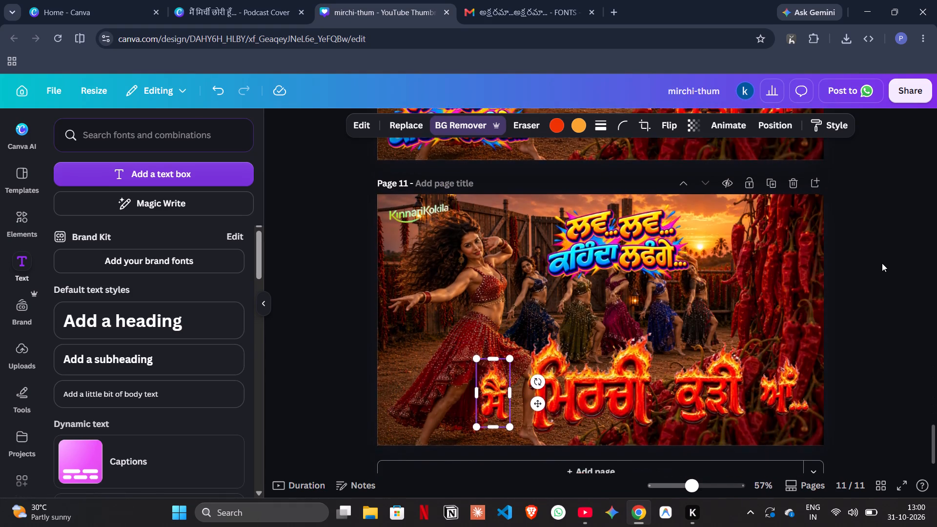
pyautogui.scroll(-1, 882, 263)
pyautogui.moveTo(645, 240); pyautogui.dragTo(777, 228)
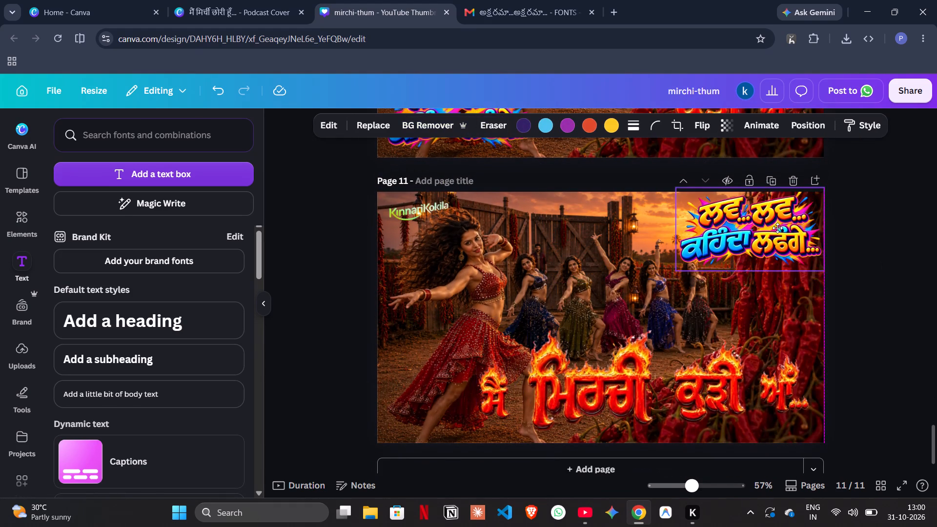
pyautogui.moveTo(777, 228); pyautogui.dragTo(777, 227)
pyautogui.moveTo(676, 268); pyautogui.dragTo(696, 262)
pyautogui.click(875, 336)
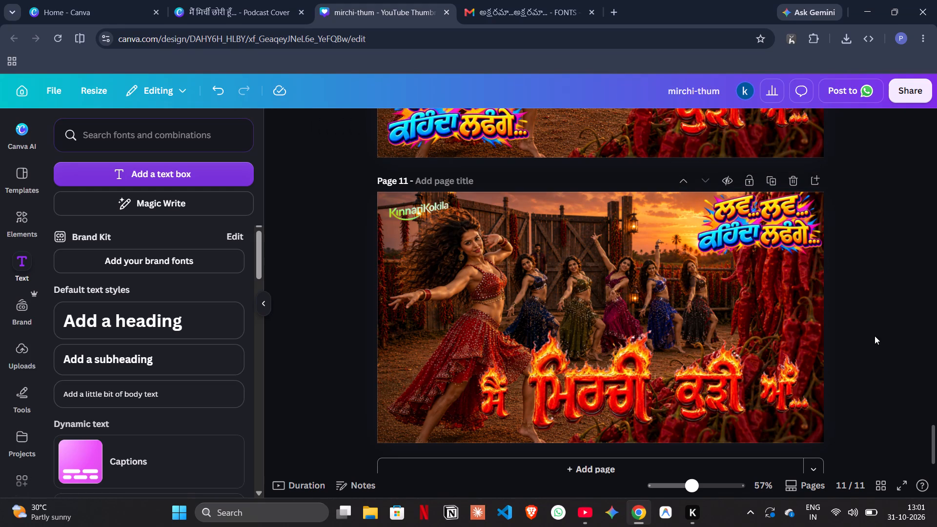
# Duplicate the page 11 thumbnail.
pyautogui.click(773, 172)
pyautogui.click(773, 176)
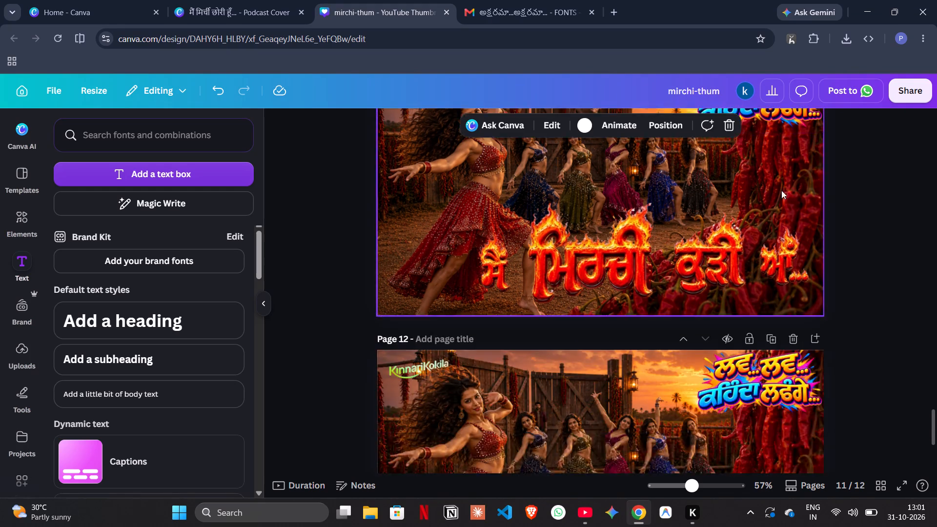
# Select "ਮੈਂ" and "ਮਿਰਚੀ" together on page 12 and move them up and right, forming a row above "ਕੁੜੀ ਆਂ...".
pyautogui.moveTo(446, 391); pyautogui.dragTo(510, 395)
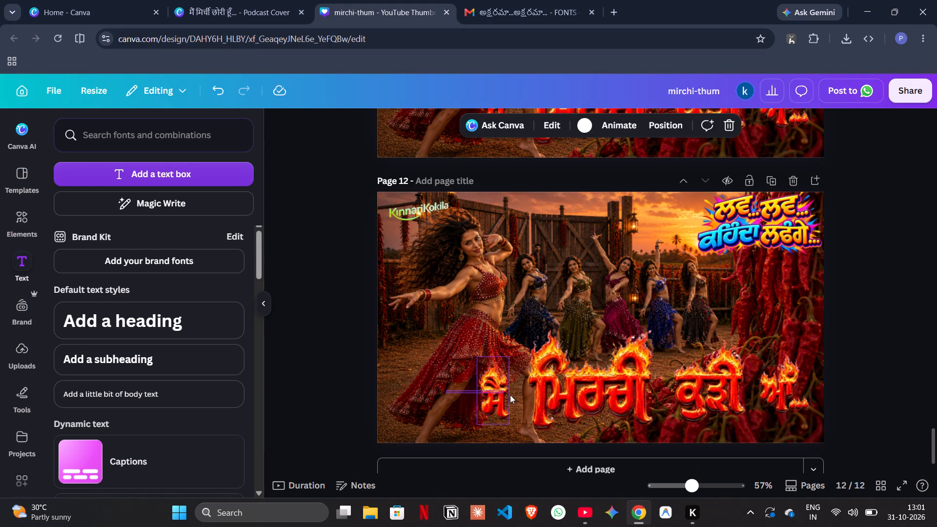
pyautogui.moveTo(510, 395); pyautogui.dragTo(597, 392)
pyautogui.moveTo(597, 392); pyautogui.dragTo(629, 336)
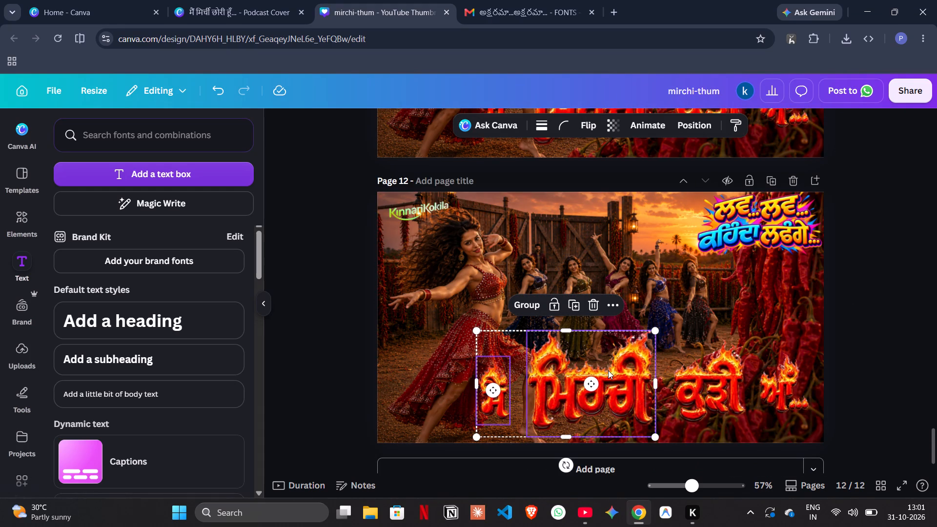
pyautogui.moveTo(594, 382); pyautogui.dragTo(647, 327)
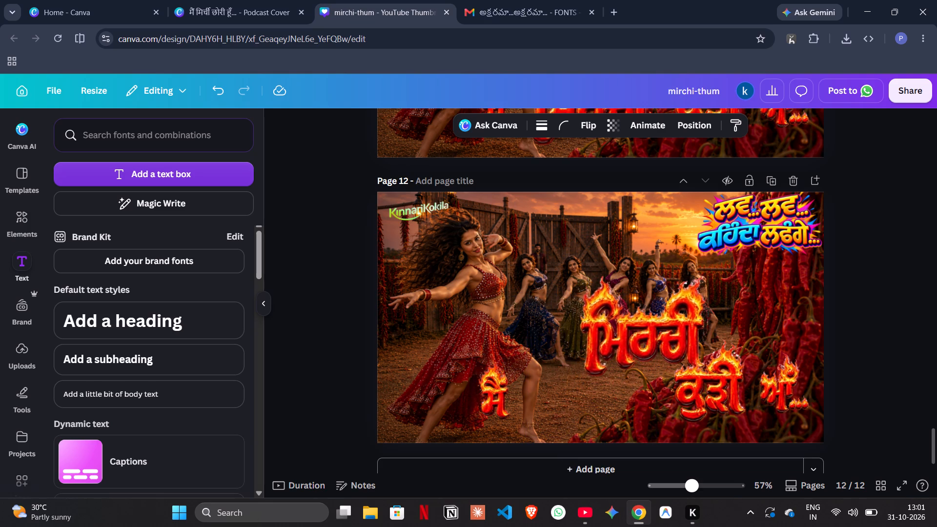
pyautogui.moveTo(647, 327); pyautogui.dragTo(647, 326)
pyautogui.click(290, 335)
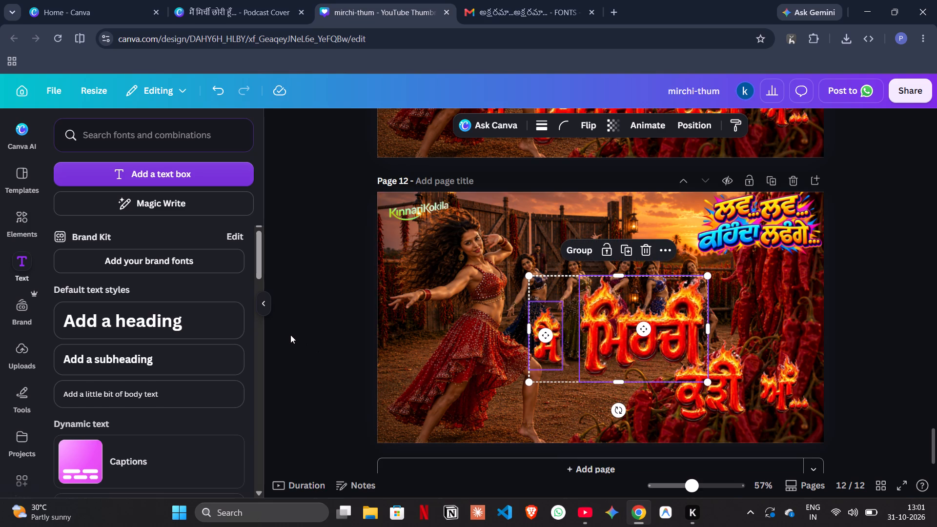
# Lower "ਕੁੜੀ" and "ਆਂ..." slightly on page 12 so they form the title's second row beneath "ਮਿਰਚੀ".
pyautogui.moveTo(705, 404); pyautogui.dragTo(671, 411)
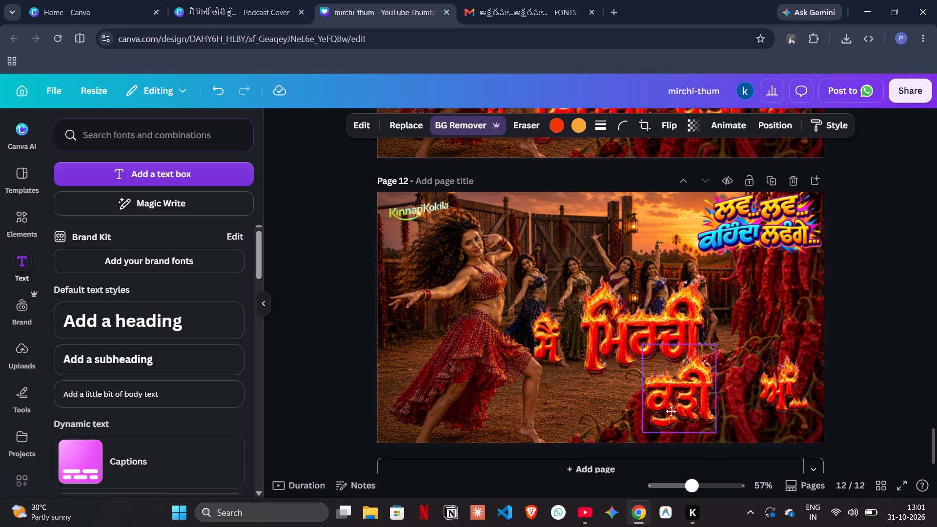
pyautogui.moveTo(671, 411); pyautogui.dragTo(706, 414)
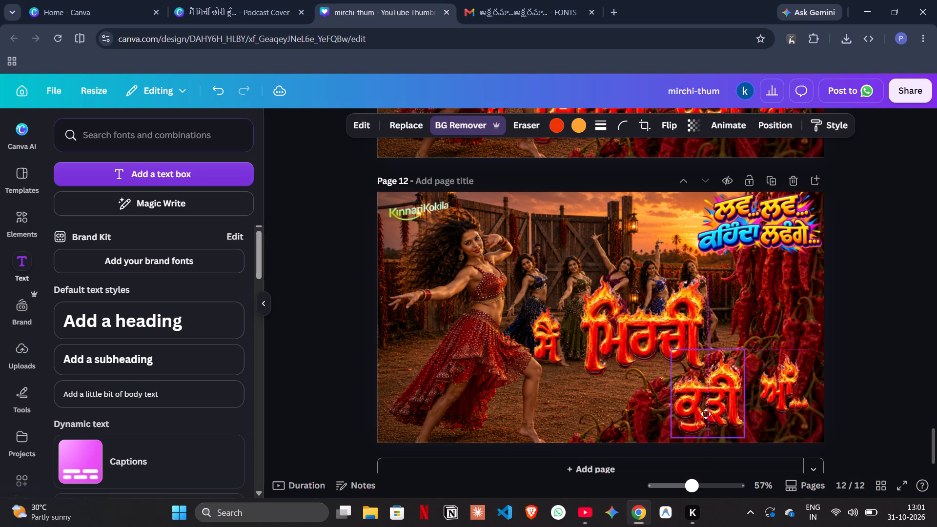
pyautogui.moveTo(706, 414); pyautogui.dragTo(707, 412)
pyautogui.moveTo(781, 398); pyautogui.dragTo(781, 406)
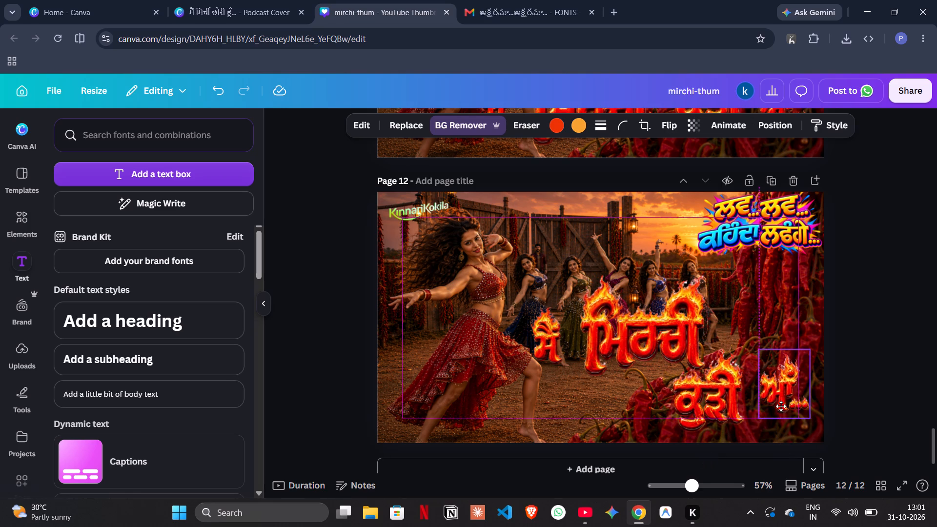
pyautogui.moveTo(781, 406); pyautogui.dragTo(781, 405)
pyautogui.click(880, 389)
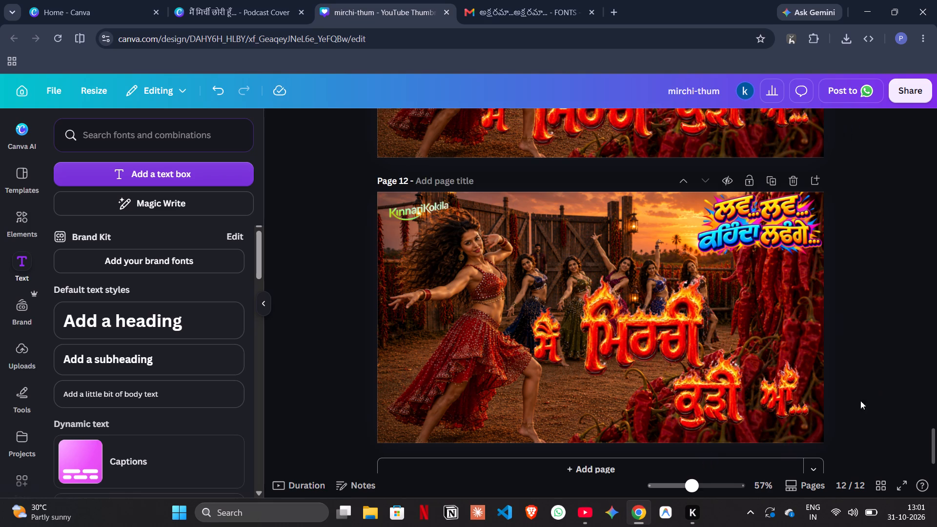
pyautogui.click(794, 404)
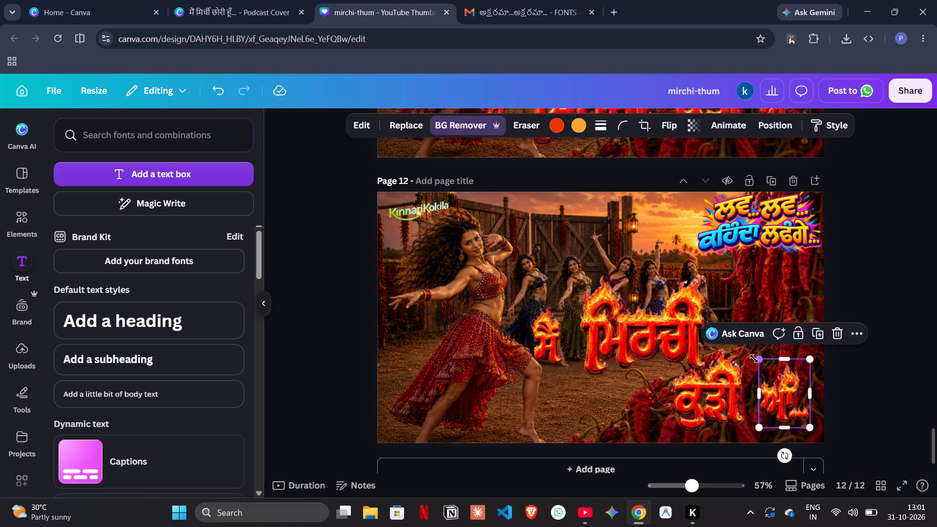
pyautogui.click(862, 365)
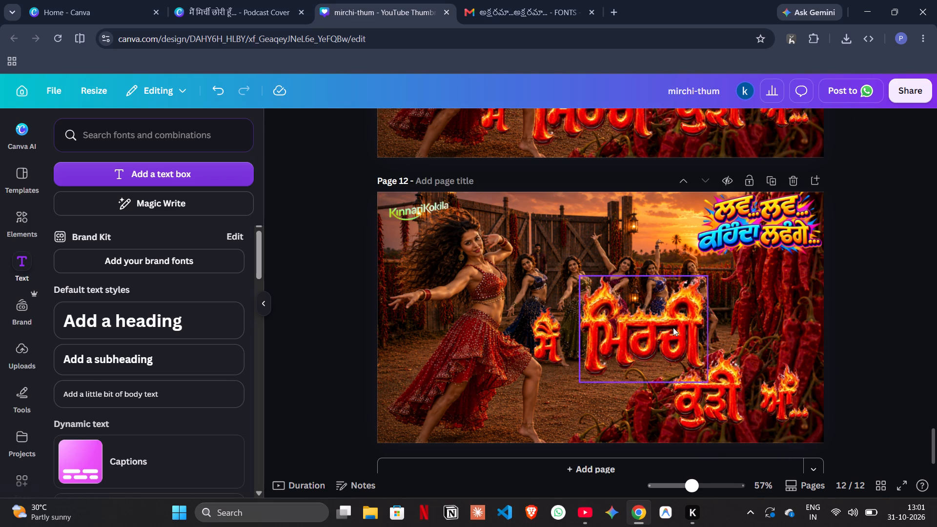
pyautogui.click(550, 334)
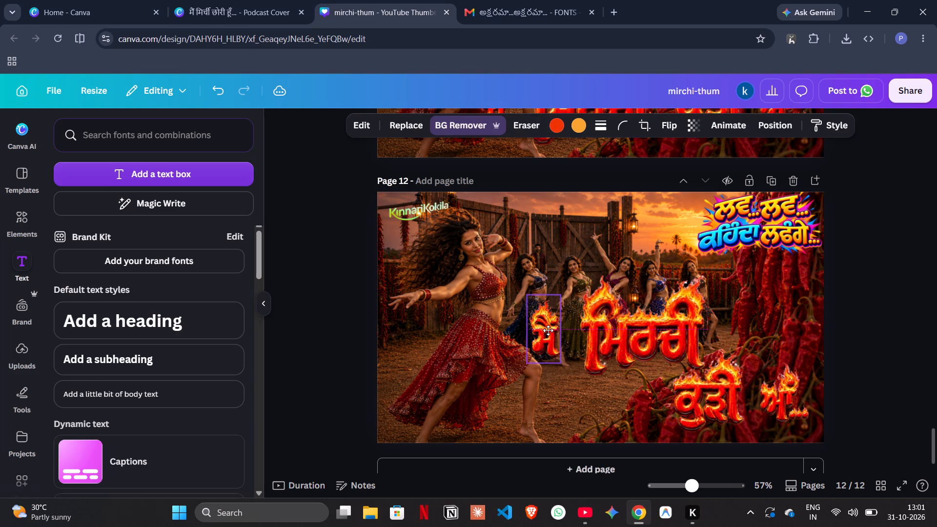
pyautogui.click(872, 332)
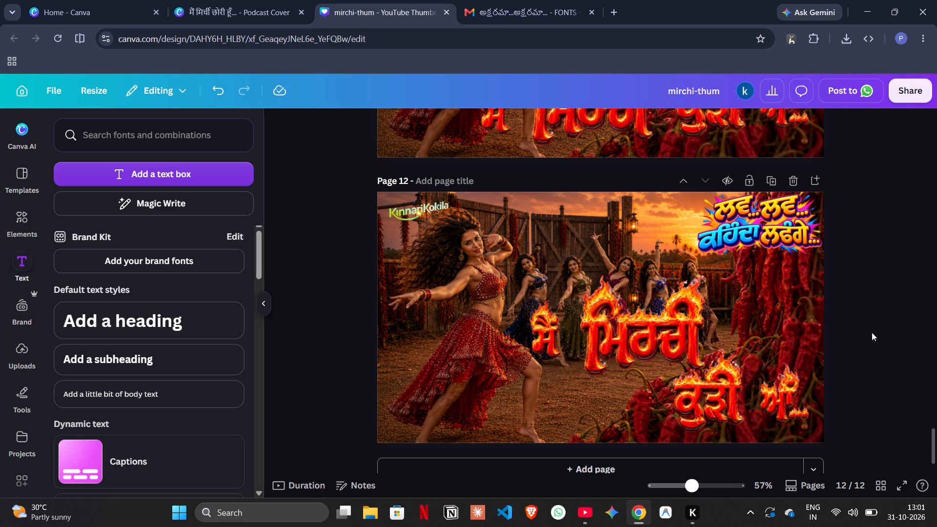
# Move the Punjabi tagline on page 10 from the lower-left corner to the lower middle, between the main dancer and the flaming title.
pyautogui.scroll(3, 872, 332)
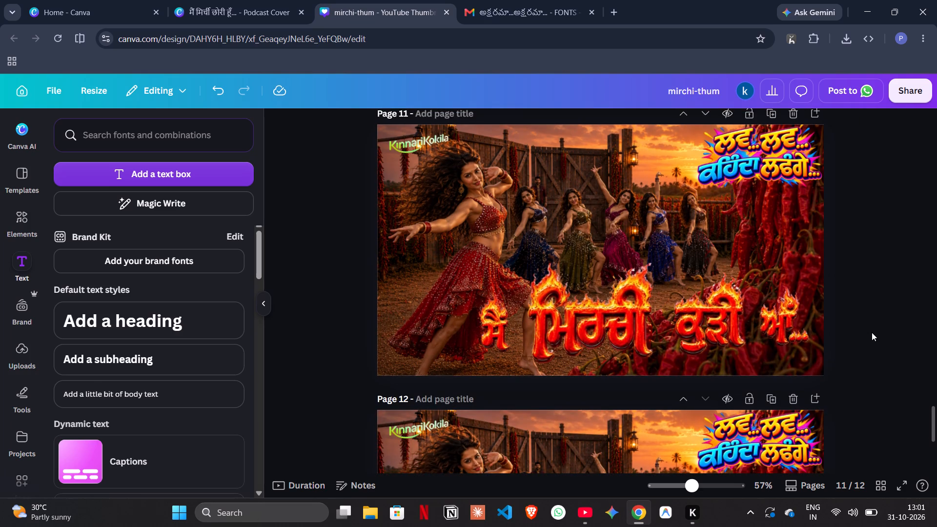
pyautogui.scroll(5, 872, 332)
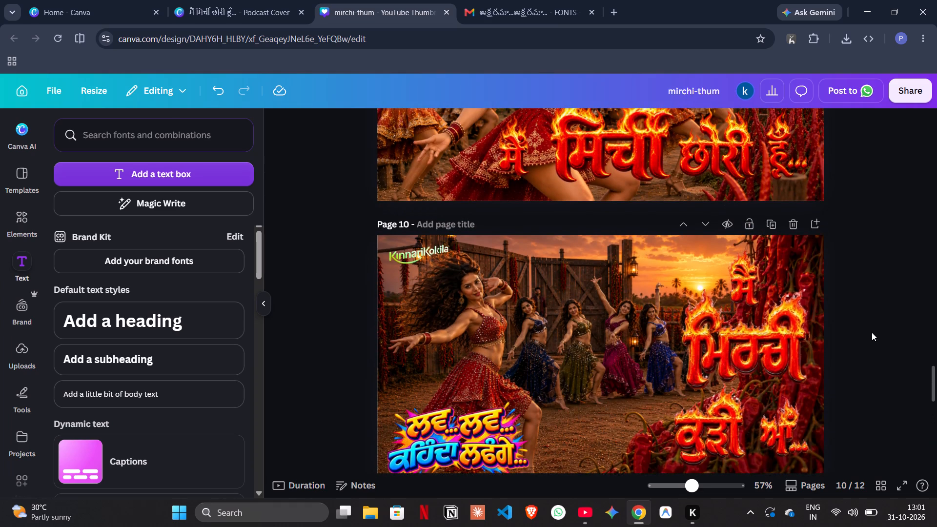
pyautogui.scroll(-1, 744, 352)
pyautogui.moveTo(496, 367); pyautogui.dragTo(615, 356)
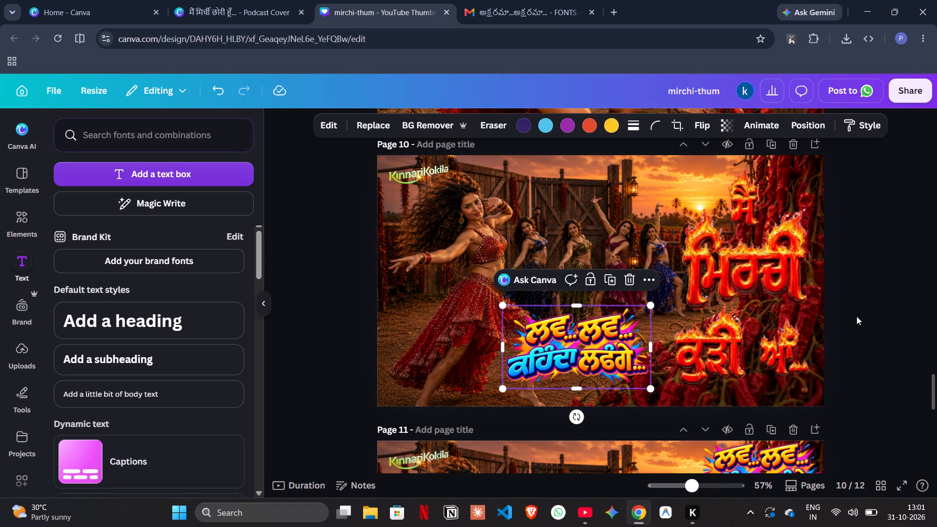
pyautogui.moveTo(577, 351); pyautogui.dragTo(578, 322)
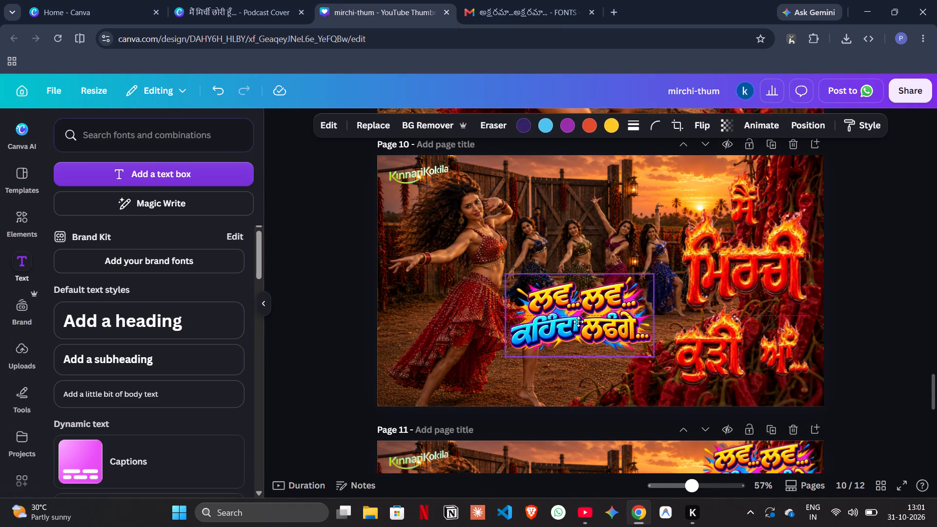
pyautogui.moveTo(578, 322); pyautogui.dragTo(574, 321)
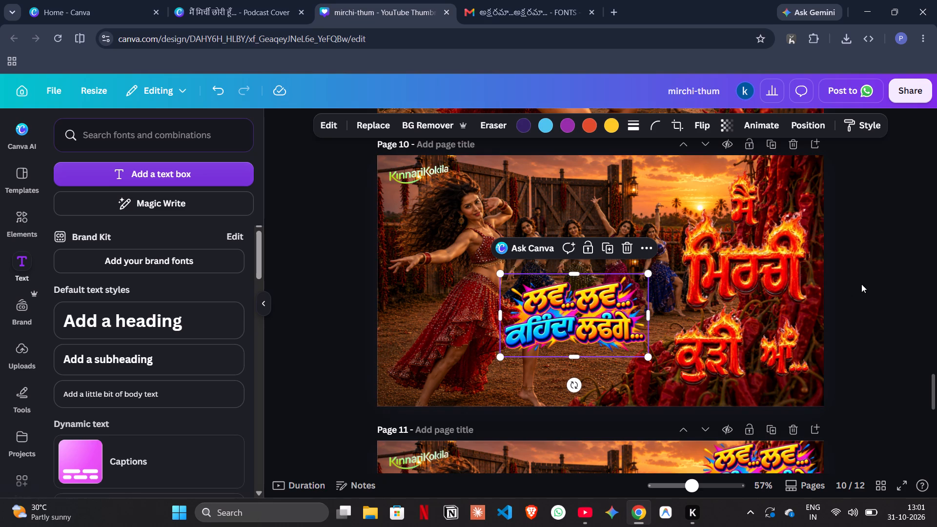
pyautogui.click(862, 284)
# Try the page 12 tagline in the lower-left corner, settling it back at the upper right, slightly inward from the corner.
pyautogui.scroll(-7, 862, 284)
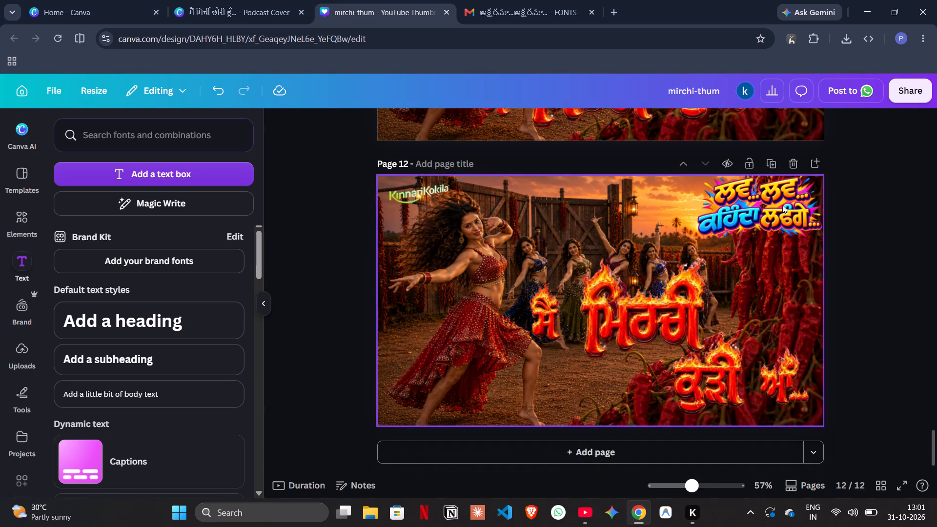
pyautogui.moveTo(782, 205); pyautogui.dragTo(480, 382)
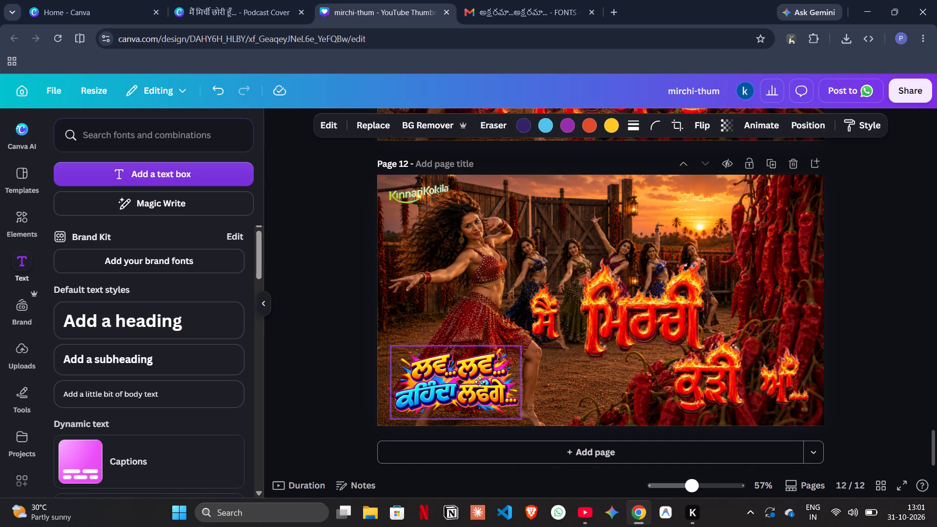
pyautogui.moveTo(480, 382); pyautogui.dragTo(774, 206)
pyautogui.click(876, 294)
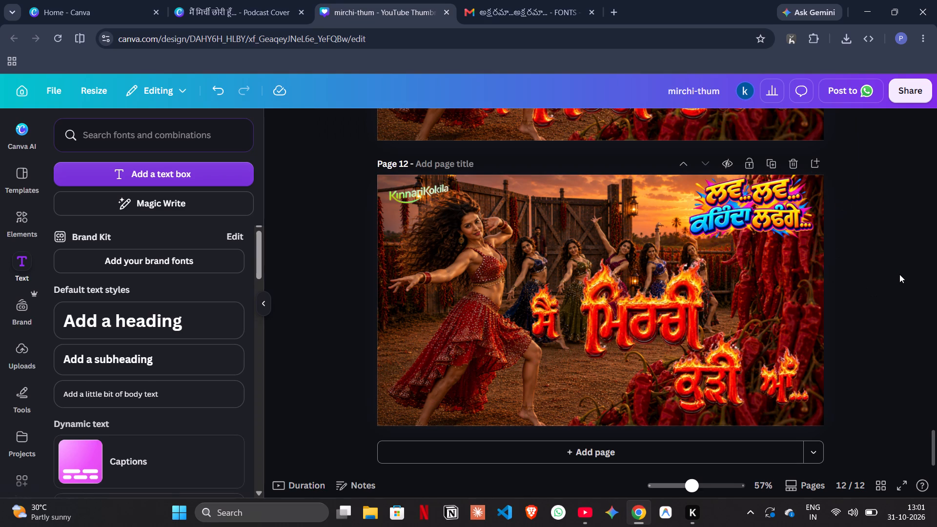
# Add a blank page after page 12.
pyautogui.scroll(-2, 899, 274)
pyautogui.scroll(-3, 858, 335)
pyautogui.click(689, 453)
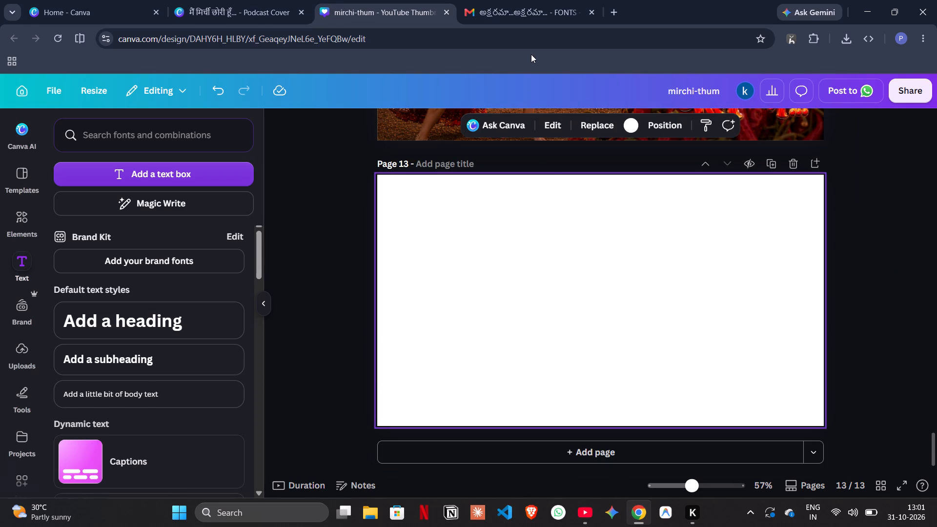
# Duplicate the Hindi thumbnail on page 9.
pyautogui.scroll(10, 567, 192)
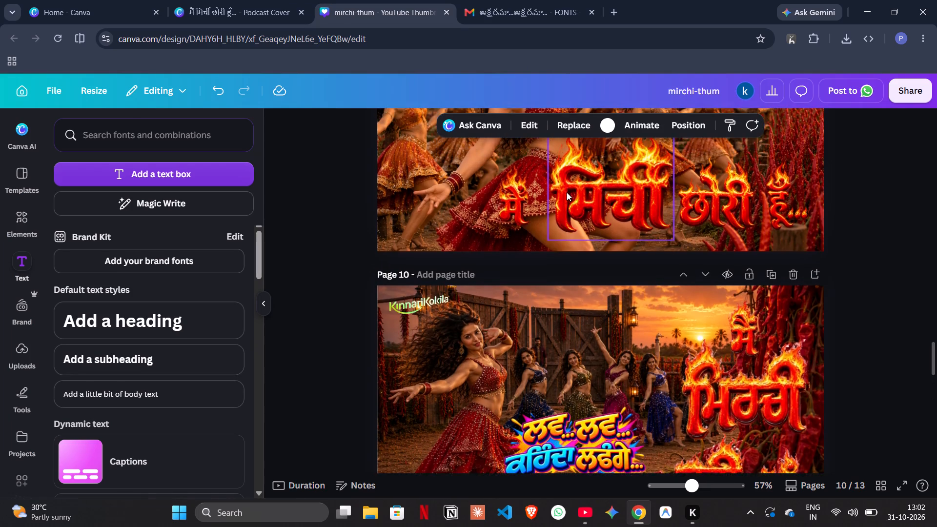
pyautogui.scroll(3, 567, 192)
pyautogui.scroll(-6, 778, 295)
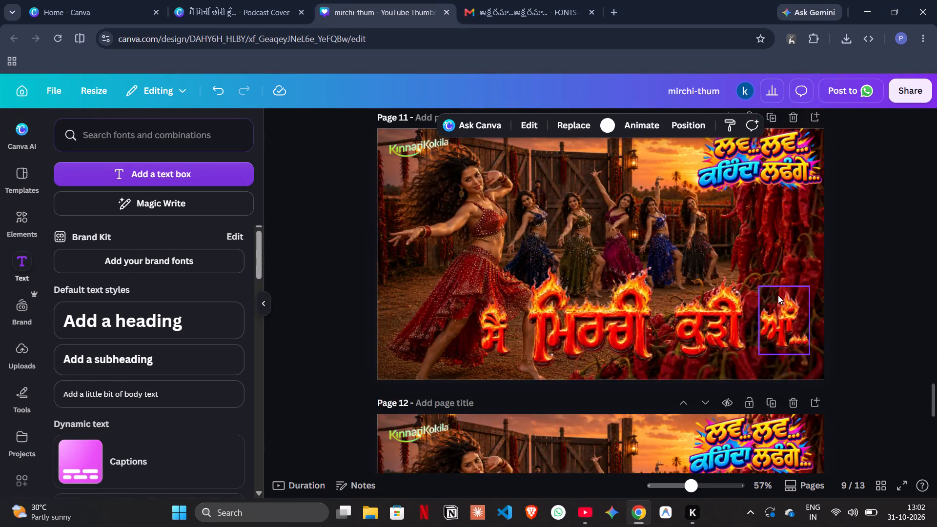
pyautogui.scroll(-7, 709, 410)
pyautogui.moveTo(679, 354); pyautogui.dragTo(743, 310)
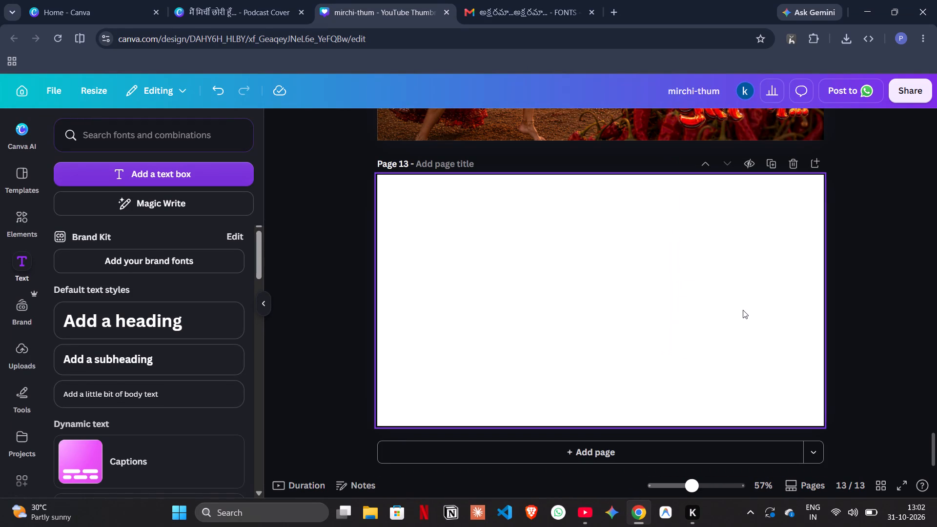
pyautogui.scroll(8, 808, 283)
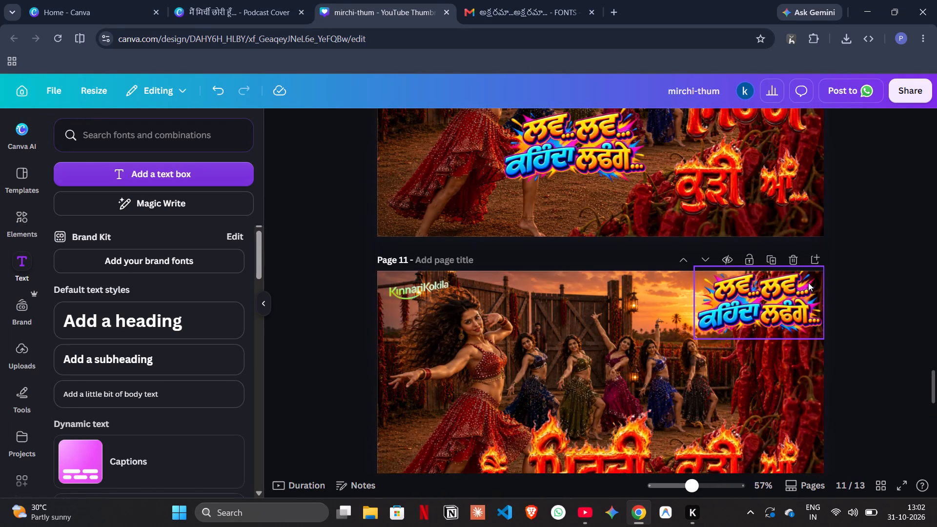
pyautogui.scroll(5, 808, 283)
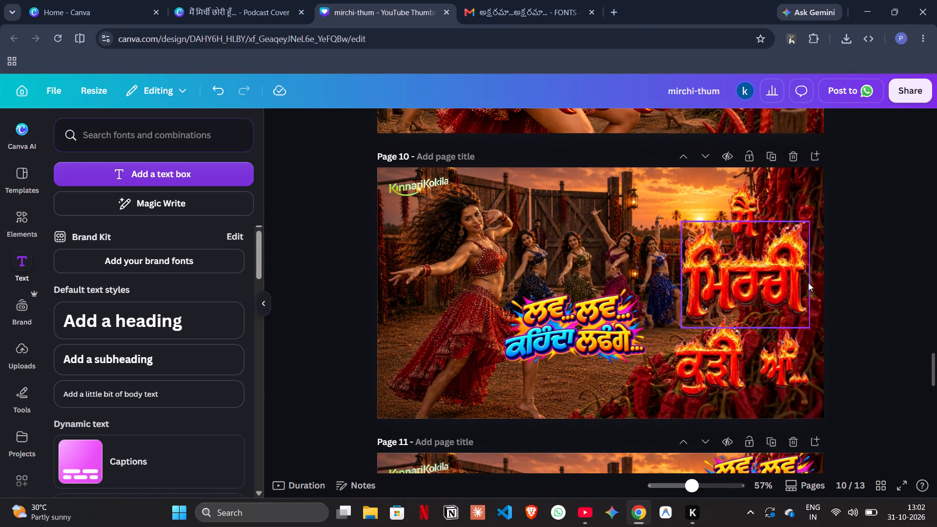
pyautogui.scroll(1, 808, 283)
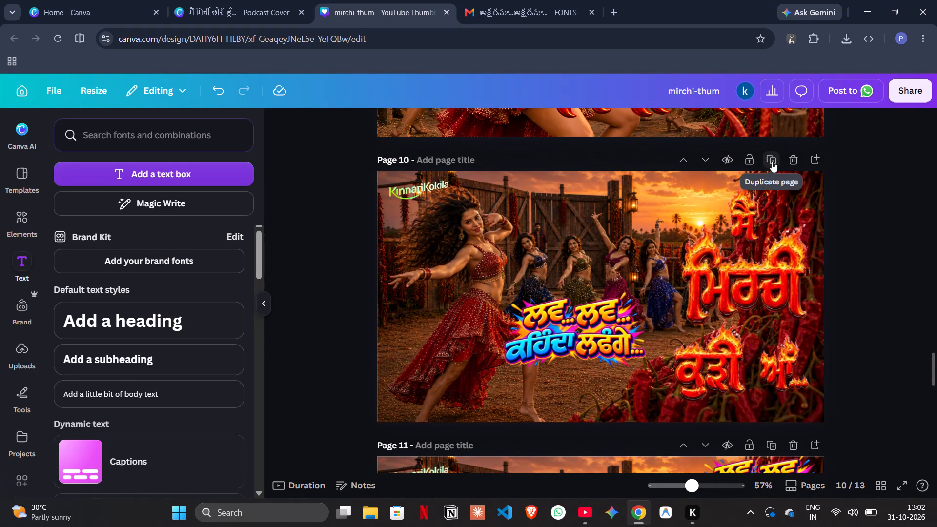
pyautogui.scroll(4, 772, 162)
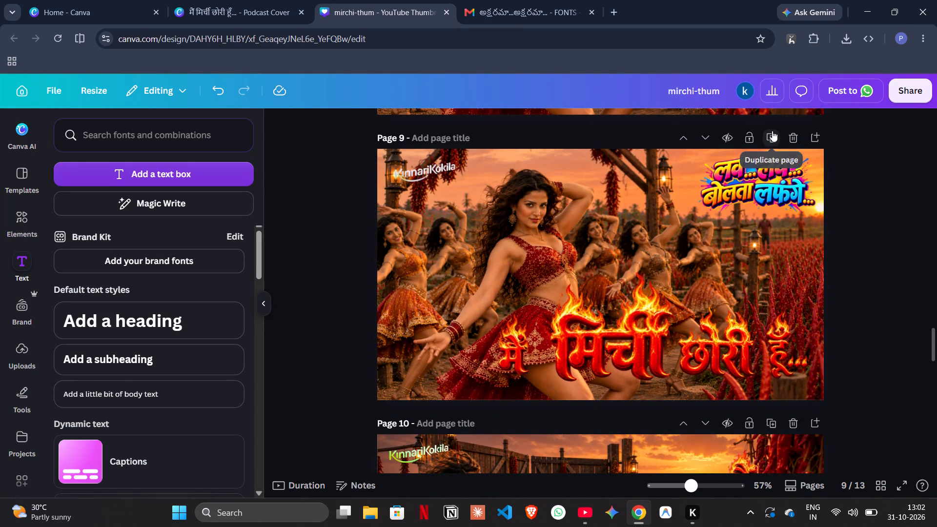
pyautogui.click(772, 131)
# Delete the tagline, the flaming title words and the background image from the duplicated page 10.
pyautogui.moveTo(737, 211); pyautogui.dragTo(733, 308)
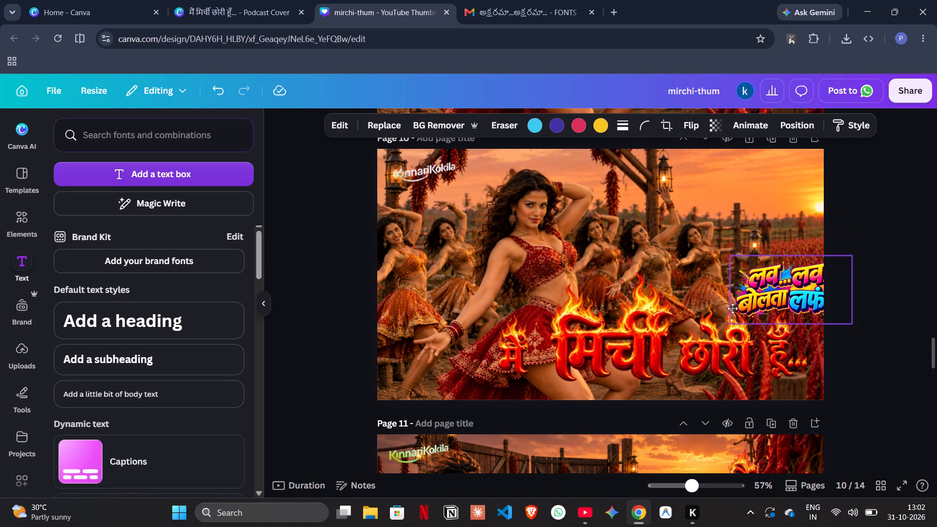
pyautogui.moveTo(733, 308); pyautogui.dragTo(714, 303)
pyautogui.press('BackSpace')
pyautogui.click(632, 288)
pyautogui.press('BackSpace')
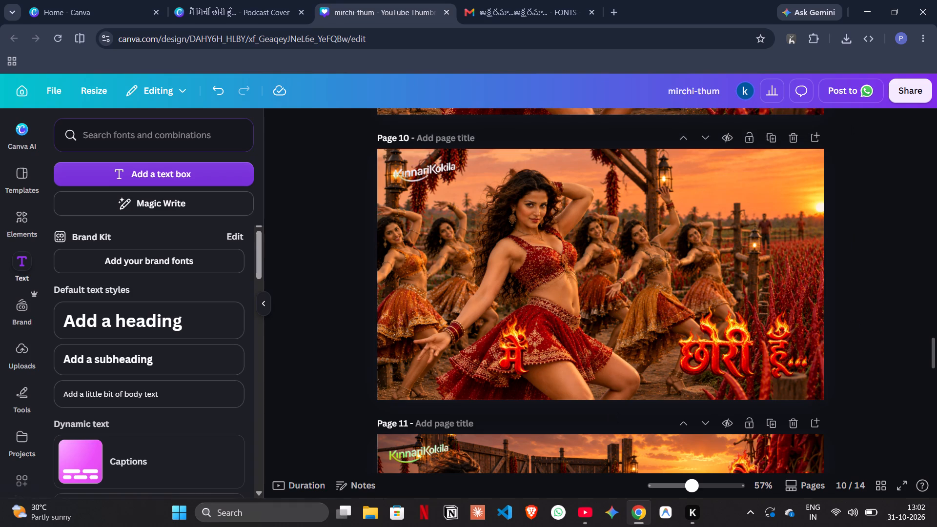
pyautogui.press('BackSpace')
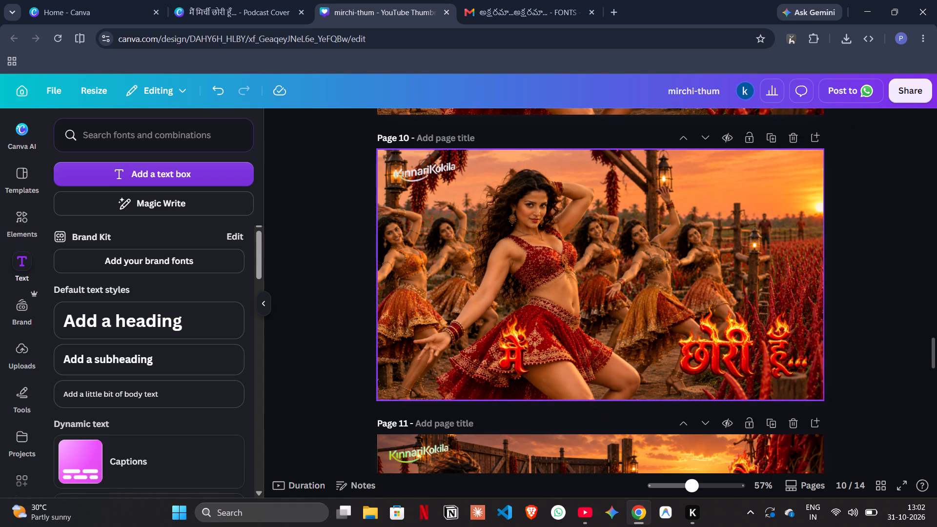
pyautogui.click(432, 268)
pyautogui.press('BackSpace')
pyautogui.moveTo(421, 324); pyautogui.dragTo(592, 351)
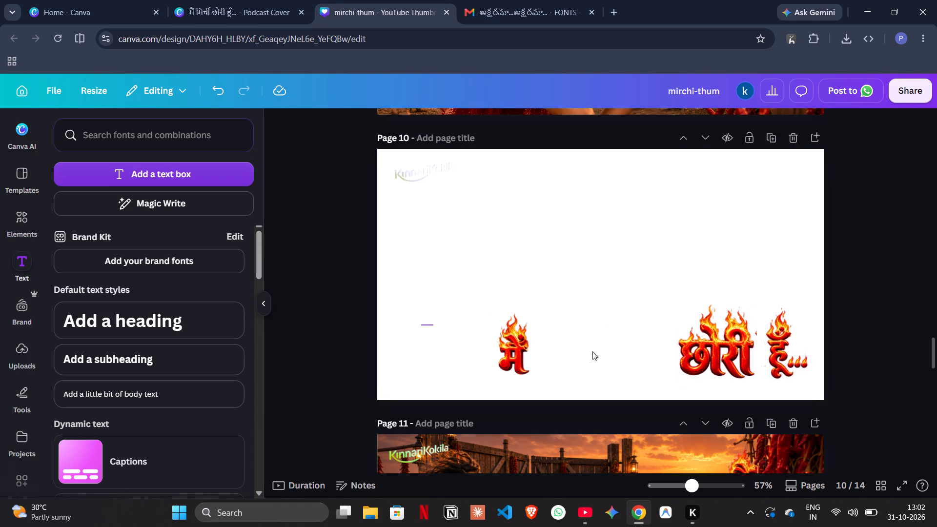
pyautogui.moveTo(592, 351); pyautogui.dragTo(775, 378)
pyautogui.press('BackSpace')
# Duplicate the "HINDI" label on page 7 and move the copy down onto the cleared page 10.
pyautogui.scroll(7, 775, 378)
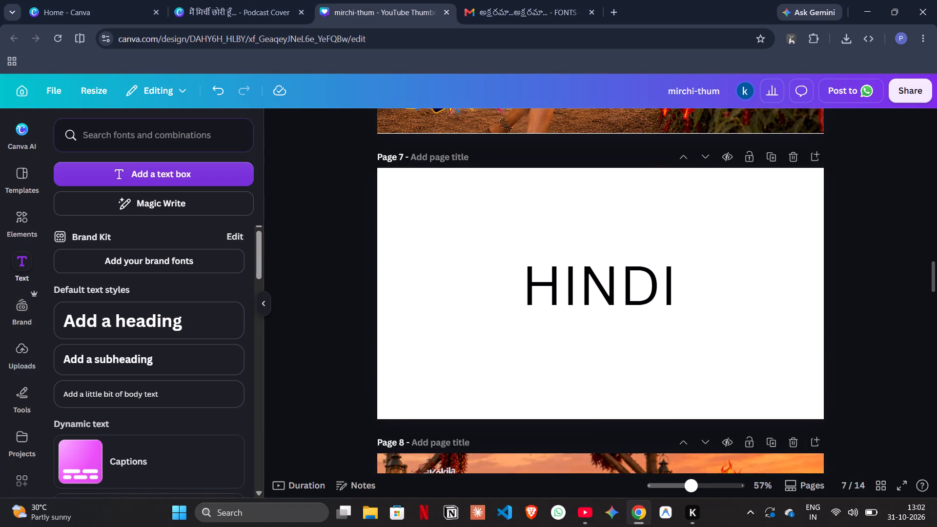
pyautogui.scroll(2, 775, 378)
pyautogui.click(636, 336)
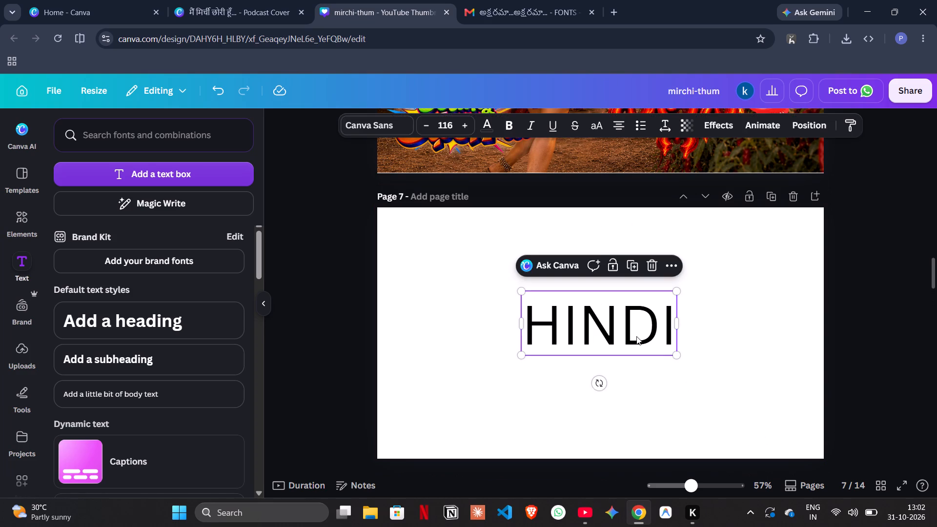
pyautogui.hotkey('ctrl', 'd')
pyautogui.moveTo(636, 336); pyautogui.dragTo(637, 526)
pyautogui.scroll(-2, 773, 310)
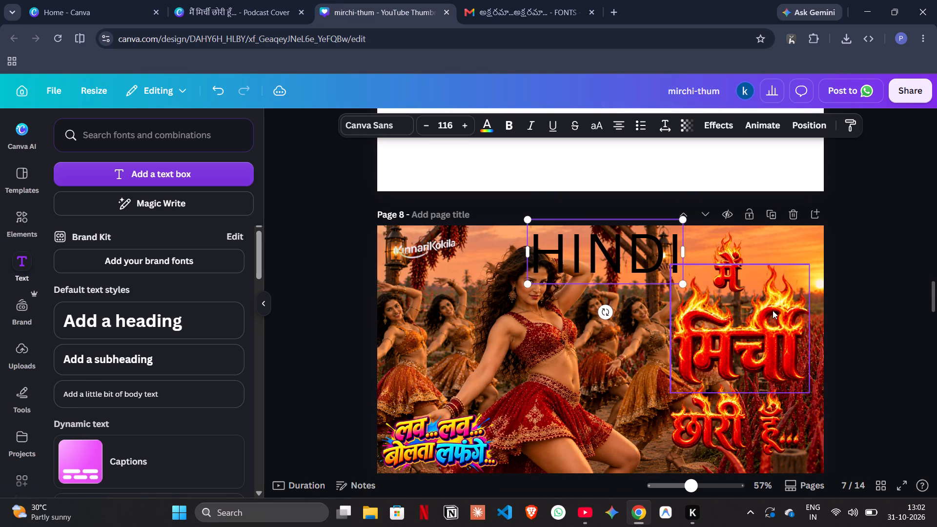
pyautogui.scroll(-1, 773, 310)
pyautogui.moveTo(604, 236); pyautogui.dragTo(636, 526)
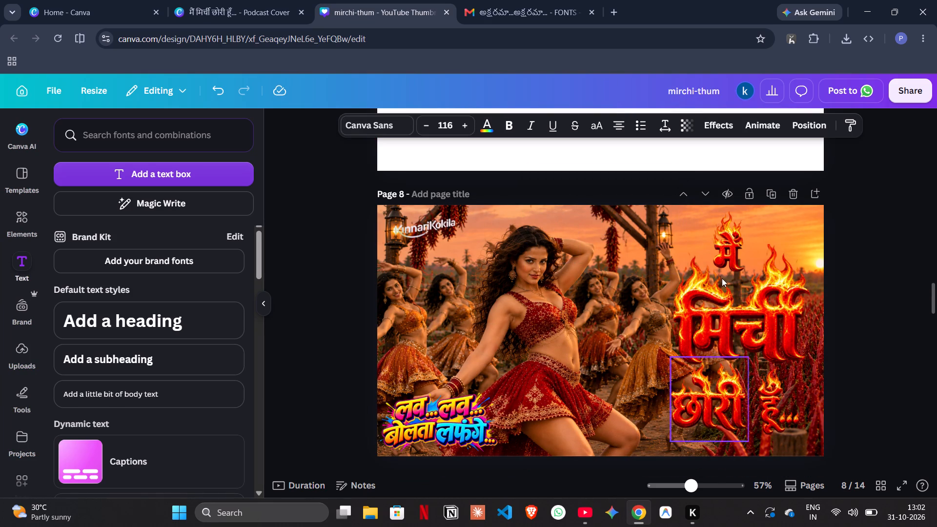
pyautogui.scroll(-4, 722, 278)
pyautogui.moveTo(624, 213); pyautogui.dragTo(603, 449)
# Change the copied label's text on page 10 to "PUNJABI".
pyautogui.click(603, 449)
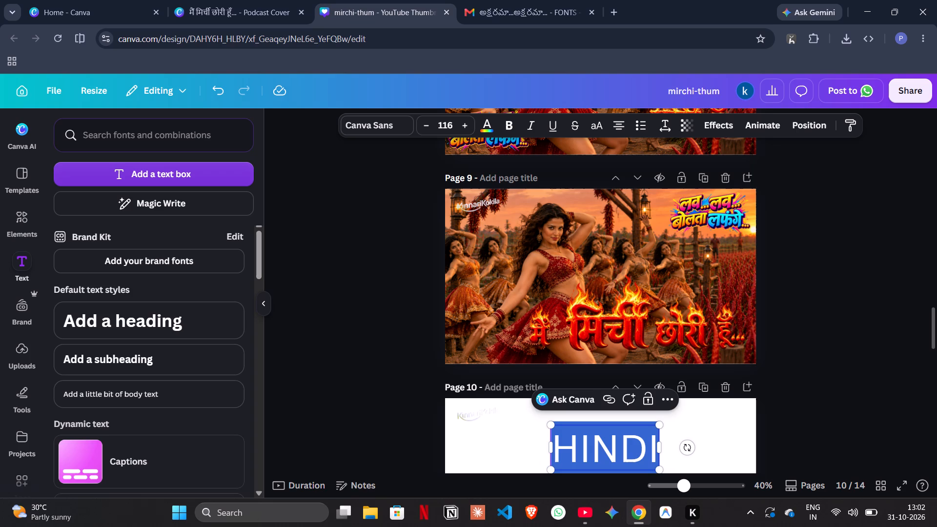
pyautogui.write('PUNJAB')
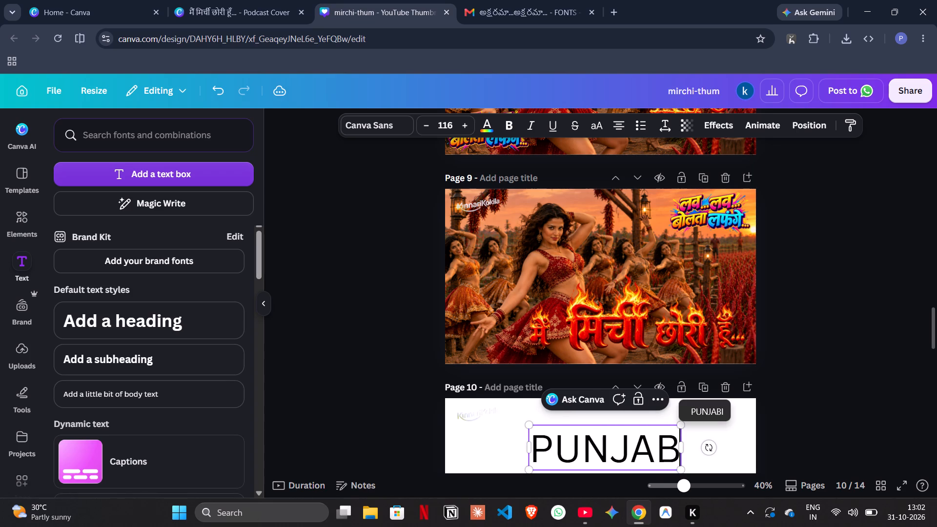
pyautogui.press('i')
pyautogui.click(829, 360)
# Move the "PUNJABI" label to the centre of page 10.
pyautogui.scroll(-1, 829, 360)
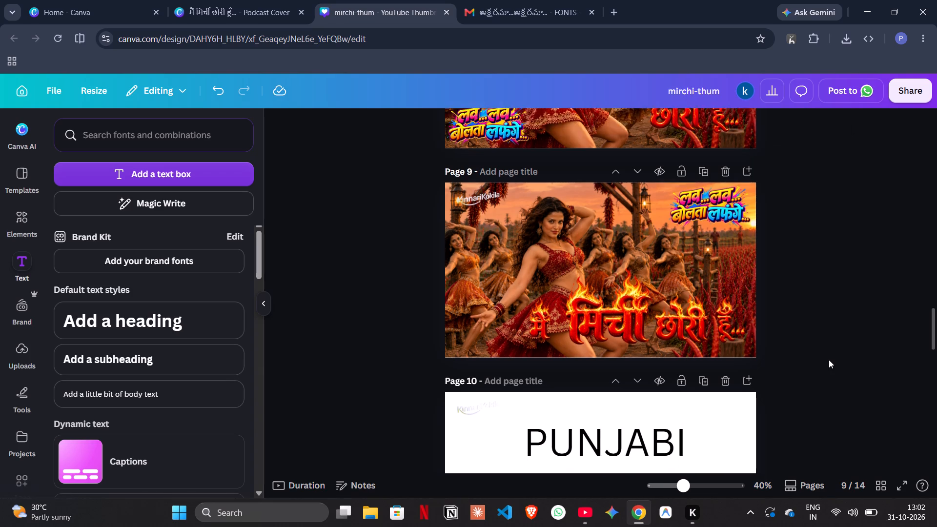
pyautogui.scroll(-3, 829, 360)
pyautogui.moveTo(668, 224); pyautogui.dragTo(662, 263)
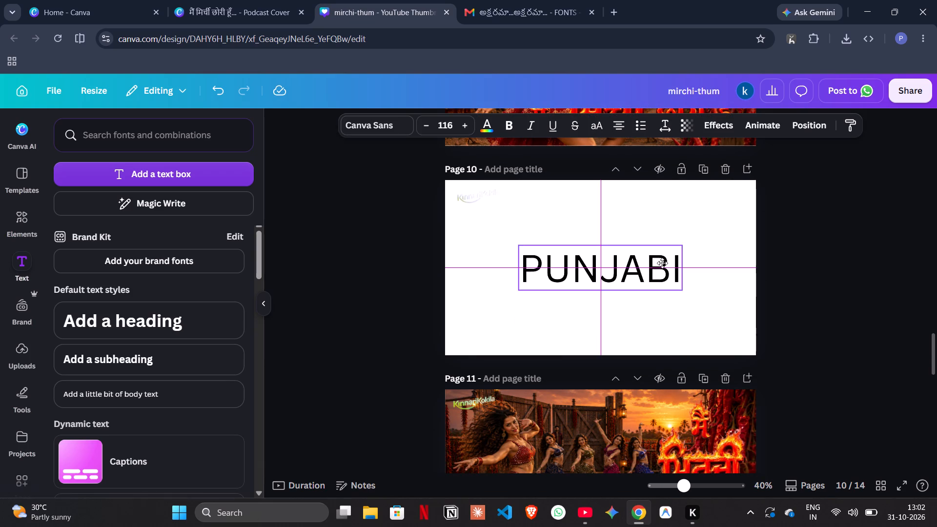
pyautogui.moveTo(662, 263); pyautogui.dragTo(665, 263)
pyautogui.click(815, 261)
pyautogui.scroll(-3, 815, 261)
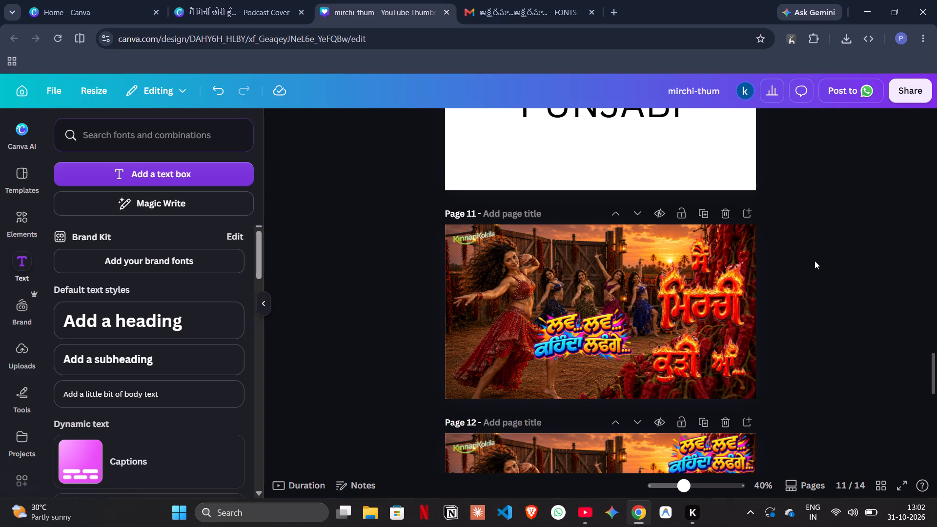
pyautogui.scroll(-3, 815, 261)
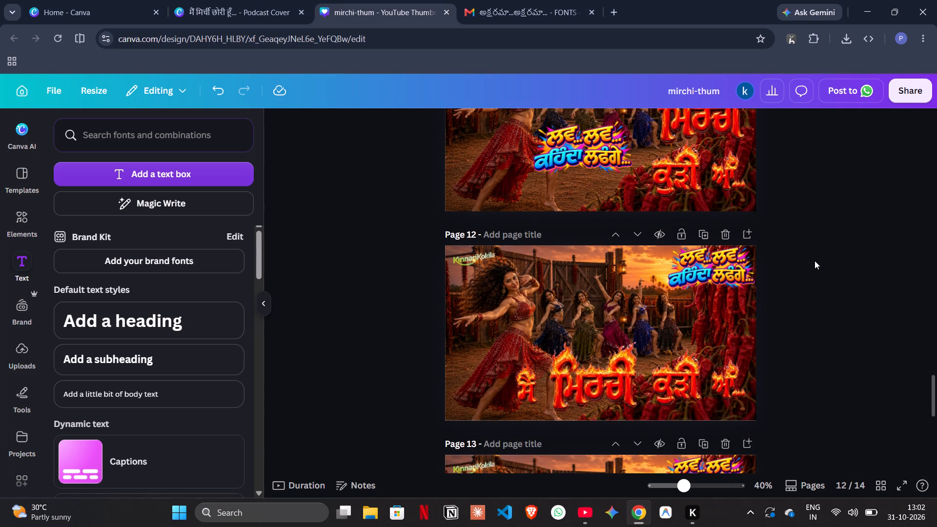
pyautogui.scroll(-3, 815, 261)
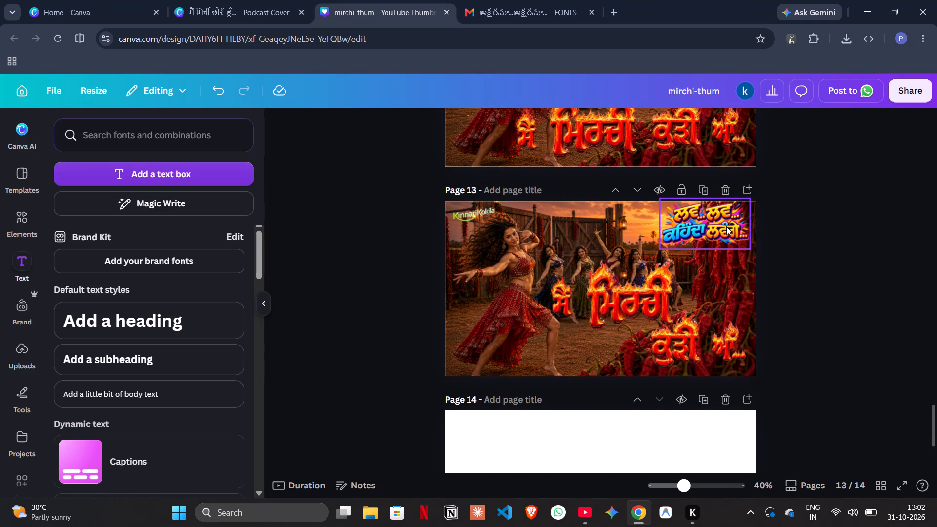
# Reposition the blue-and-yellow Punjabi tagline on page 12 slightly inward from the thumbnail's upper-right corner.
pyautogui.scroll(-2, 793, 291)
pyautogui.scroll(4, 793, 291)
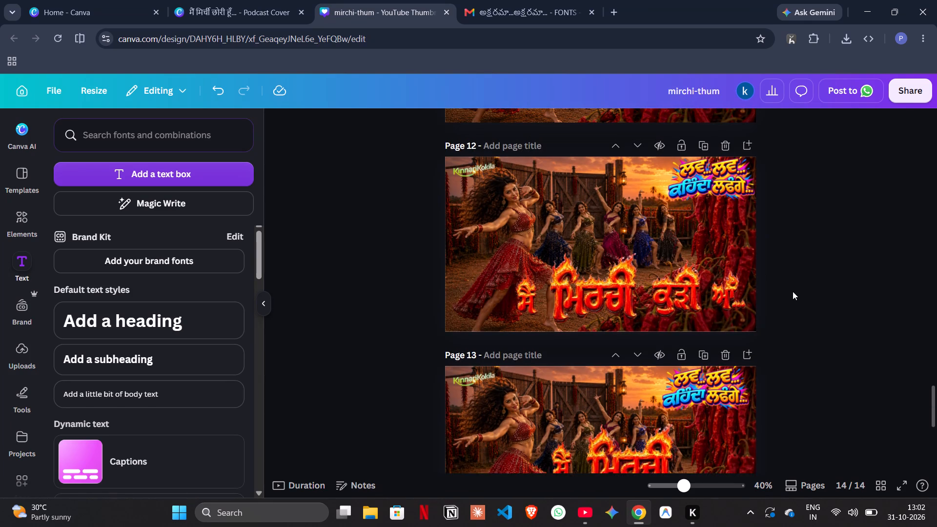
pyautogui.moveTo(707, 175); pyautogui.dragTo(694, 233)
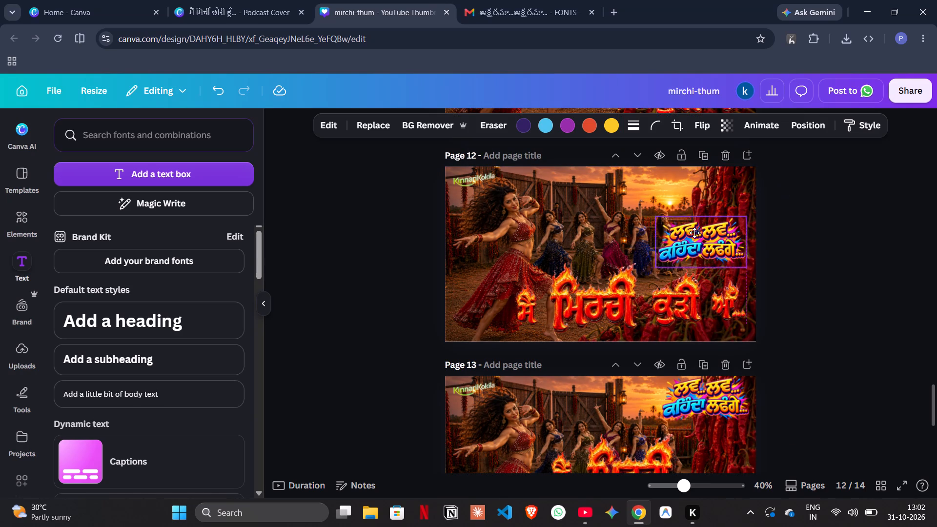
pyautogui.moveTo(694, 233); pyautogui.dragTo(700, 179)
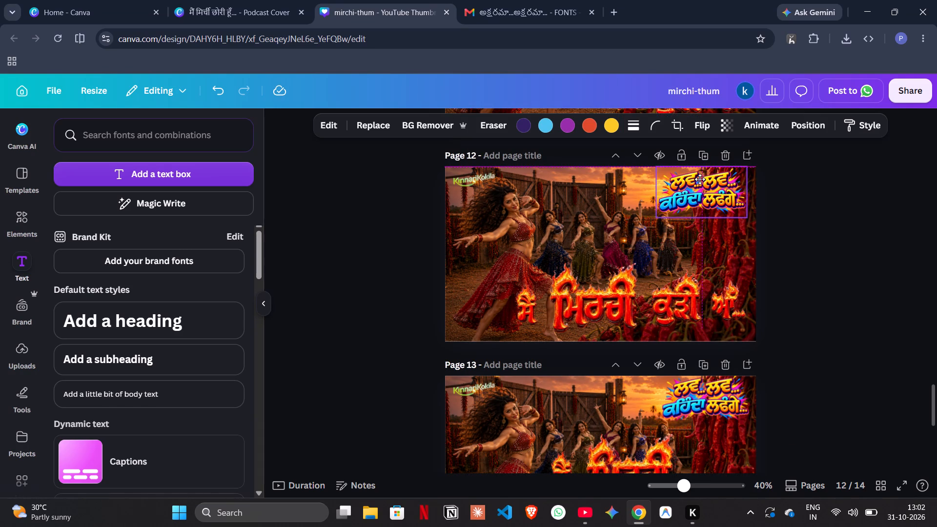
pyautogui.moveTo(700, 179); pyautogui.dragTo(702, 177)
pyautogui.click(806, 271)
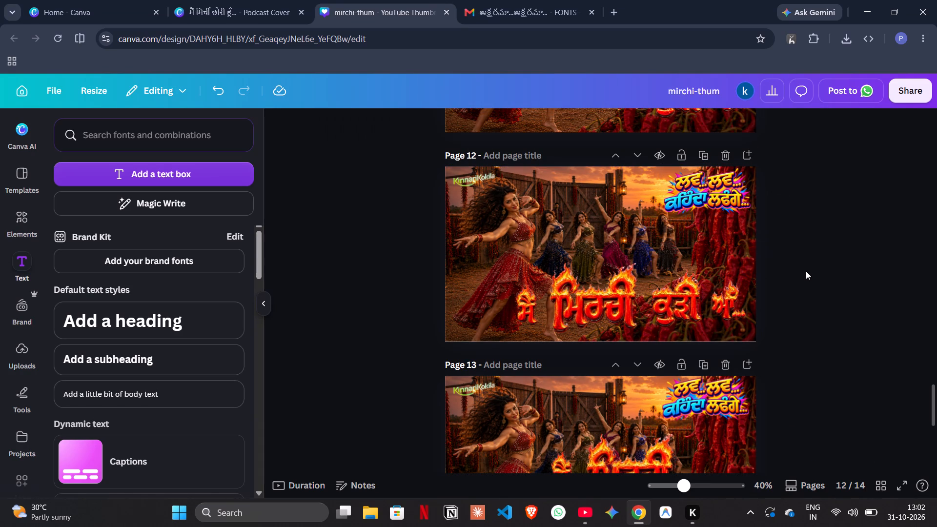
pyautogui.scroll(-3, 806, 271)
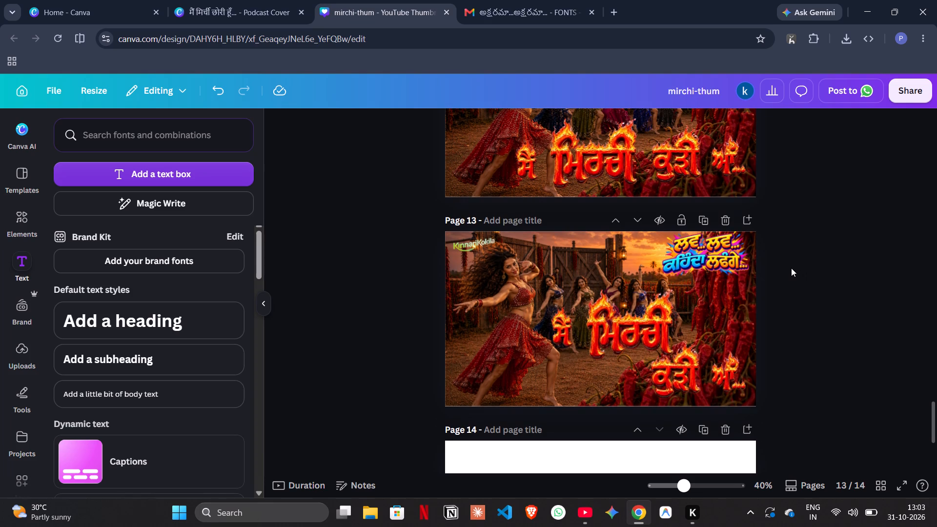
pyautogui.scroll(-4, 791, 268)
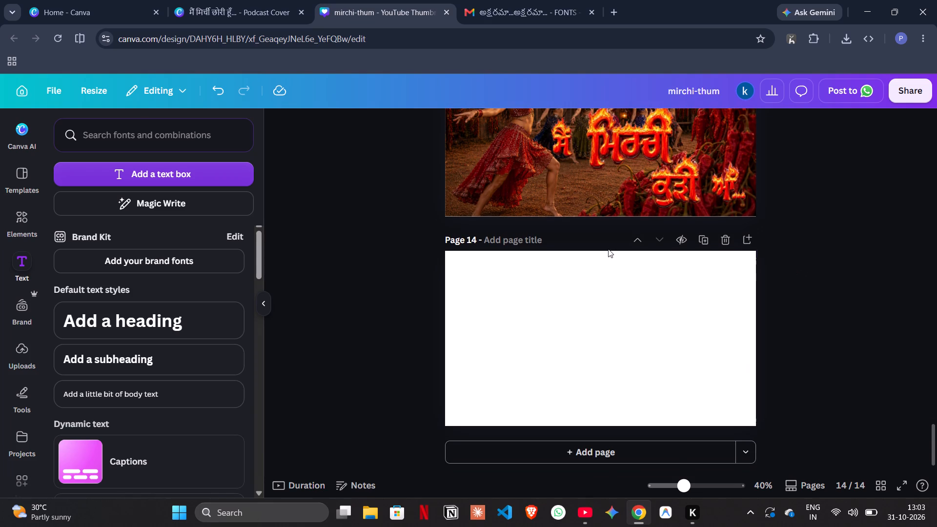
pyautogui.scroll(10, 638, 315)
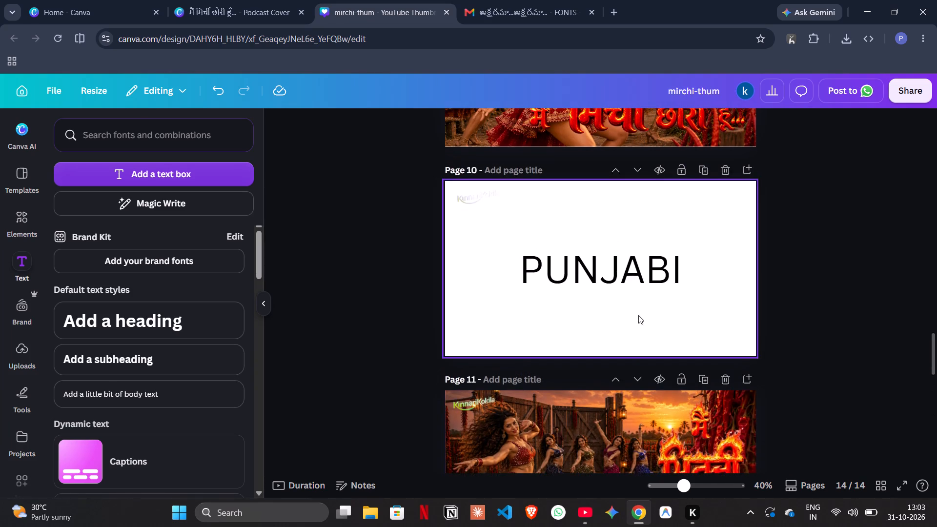
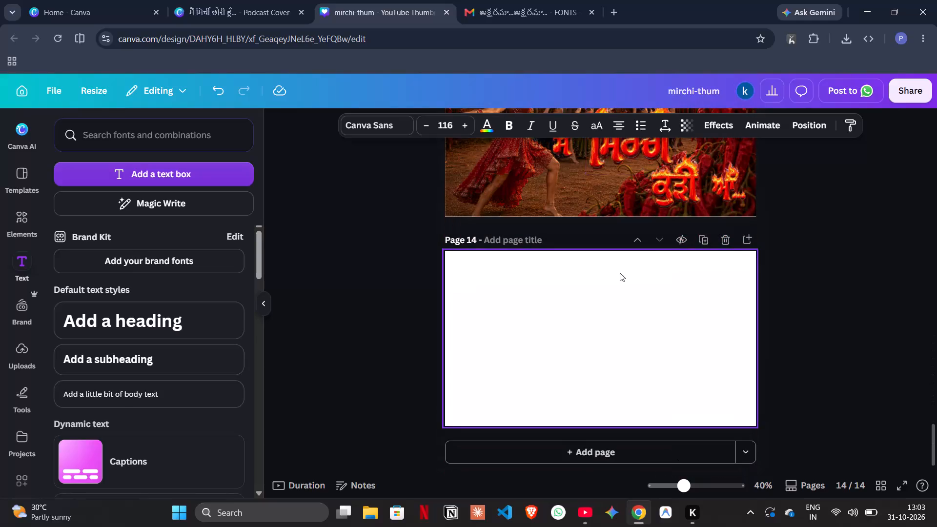
# Select the blank canvas of page 14.
pyautogui.click(576, 290)
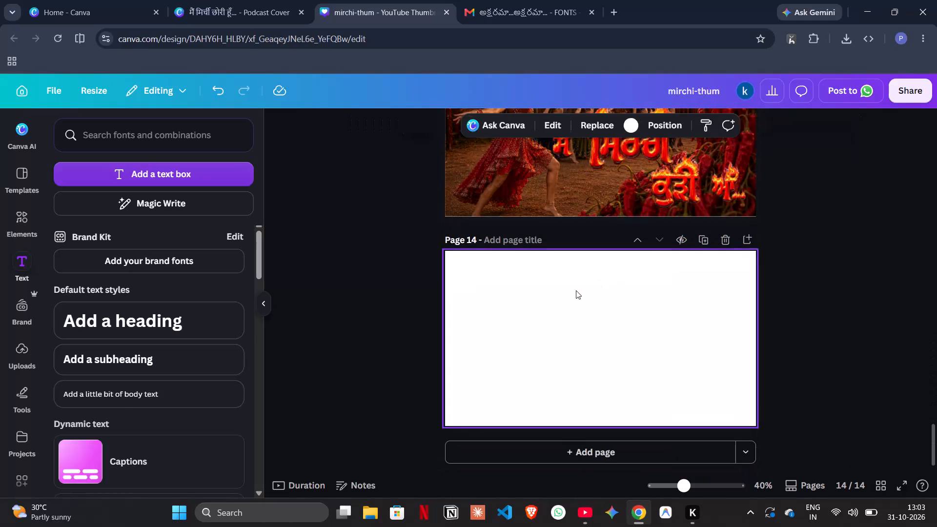
# Paste the copied "PUNJABI" label onto blank page 14.
pyautogui.hotkey('ctrl', 'v')
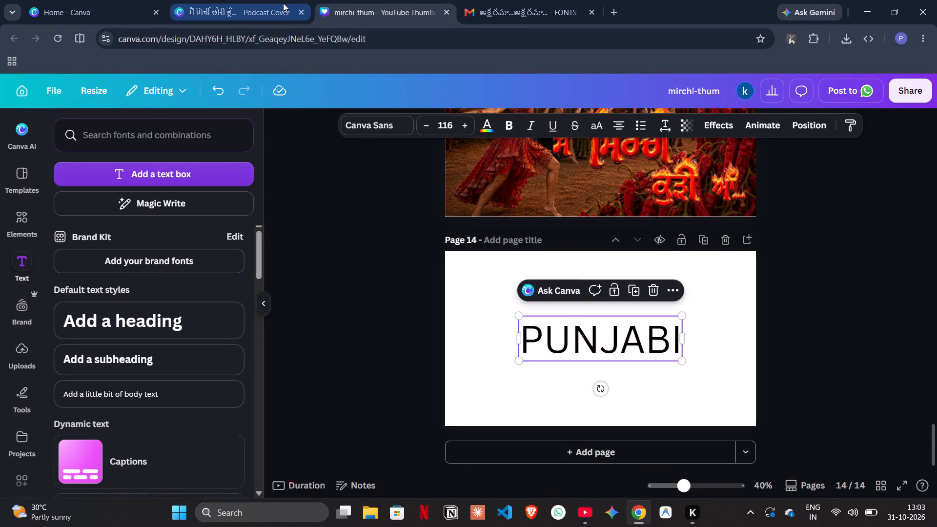
# Switch to the Podcast Cover design and go to the Tamil cover artwork on page 17.
pyautogui.click(283, 3)
pyautogui.scroll(-6, 343, 371)
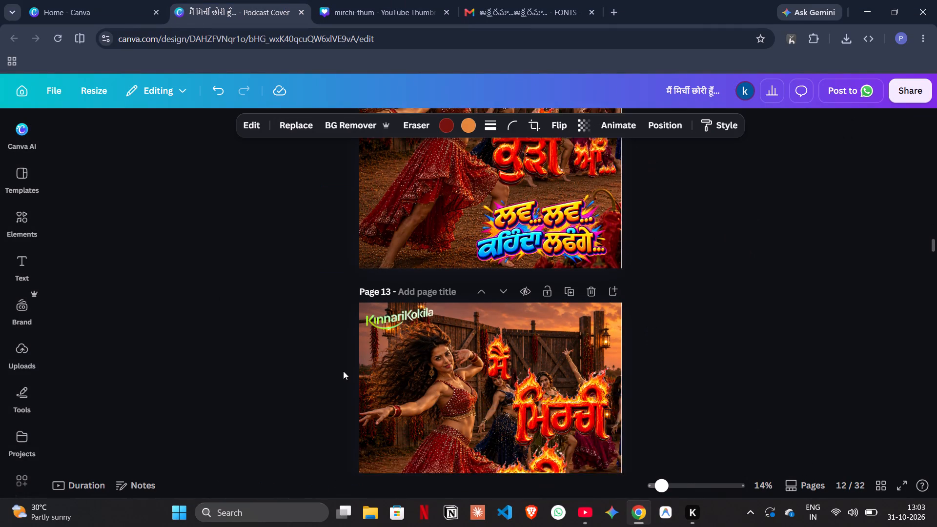
pyautogui.scroll(-7, 343, 371)
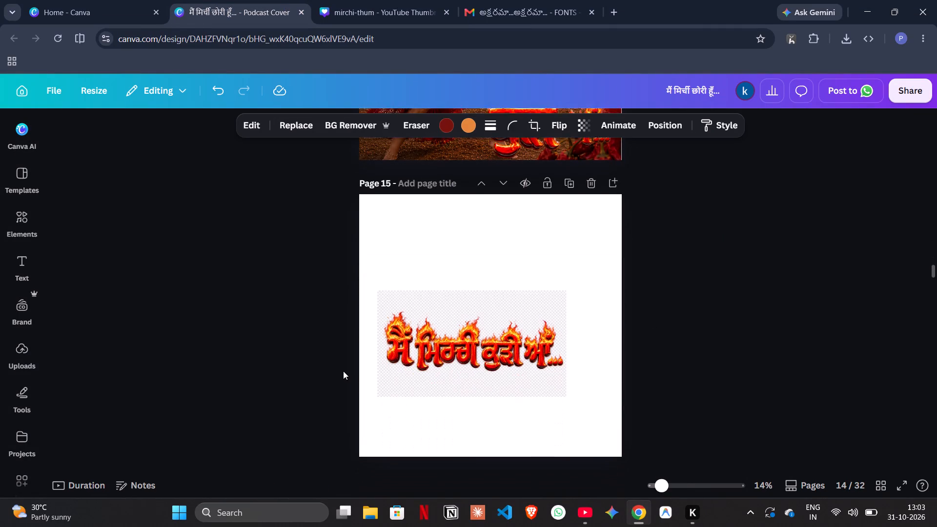
pyautogui.scroll(-6, 343, 371)
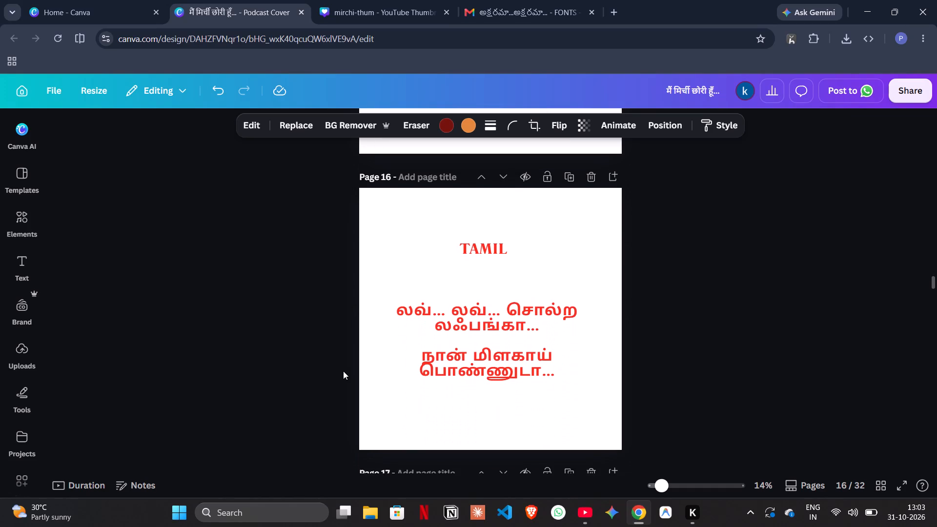
pyautogui.scroll(-4, 368, 333)
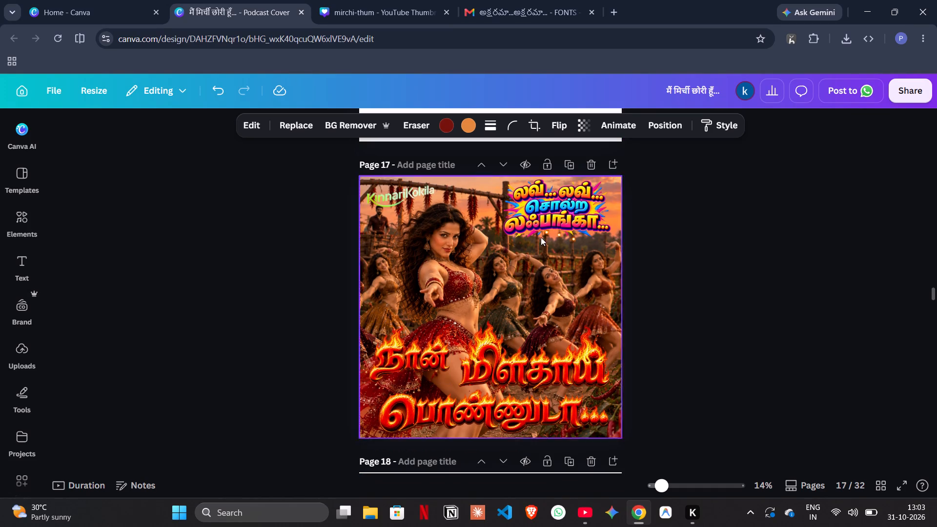
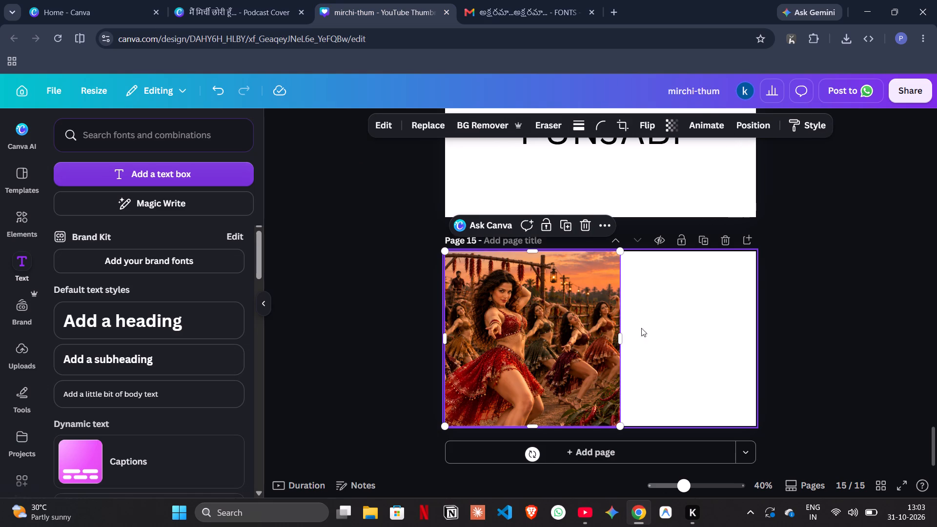
# Send the pasted dancers image to the back, behind the Tamil title, tagline and logo on page 15.
pyautogui.rightClick(566, 313)
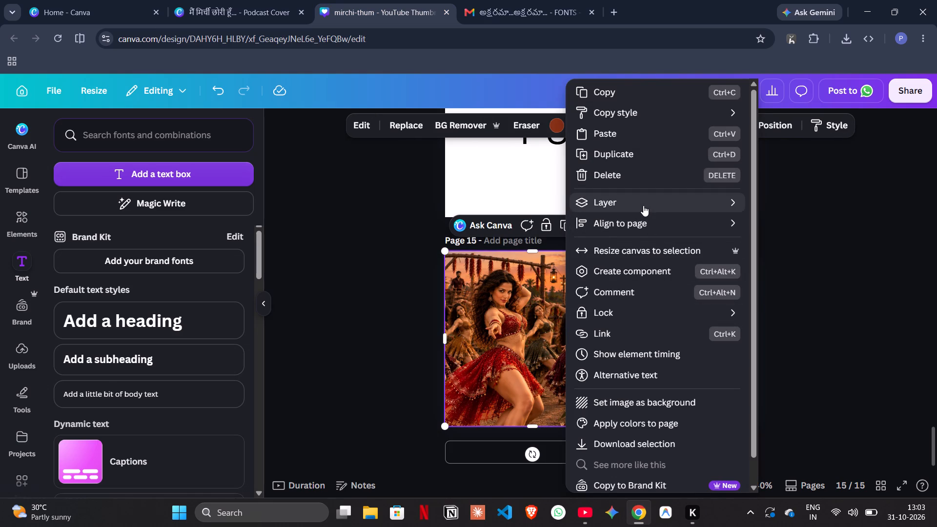
pyautogui.click(815, 263)
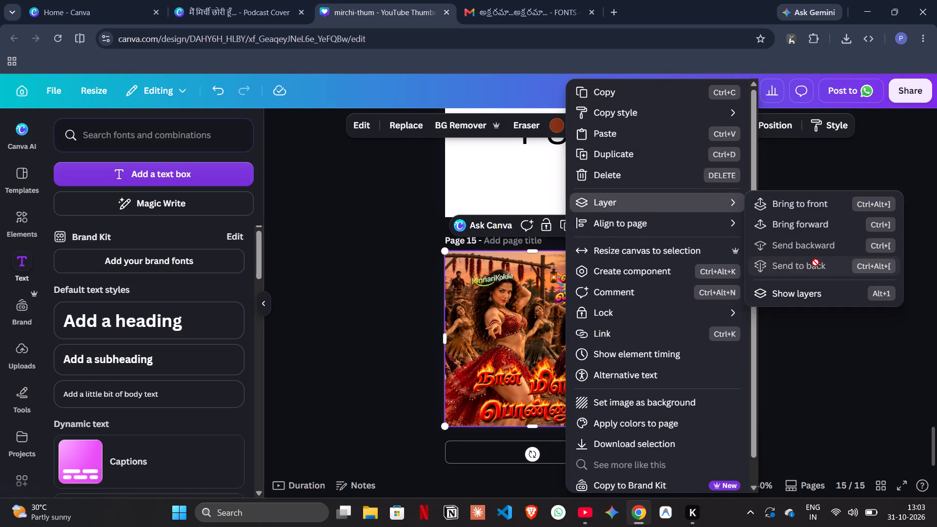
pyautogui.click(495, 329)
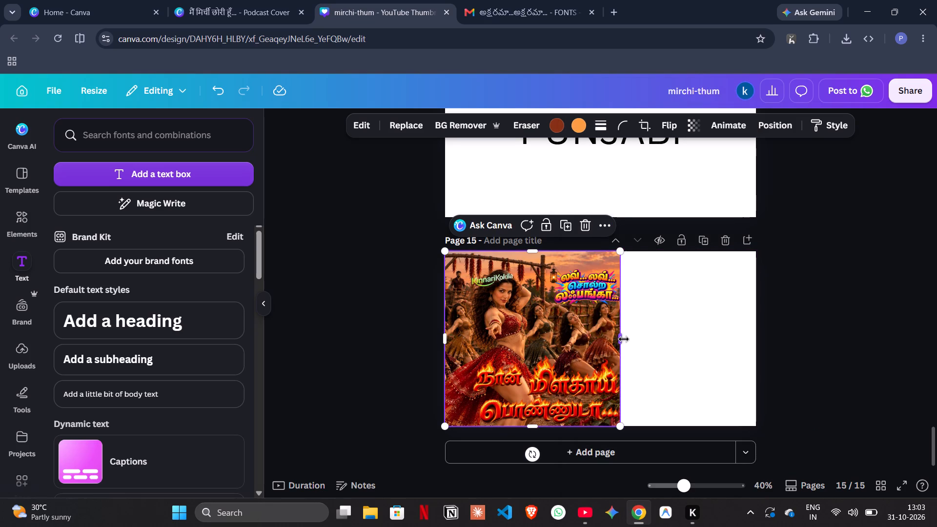
# Extend the dancers background on page 15 sideways to about 991 px wide, keeping its height at 720 px.
pyautogui.moveTo(624, 339); pyautogui.dragTo(673, 341)
pyautogui.moveTo(616, 341); pyautogui.dragTo(648, 341)
pyautogui.moveTo(477, 341); pyautogui.dragTo(457, 341)
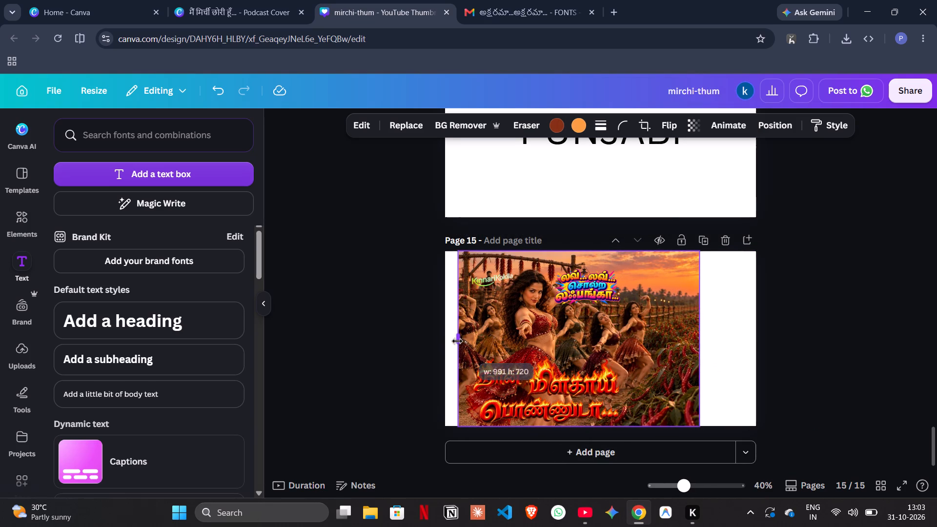
# Reposition and widen the chilli-field background image on page 15 until it fills the whole canvas.
pyautogui.moveTo(457, 341); pyautogui.dragTo(448, 343)
pyautogui.moveTo(559, 348); pyautogui.dragTo(588, 347)
pyautogui.moveTo(475, 341); pyautogui.dragTo(470, 343)
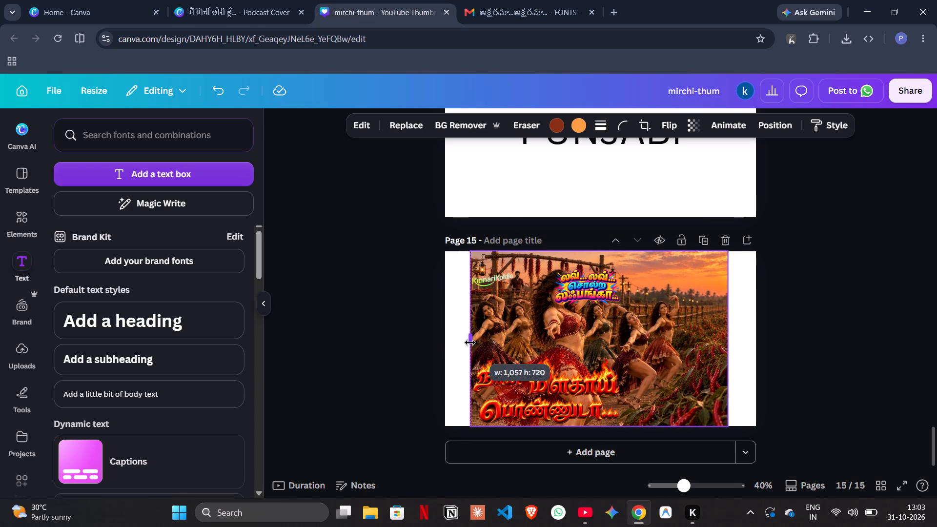
pyautogui.moveTo(470, 343); pyautogui.dragTo(470, 343)
pyautogui.moveTo(591, 339); pyautogui.dragTo(567, 340)
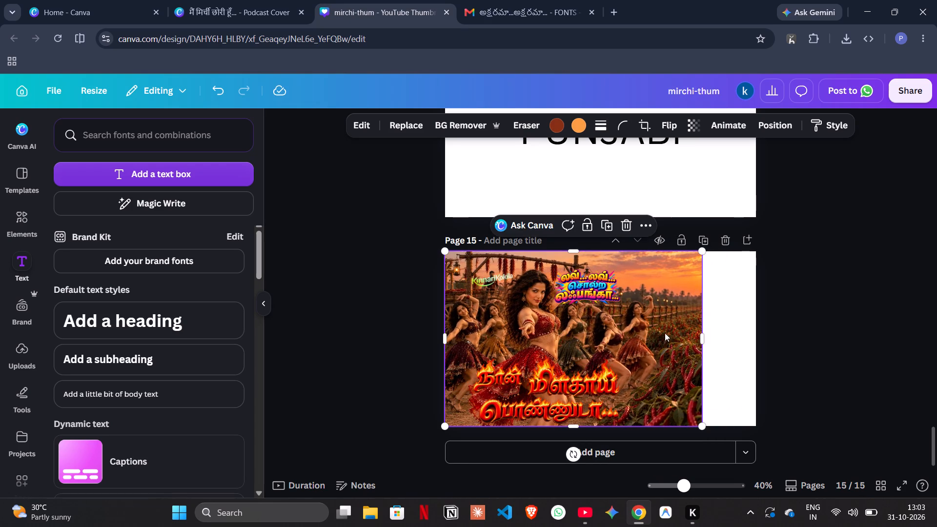
pyautogui.moveTo(704, 337); pyautogui.dragTo(761, 338)
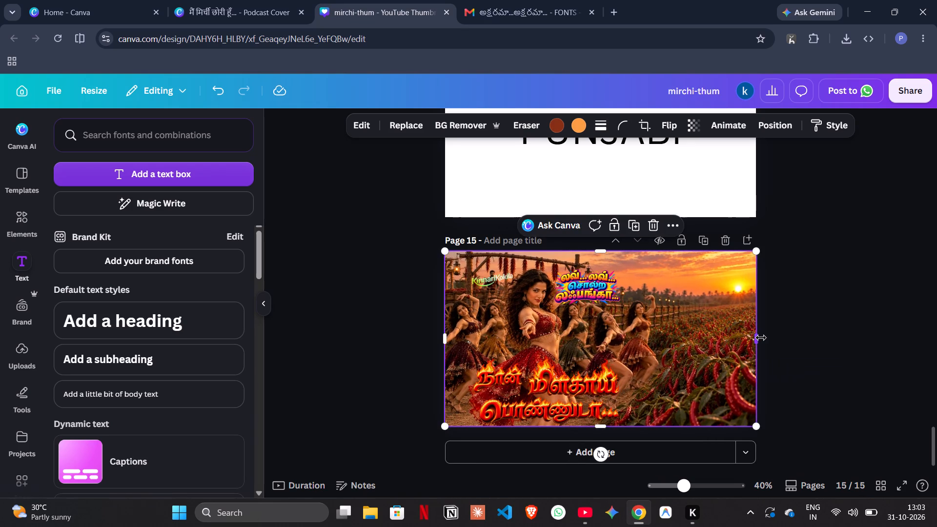
pyautogui.click(784, 326)
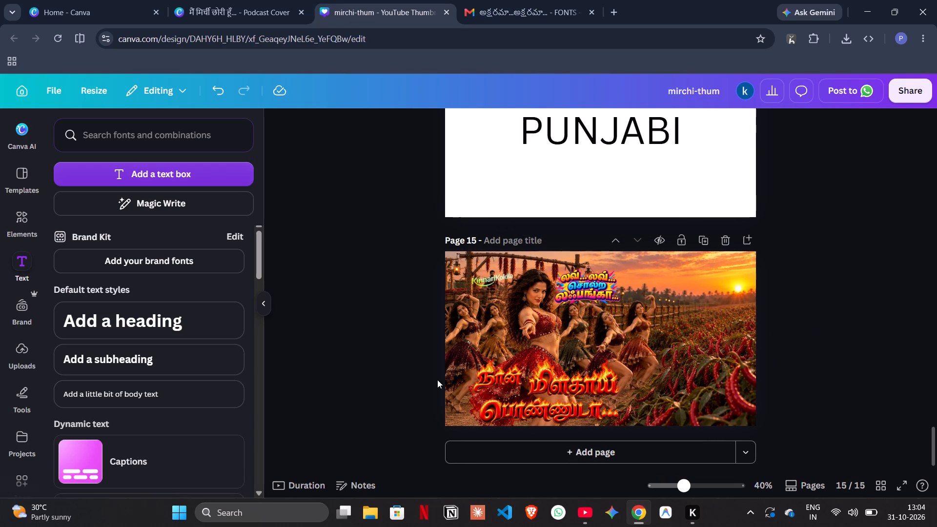
# Move the three-word Tamil fire title together to page 15's lower-right area and enlarge it to span the chilli field.
pyautogui.moveTo(437, 380); pyautogui.dragTo(603, 405)
pyautogui.moveTo(603, 405); pyautogui.dragTo(631, 402)
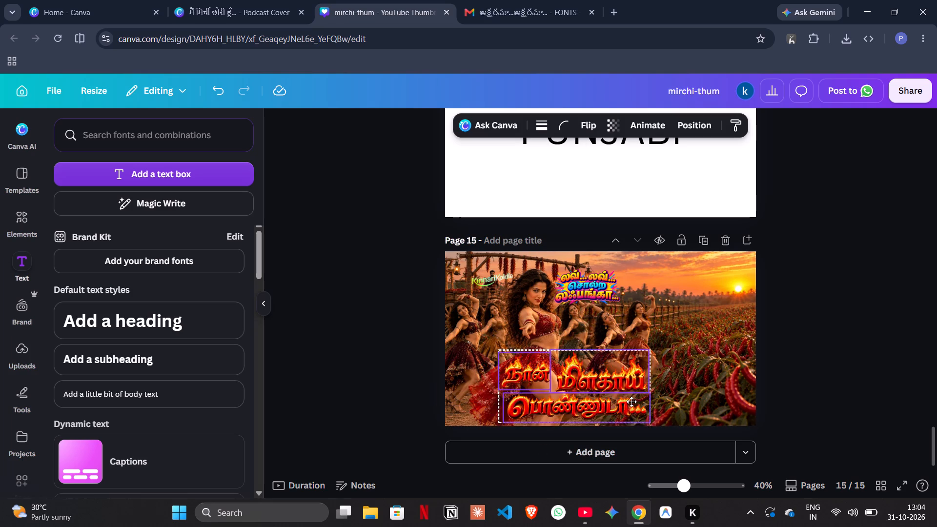
pyautogui.moveTo(631, 402); pyautogui.dragTo(726, 398)
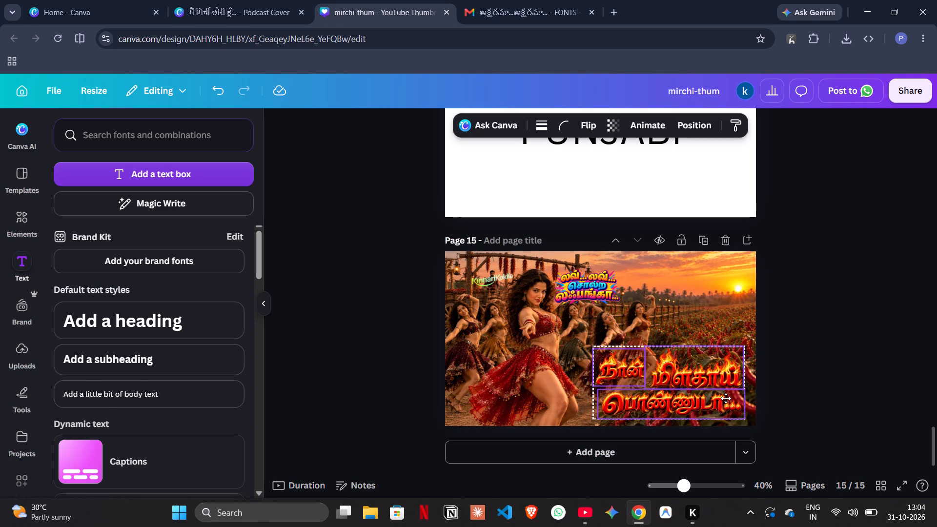
pyautogui.moveTo(726, 398); pyautogui.dragTo(727, 396)
pyautogui.moveTo(592, 345); pyautogui.dragTo(561, 336)
pyautogui.click(838, 370)
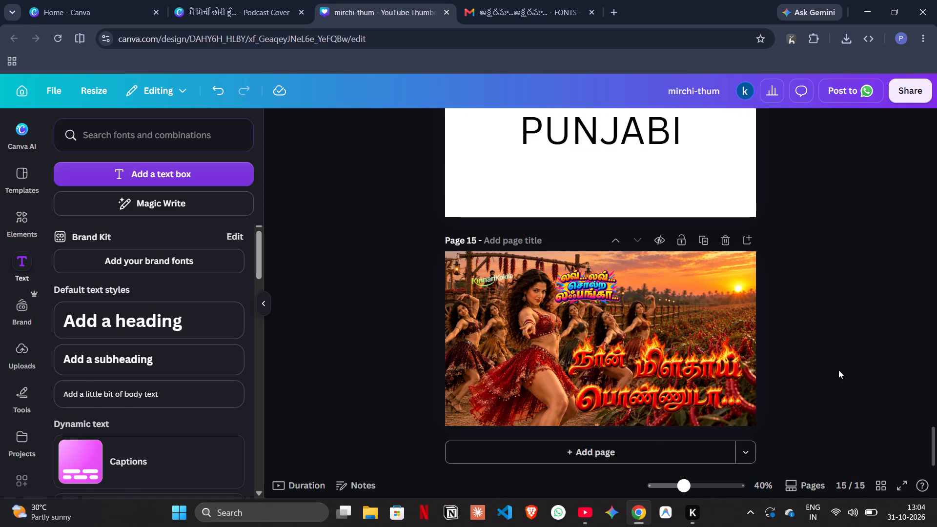
# Enlarge the colourful Tamil tagline on page 15 and place it in the canvas's top-right corner.
pyautogui.moveTo(598, 292); pyautogui.dragTo(625, 292)
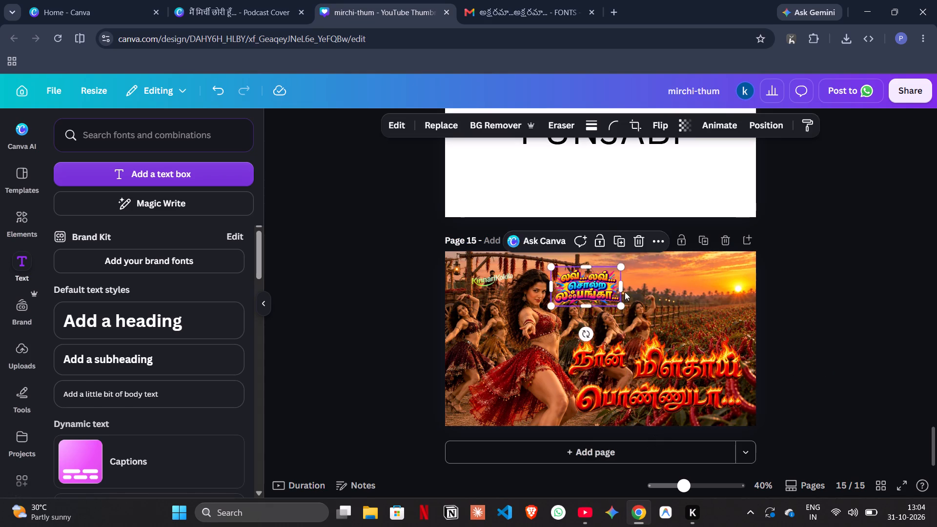
pyautogui.moveTo(625, 292); pyautogui.dragTo(718, 312)
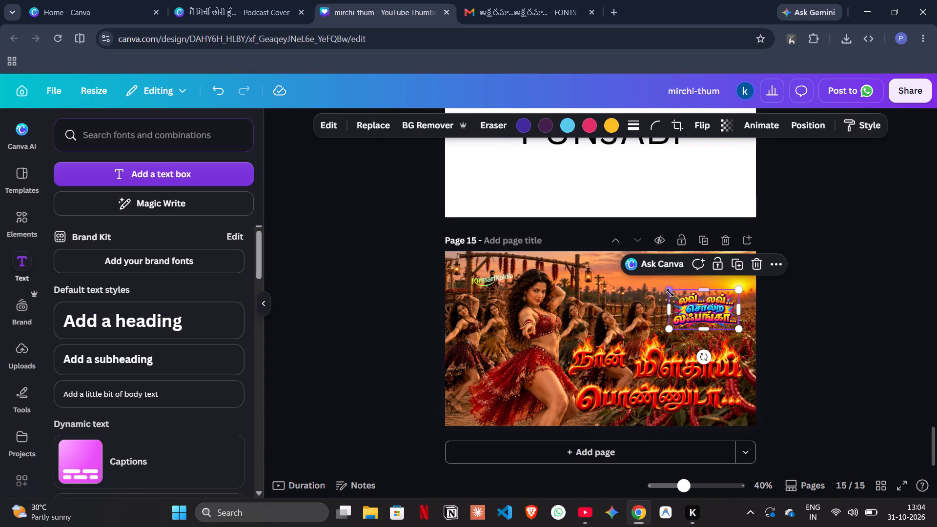
pyautogui.moveTo(670, 293); pyautogui.dragTo(647, 272)
pyautogui.moveTo(689, 299); pyautogui.dragTo(689, 298)
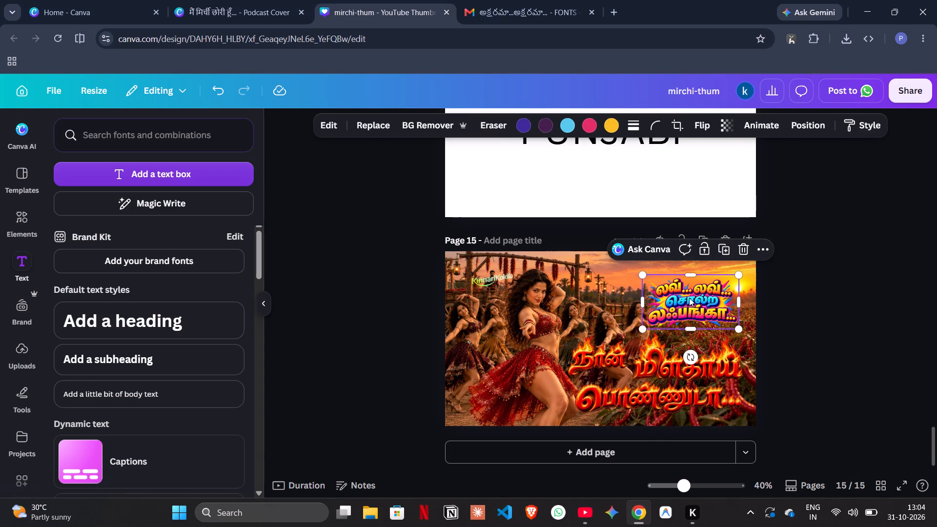
pyautogui.moveTo(689, 298); pyautogui.dragTo(699, 284)
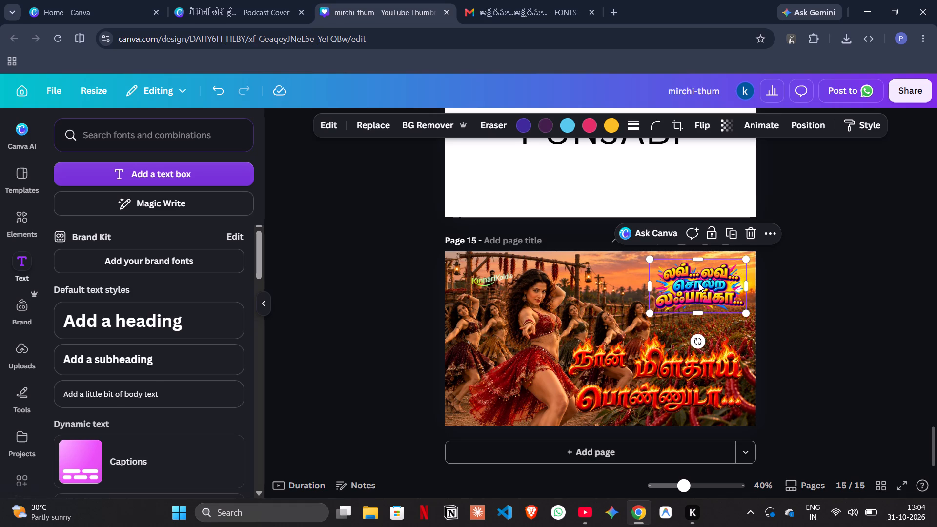
pyautogui.moveTo(699, 284); pyautogui.dragTo(707, 279)
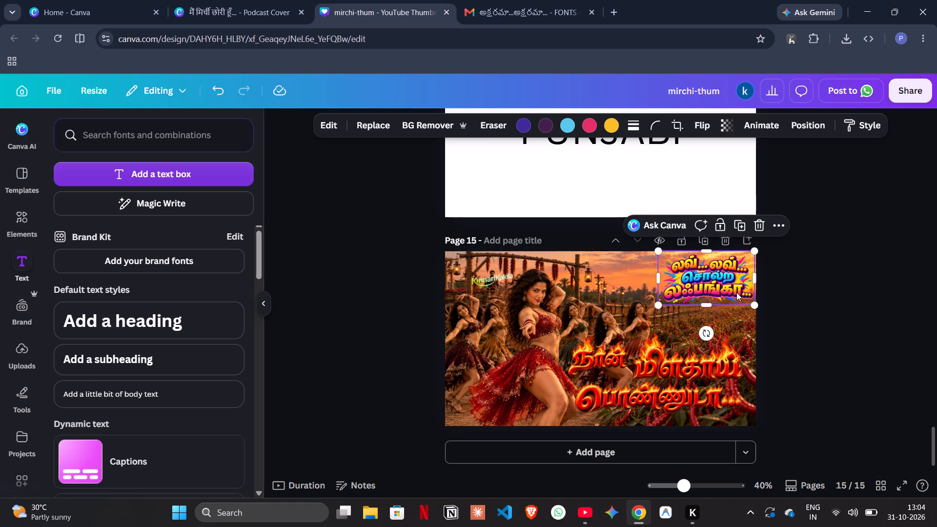
pyautogui.click(810, 322)
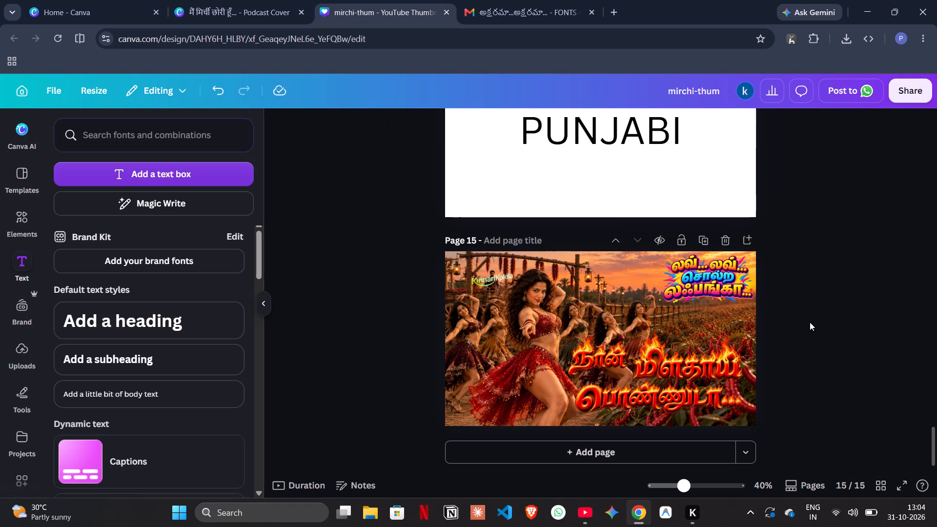
# Duplicate page 15 for an alternative Tamil layout.
pyautogui.click(711, 241)
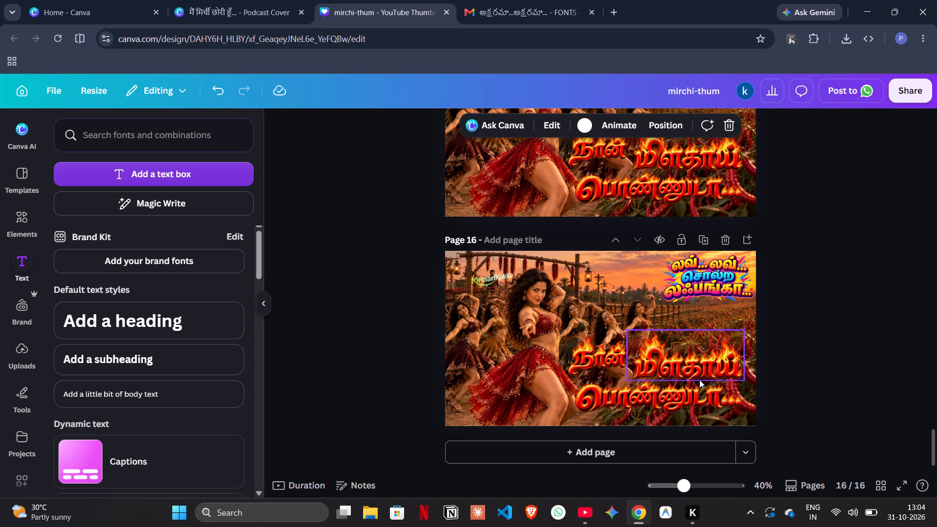
# Move the KinnariKokila logo on page 15 closer to the canvas's top-left corner and enlarge it slightly.
pyautogui.scroll(2, 699, 380)
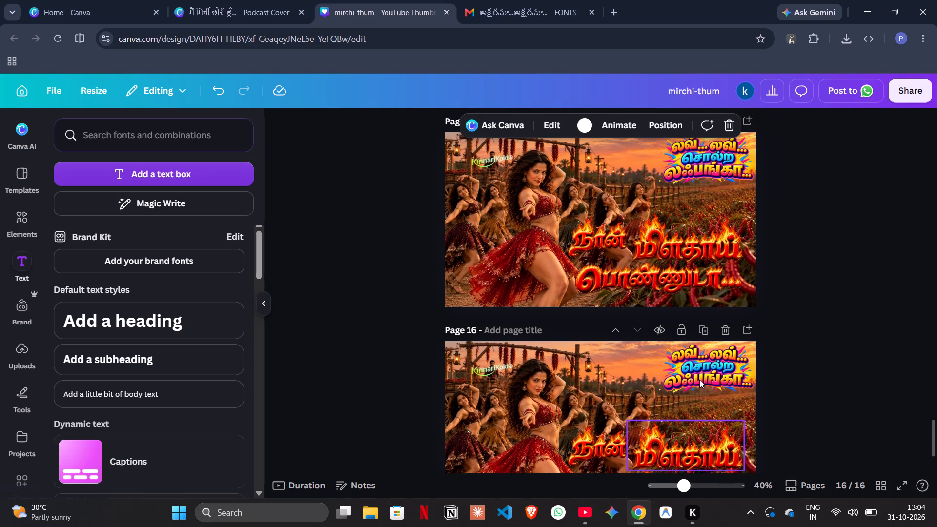
pyautogui.scroll(1, 608, 310)
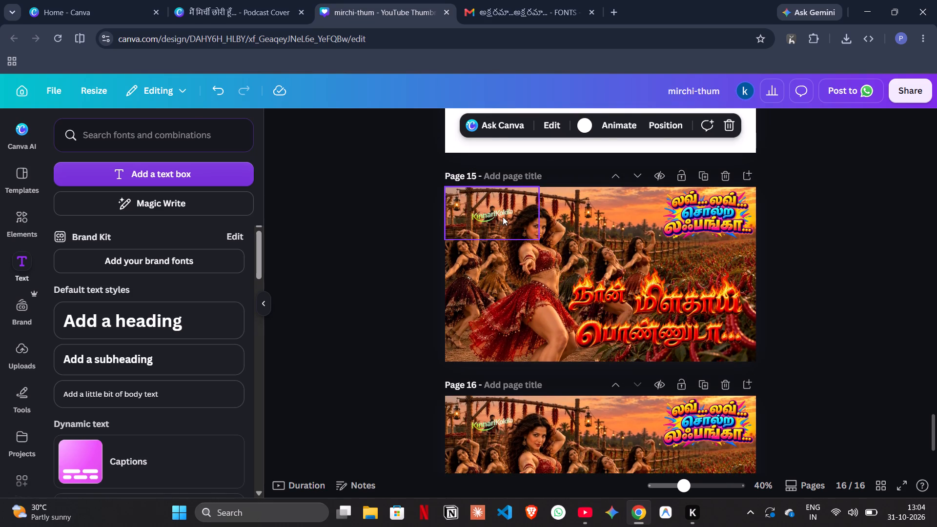
pyautogui.moveTo(503, 217); pyautogui.dragTo(485, 202)
pyautogui.moveTo(519, 220); pyautogui.dragTo(534, 226)
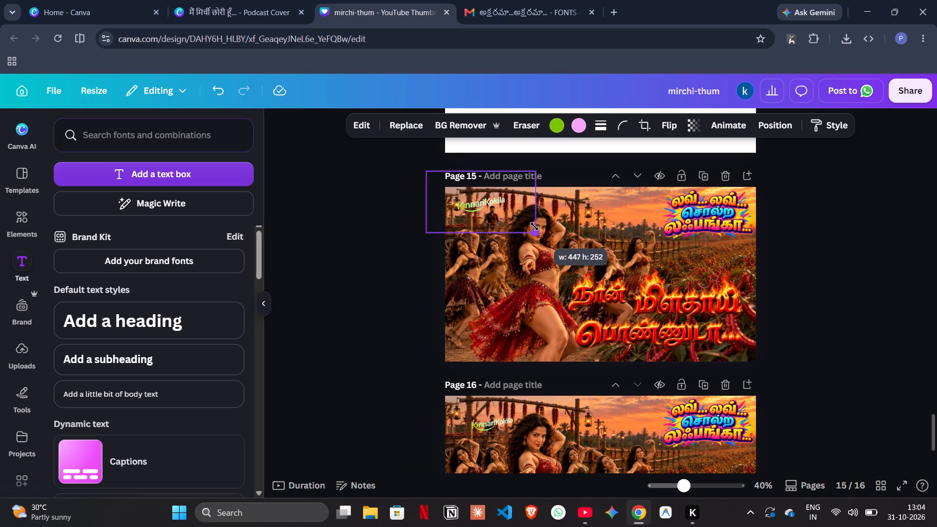
pyautogui.moveTo(534, 226); pyautogui.dragTo(532, 225)
pyautogui.click(785, 269)
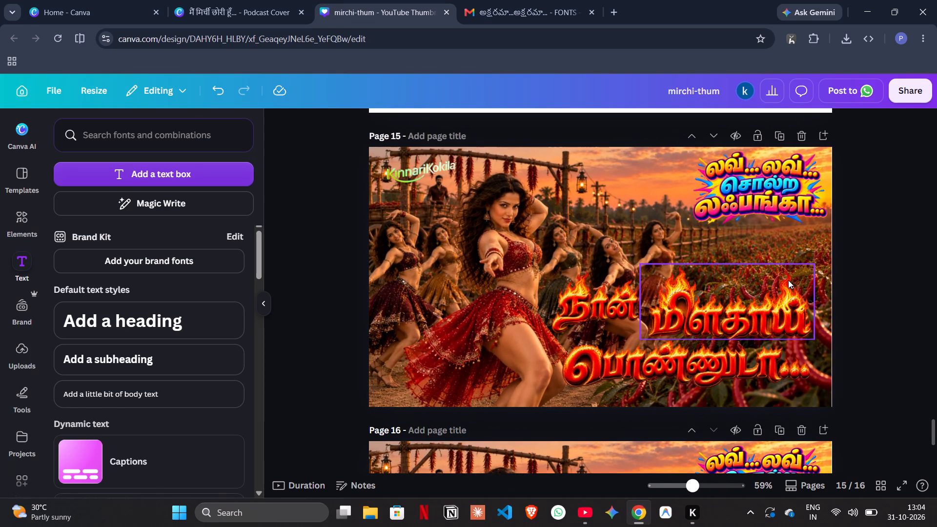
# Move the colourful Tamil tagline on page 16 to the canvas's bottom-left corner.
pyautogui.scroll(-4, 880, 263)
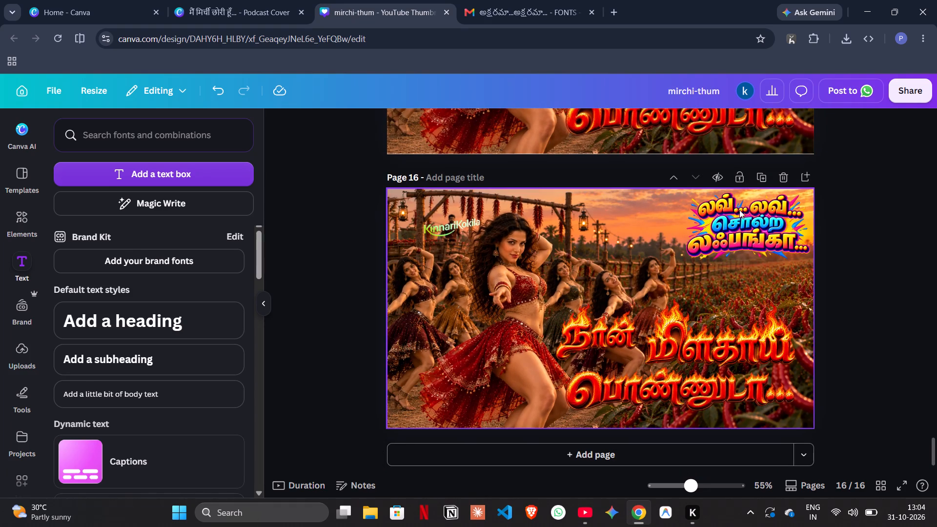
pyautogui.moveTo(739, 210); pyautogui.dragTo(446, 372)
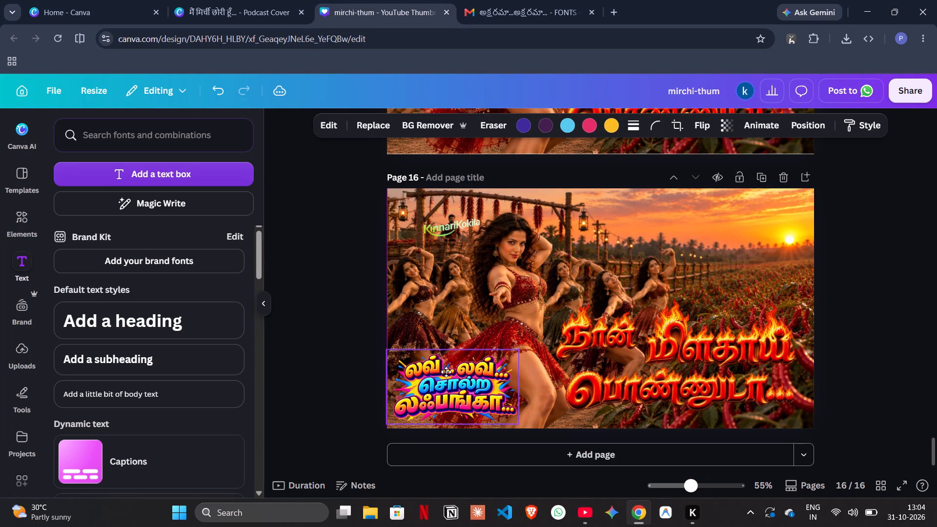
pyautogui.moveTo(446, 372); pyautogui.dragTo(445, 375)
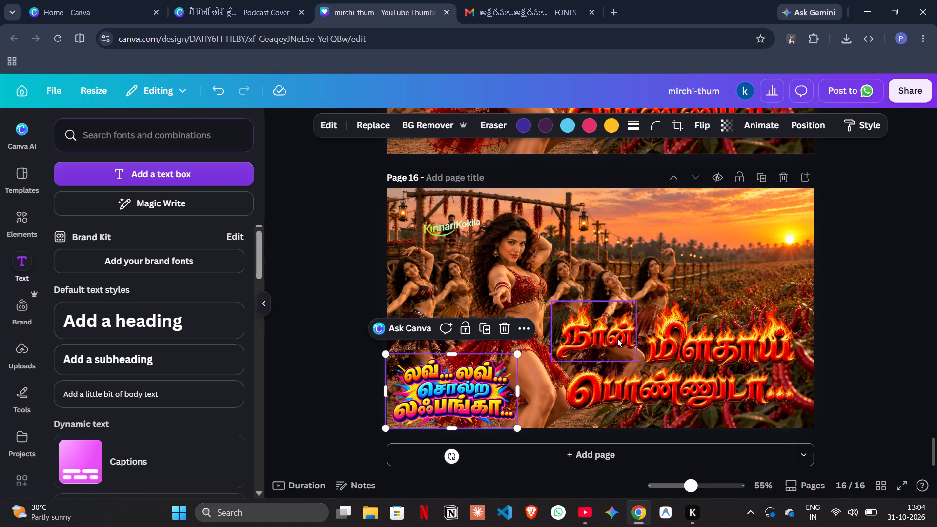
# Shrink the title word நான் on page 16 and place it on its own line above மிளகாய்.
pyautogui.moveTo(617, 338); pyautogui.dragTo(774, 257)
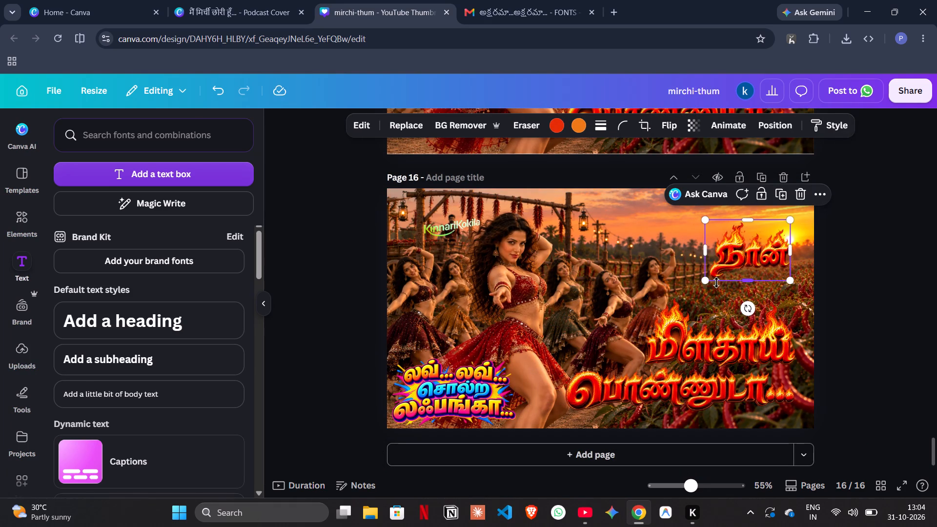
pyautogui.moveTo(706, 280); pyautogui.dragTo(709, 278)
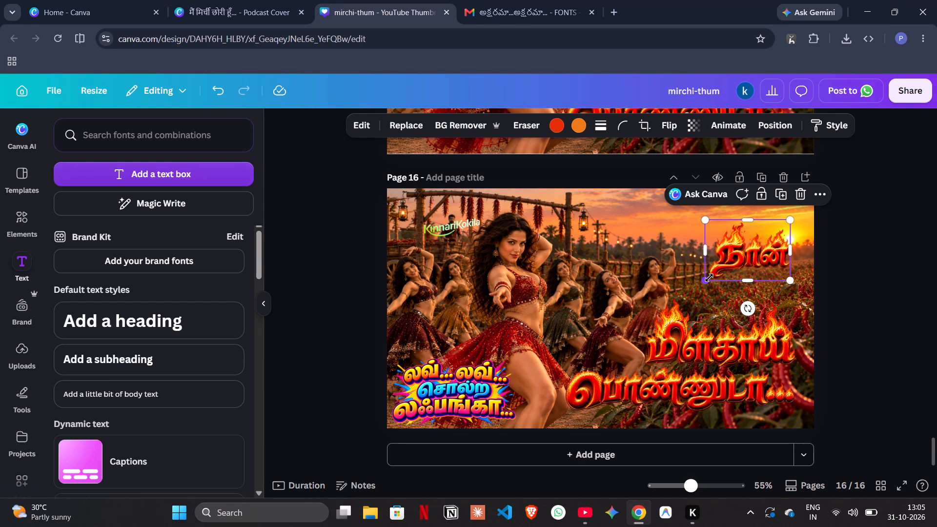
pyautogui.moveTo(709, 278); pyautogui.dragTo(715, 274)
pyautogui.click(887, 278)
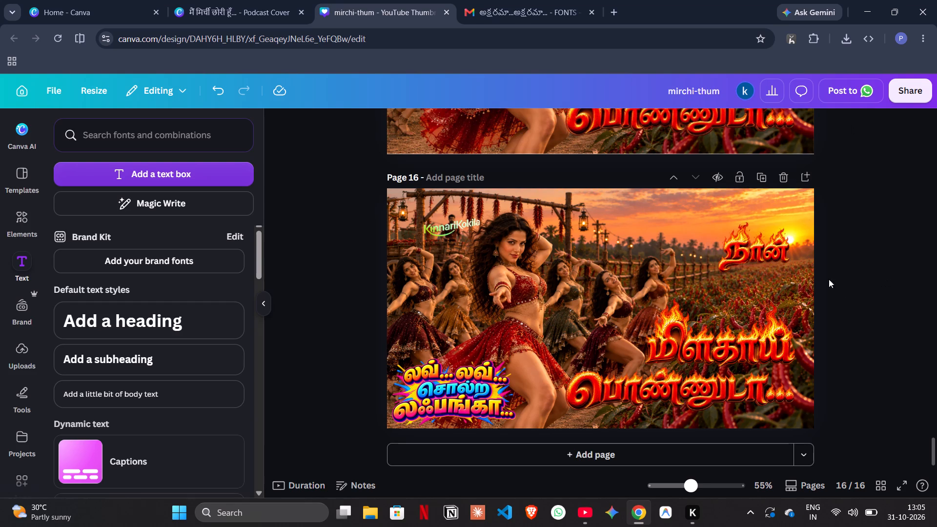
pyautogui.moveTo(770, 258); pyautogui.dragTo(740, 268)
# Raise the title word மிளகாய் on page 16 and enlarge it to about 558 × 242.
pyautogui.moveTo(768, 355); pyautogui.dragTo(768, 335)
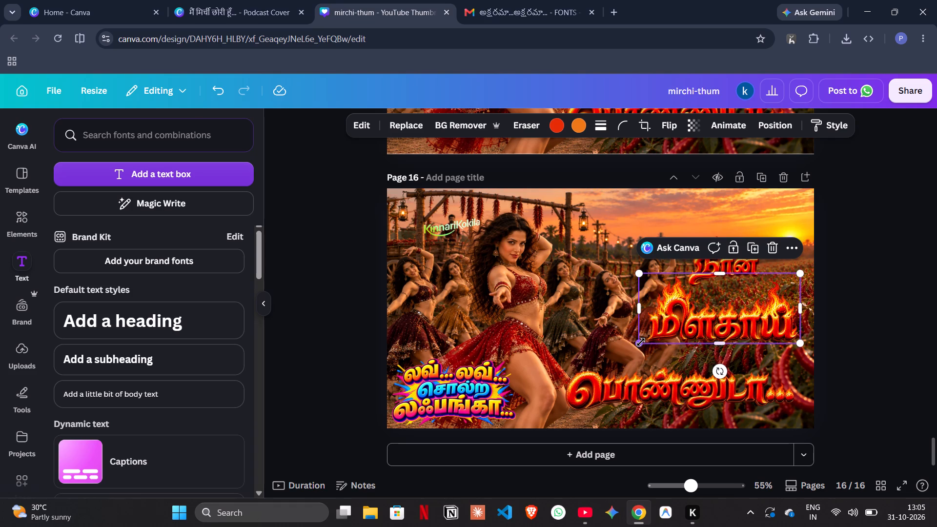
pyautogui.moveTo(641, 342); pyautogui.dragTo(622, 362)
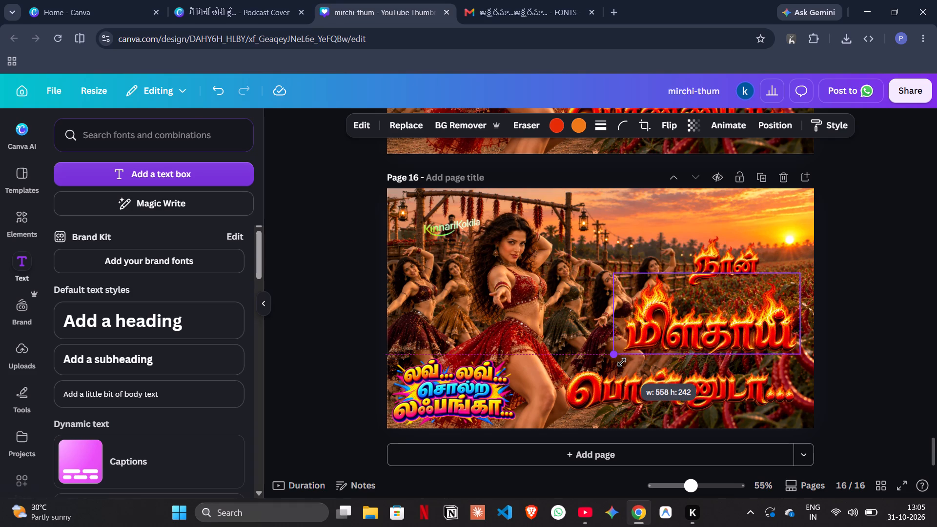
pyautogui.moveTo(622, 362); pyautogui.dragTo(623, 362)
pyautogui.click(851, 331)
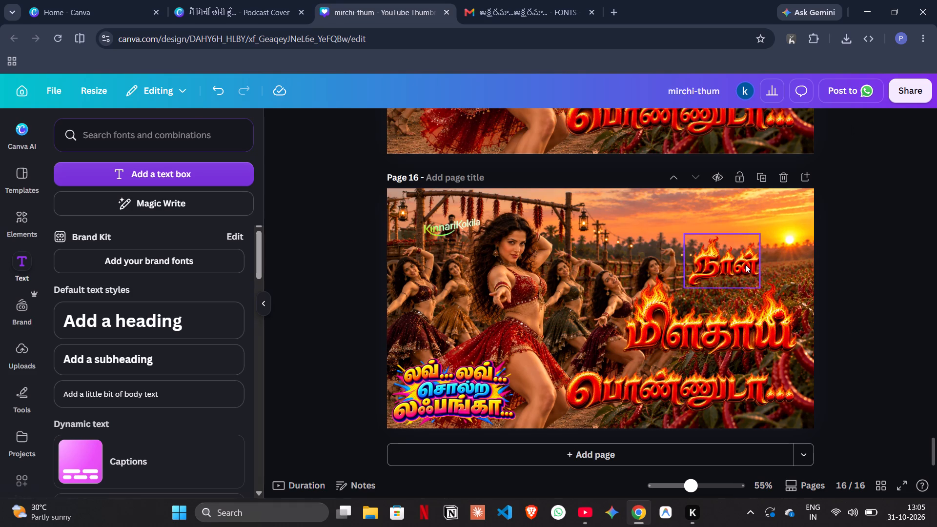
# Lower the title word நான் on page 16 so it sits close above மிளகாய்.
pyautogui.moveTo(745, 264); pyautogui.dragTo(745, 274)
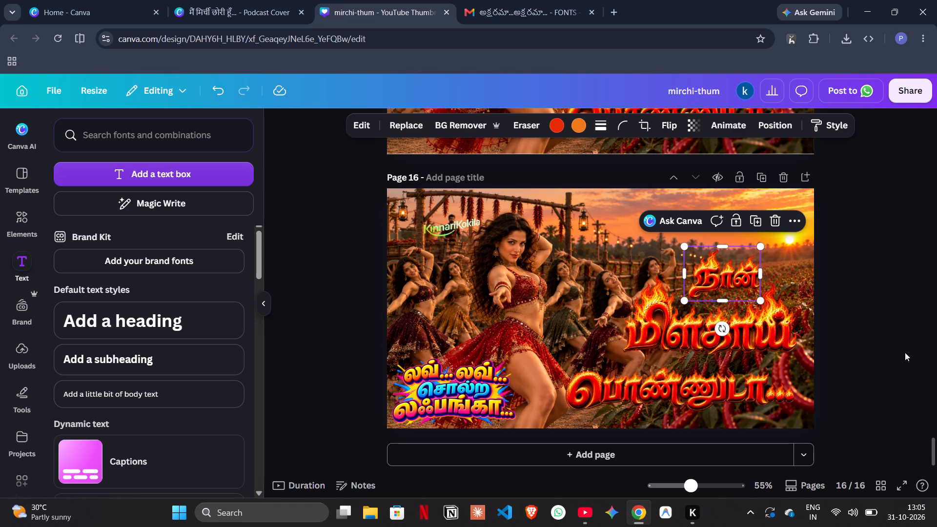
pyautogui.click(905, 352)
# Shrink the title word பொண்ணுடா... on page 16 and place it directly beneath மிளகாய், slightly inside the canvas's right edge.
pyautogui.click(693, 390)
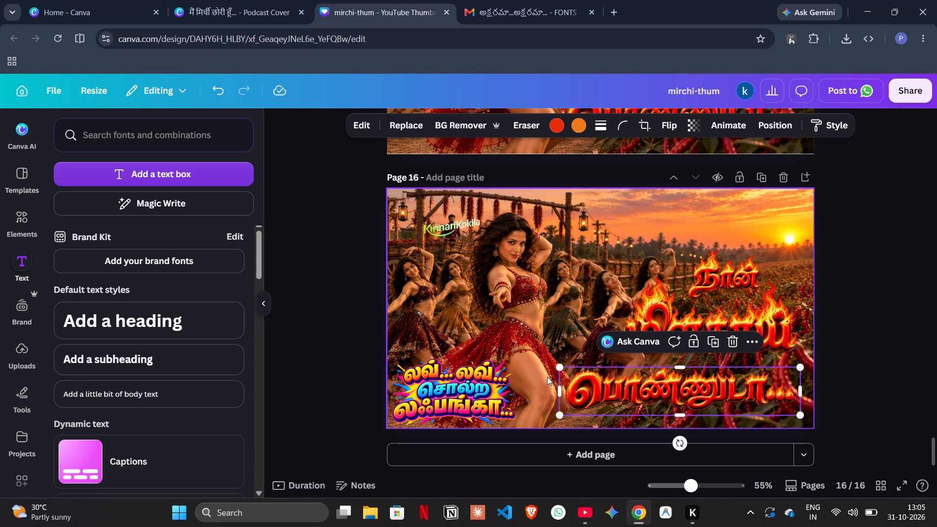
pyautogui.moveTo(560, 367); pyautogui.dragTo(609, 360)
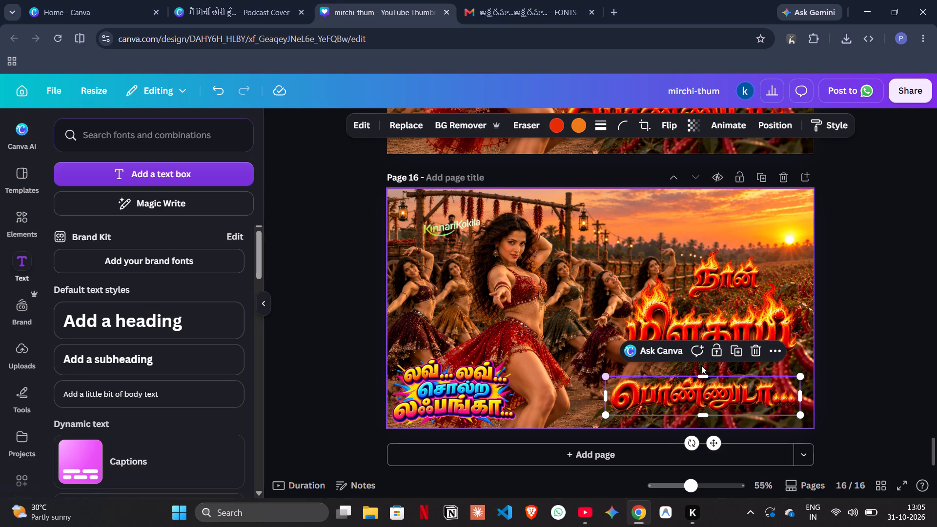
pyautogui.click(858, 374)
pyautogui.moveTo(766, 385); pyautogui.dragTo(780, 364)
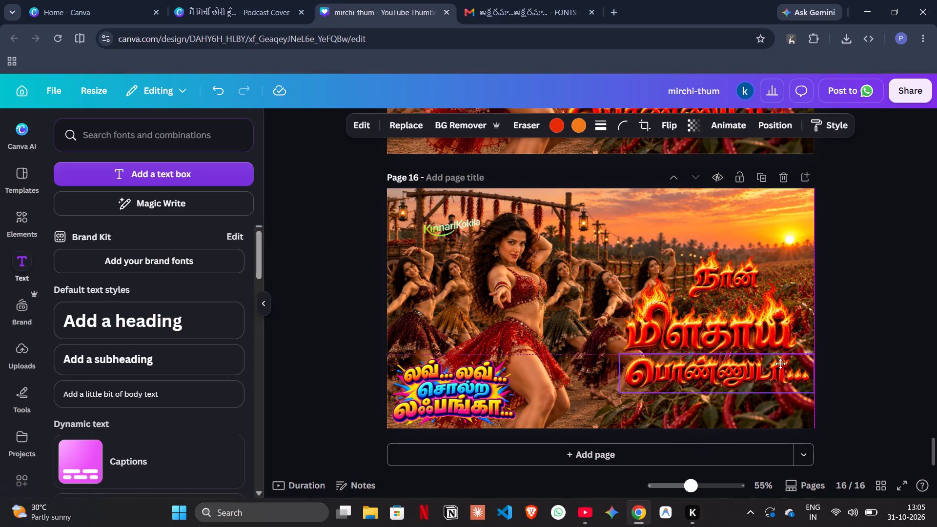
pyautogui.moveTo(780, 364); pyautogui.dragTo(778, 369)
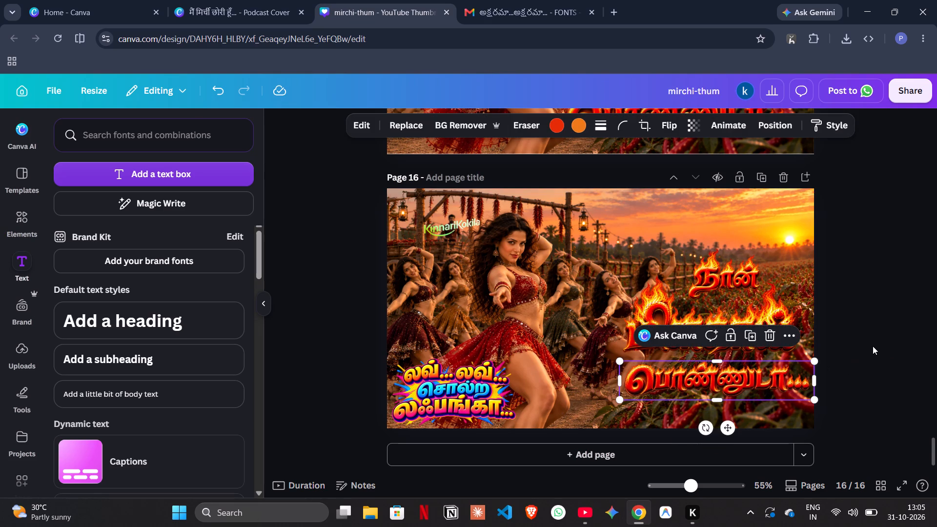
pyautogui.click(873, 346)
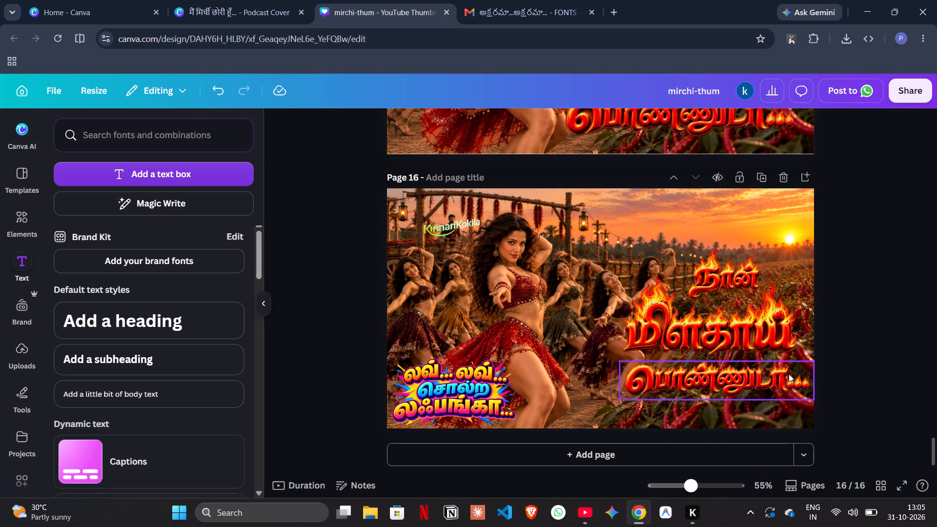
pyautogui.moveTo(789, 374); pyautogui.dragTo(779, 374)
pyautogui.click(922, 355)
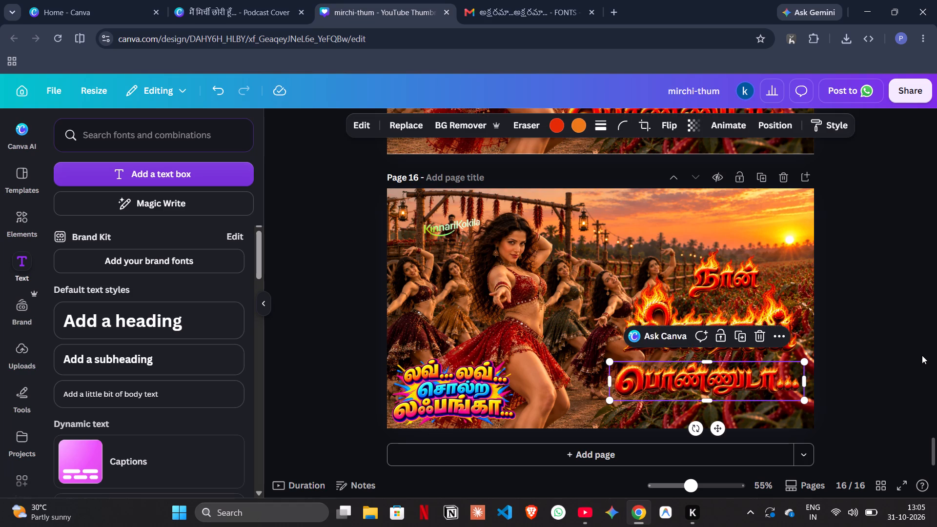
# Shift the title word மிளகாய் on page 16 slightly to the left, keeping it between நான் and பொண்ணுடா...
pyautogui.moveTo(789, 340); pyautogui.dragTo(781, 340)
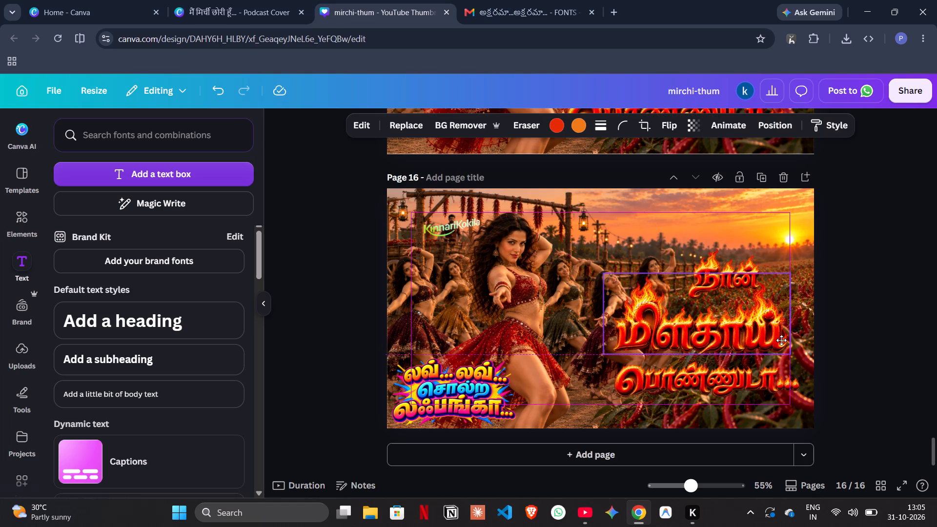
pyautogui.moveTo(781, 340); pyautogui.dragTo(780, 344)
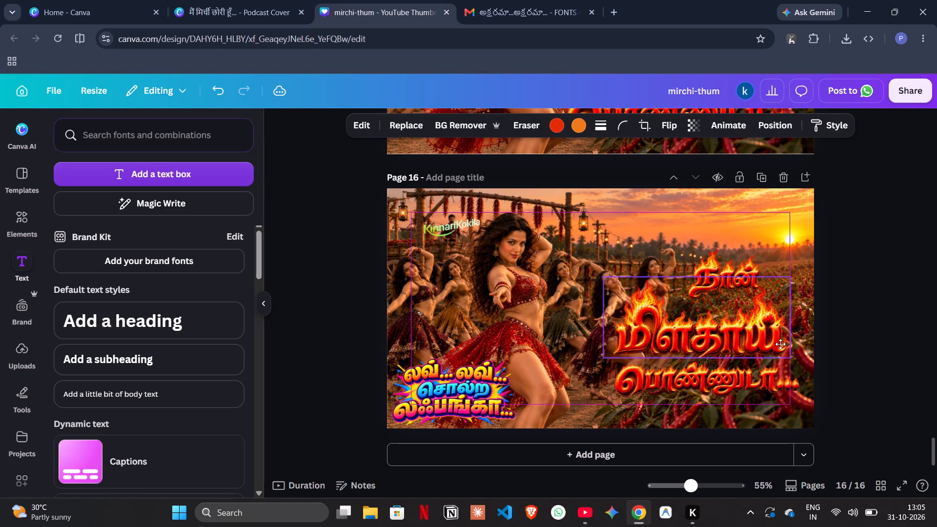
pyautogui.moveTo(780, 344); pyautogui.dragTo(780, 342)
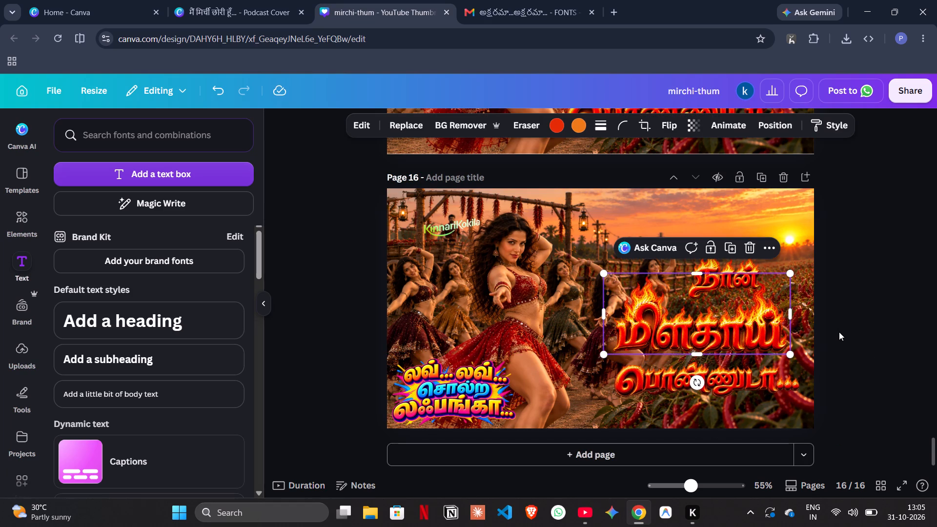
pyautogui.click(846, 330)
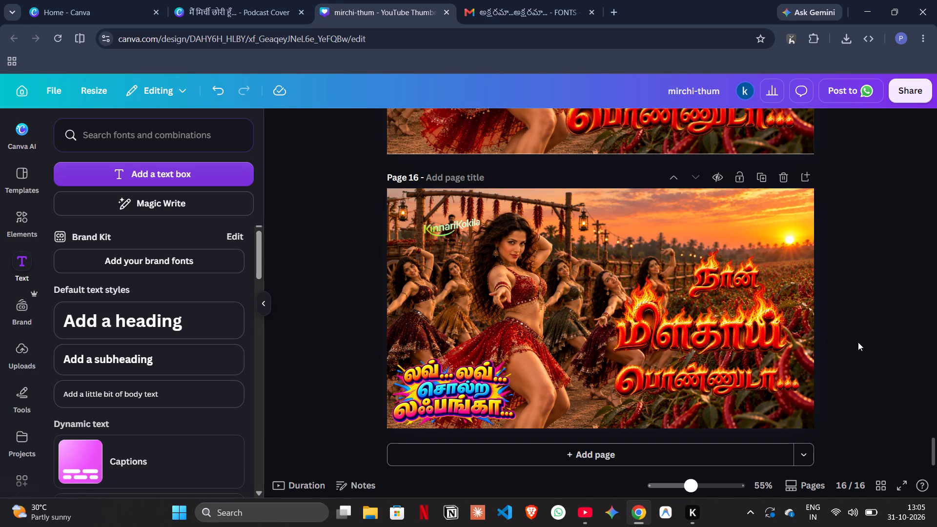
# Centre the title word நான் above மிளகாய் on page 16, set close to its flames.
pyautogui.moveTo(731, 258); pyautogui.dragTo(715, 261)
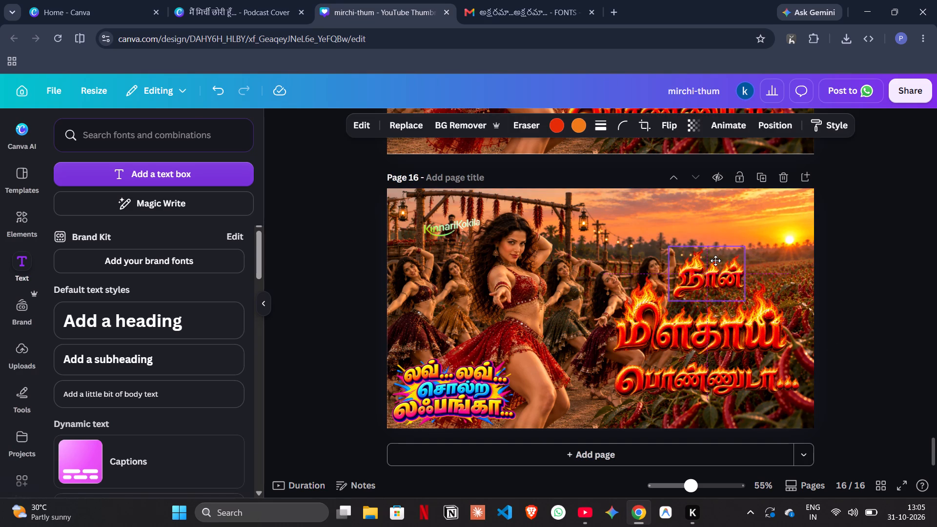
pyautogui.moveTo(715, 261); pyautogui.dragTo(717, 263)
pyautogui.click(811, 288)
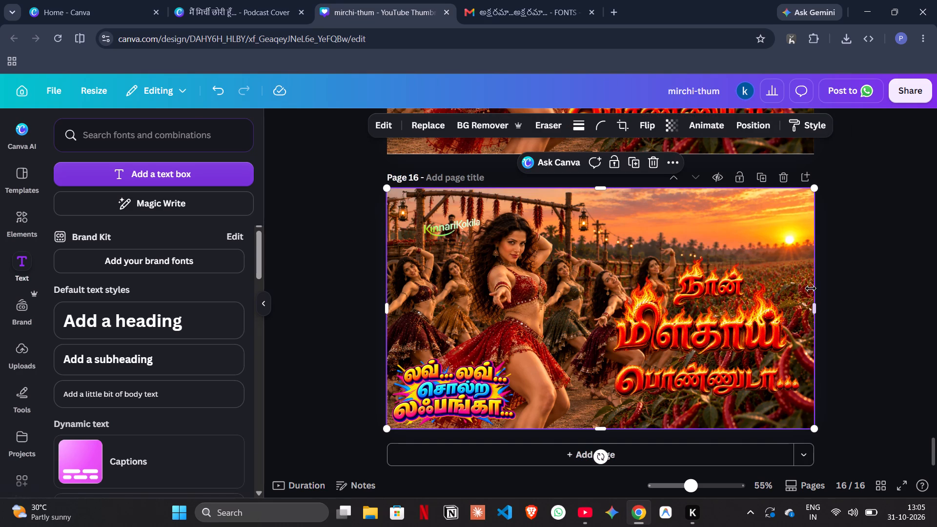
pyautogui.click(742, 280)
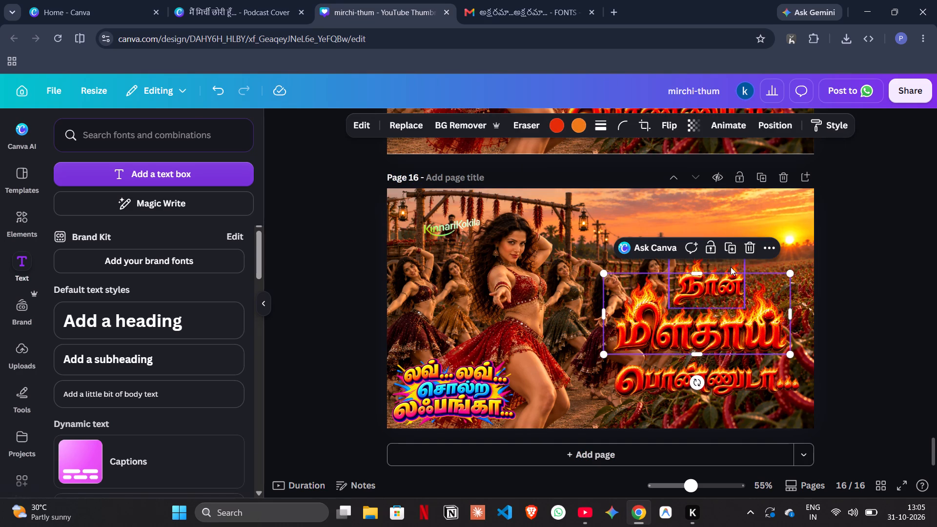
pyautogui.click(731, 267)
pyautogui.press('Up')
pyautogui.press('Up')
pyautogui.press('Up')
pyautogui.press('Up')
pyautogui.press('Up')
pyautogui.press('Up')
pyautogui.press('Up')
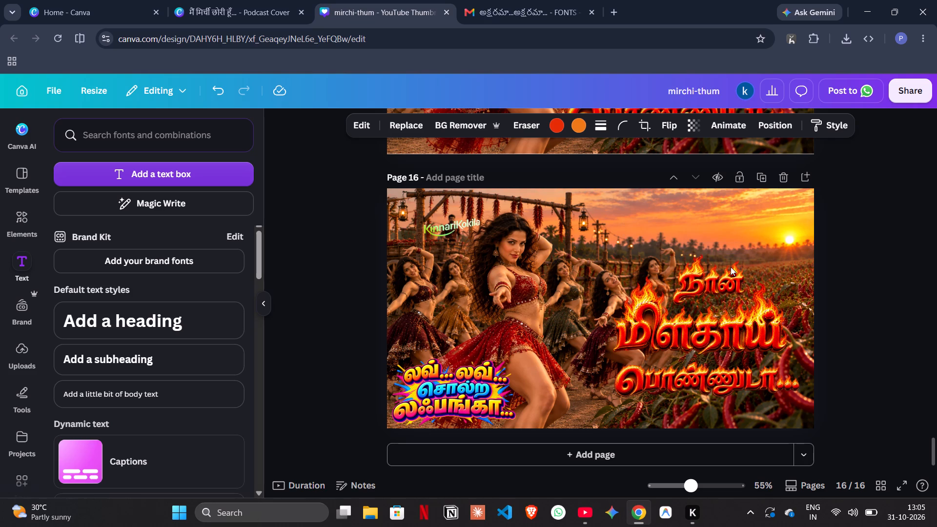
pyautogui.click(856, 340)
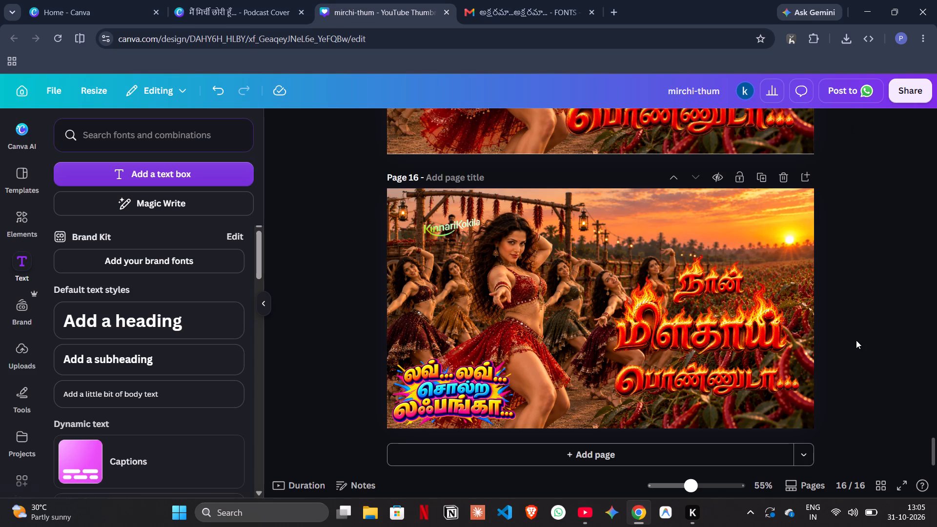
# Move the KinnariKokila logo on page 16 closer to the canvas's upper-left corner and enlarge it very slightly.
pyautogui.moveTo(447, 214); pyautogui.dragTo(421, 204)
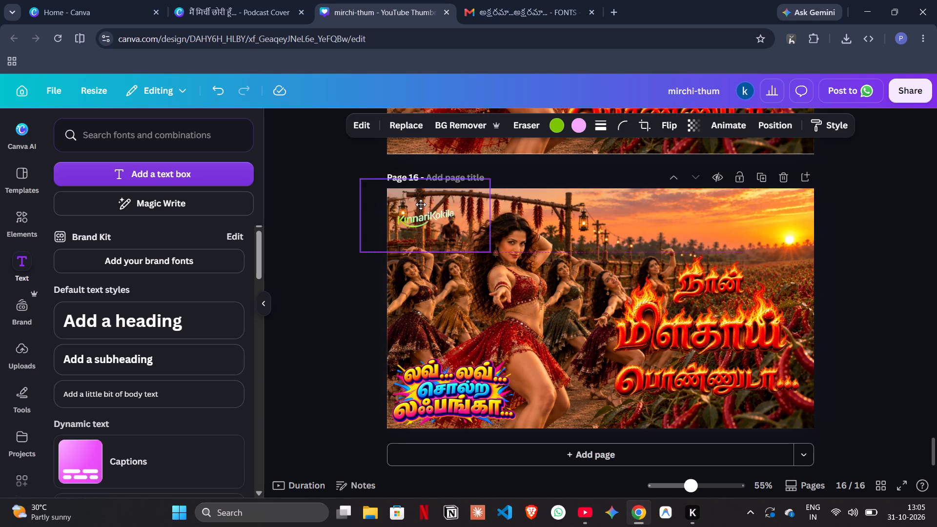
pyautogui.moveTo(421, 204); pyautogui.dragTo(421, 196)
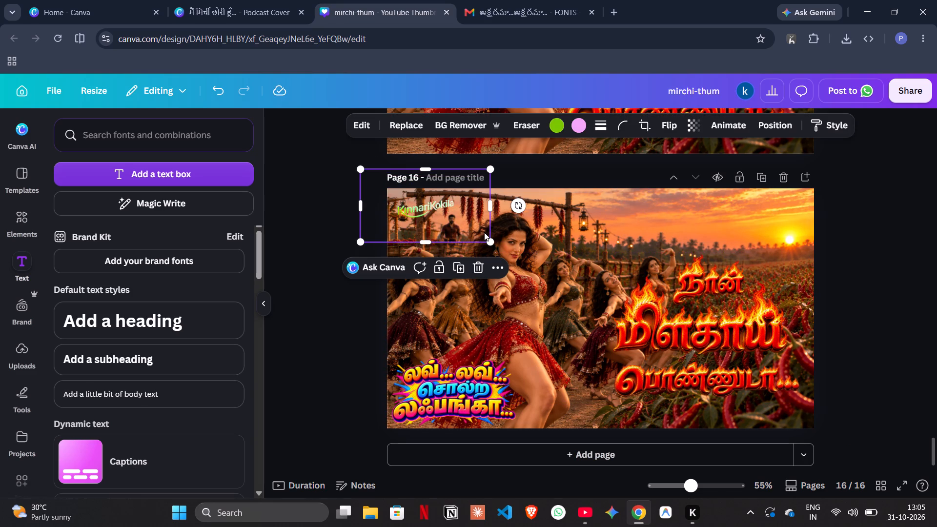
pyautogui.click(492, 243)
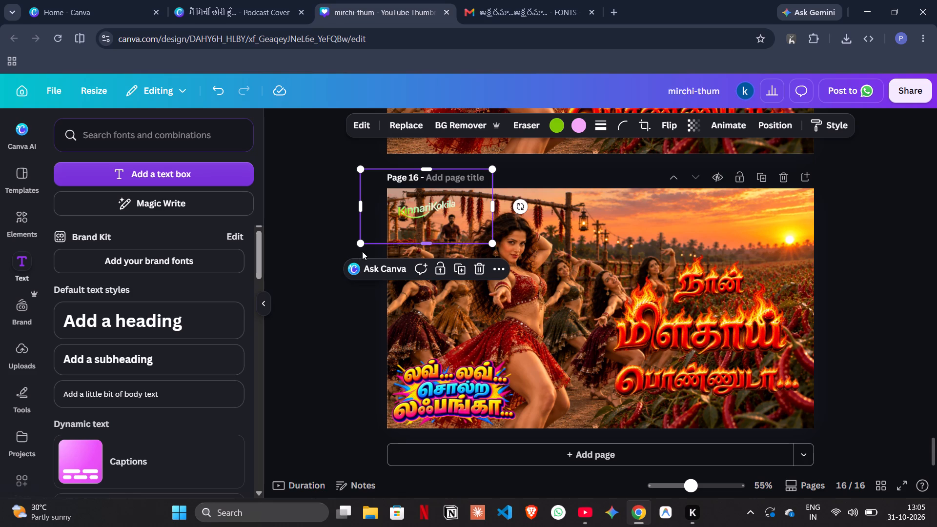
pyautogui.click(303, 333)
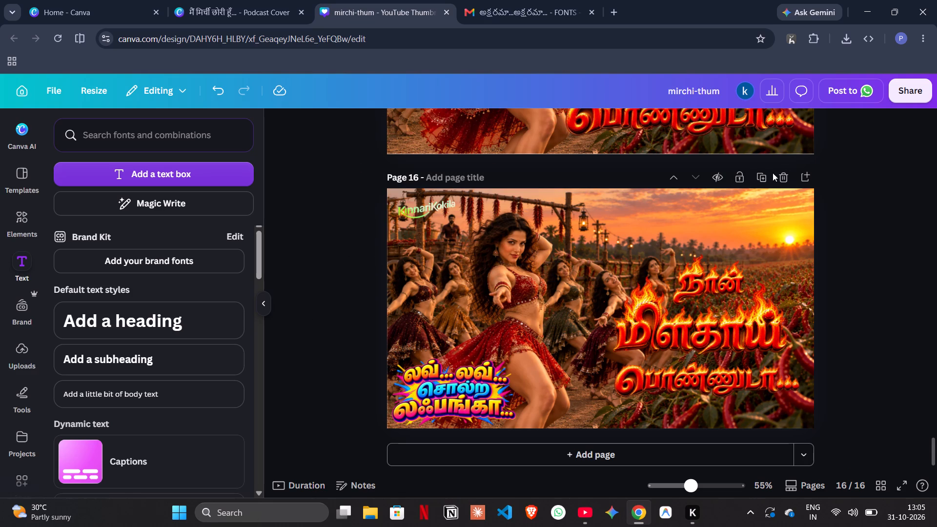
# Duplicate page 16 for another Tamil layout.
pyautogui.click(768, 179)
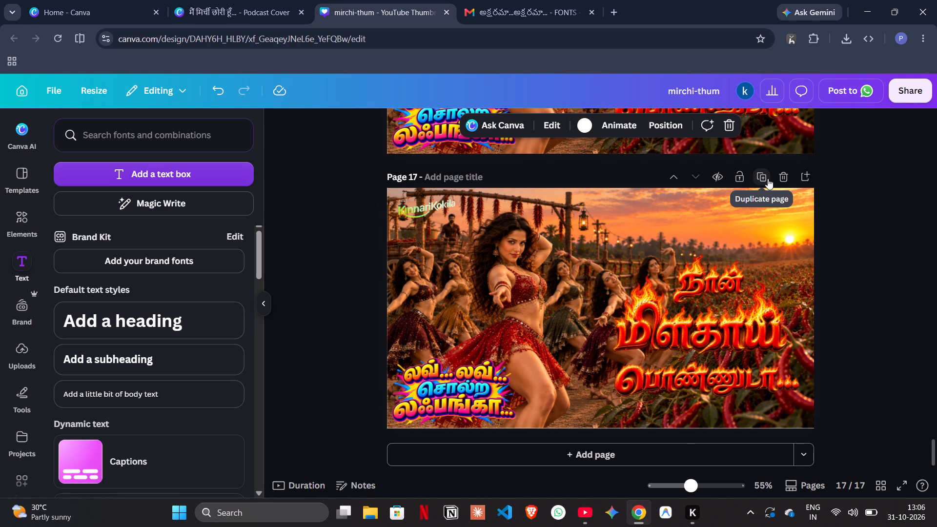
# Move the லவ்...லவ்... tagline on page 17 from the lower-left corner to the canvas's upper edge, right of the lead dancer.
pyautogui.moveTo(471, 396); pyautogui.dragTo(535, 280)
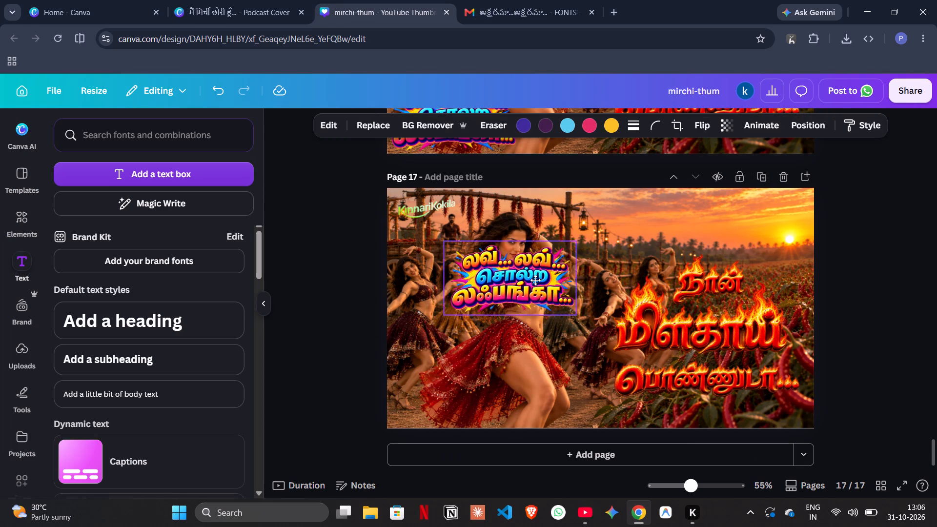
pyautogui.moveTo(535, 280); pyautogui.dragTo(669, 232)
pyautogui.click(825, 300)
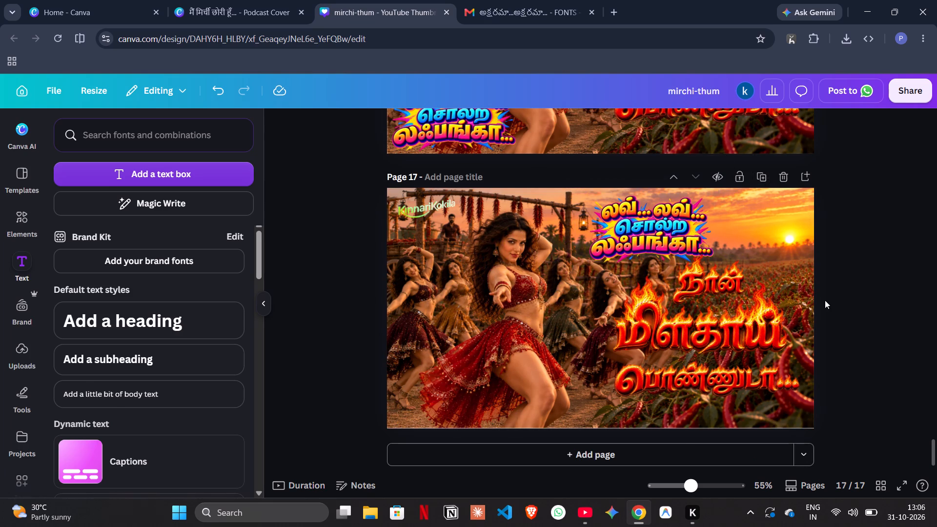
# Spread the page 17 title lower across the canvas: நான் over the dancer's skirt, மிளகாய் beside it and பொண்ணுடா... beneath.
pyautogui.click(692, 270)
pyautogui.click(693, 279)
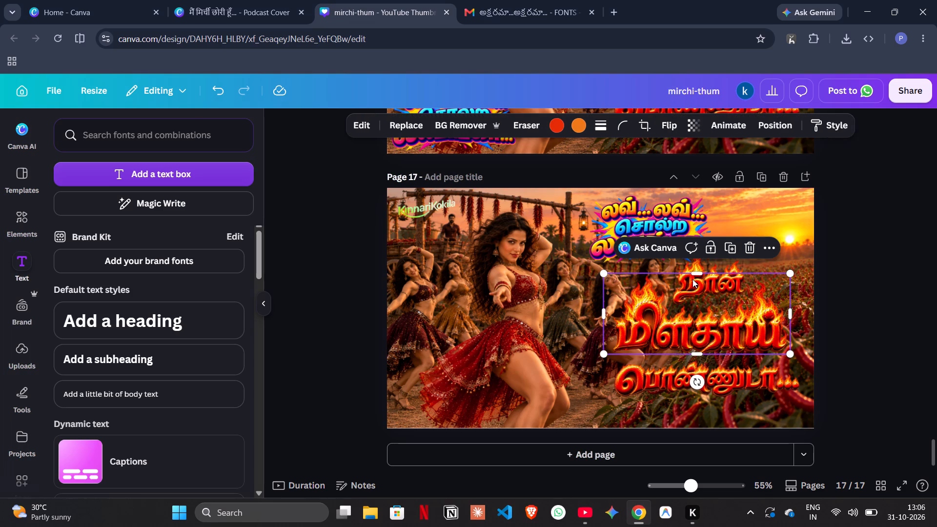
pyautogui.click(695, 270)
pyautogui.click(853, 268)
pyautogui.moveTo(716, 263); pyautogui.dragTo(487, 326)
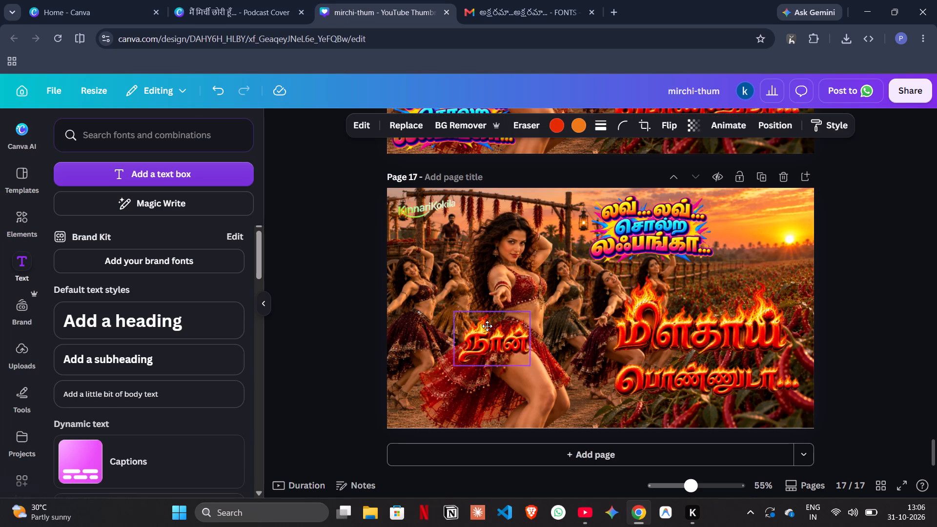
pyautogui.moveTo(487, 326); pyautogui.dragTo(457, 343)
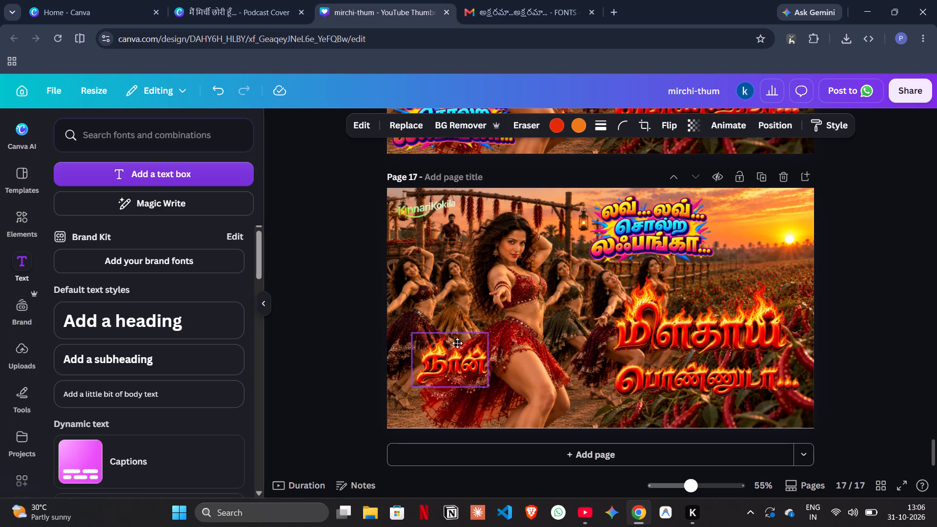
pyautogui.moveTo(457, 343); pyautogui.dragTo(455, 334)
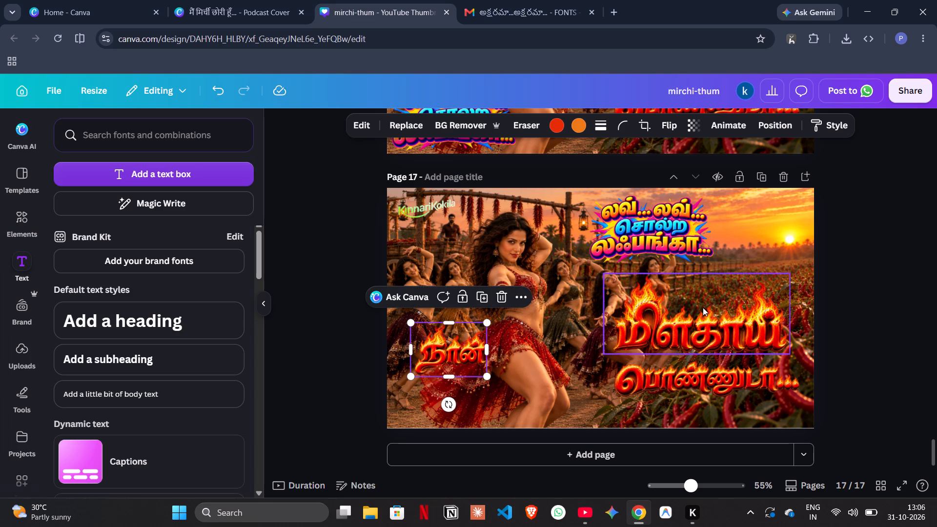
pyautogui.moveTo(703, 309); pyautogui.dragTo(596, 334)
pyautogui.moveTo(733, 378); pyautogui.dragTo(723, 403)
pyautogui.click(911, 382)
pyautogui.scroll(-1, 911, 382)
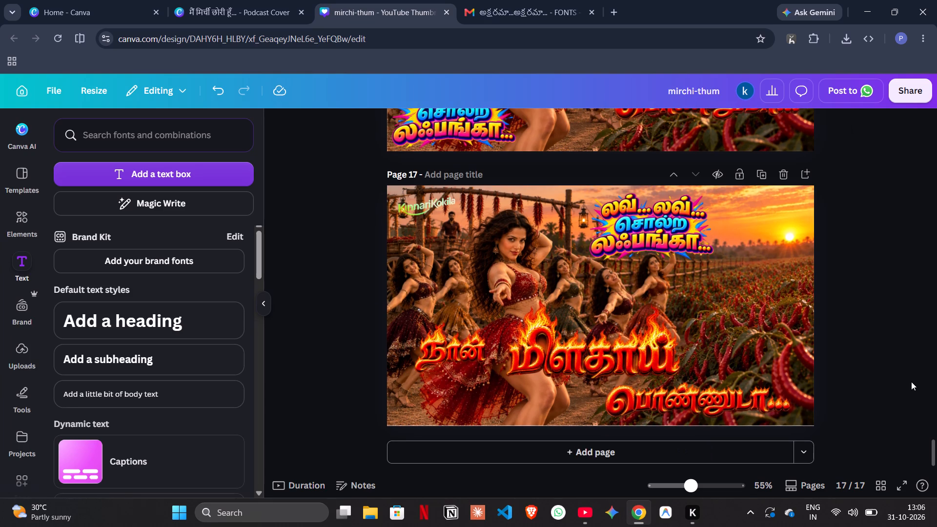
# Raise நான் on page 17 and shift both it and மிளகாய் to the right, clearing மிளகாய் off the lead dancer.
pyautogui.moveTo(462, 351); pyautogui.dragTo(460, 335)
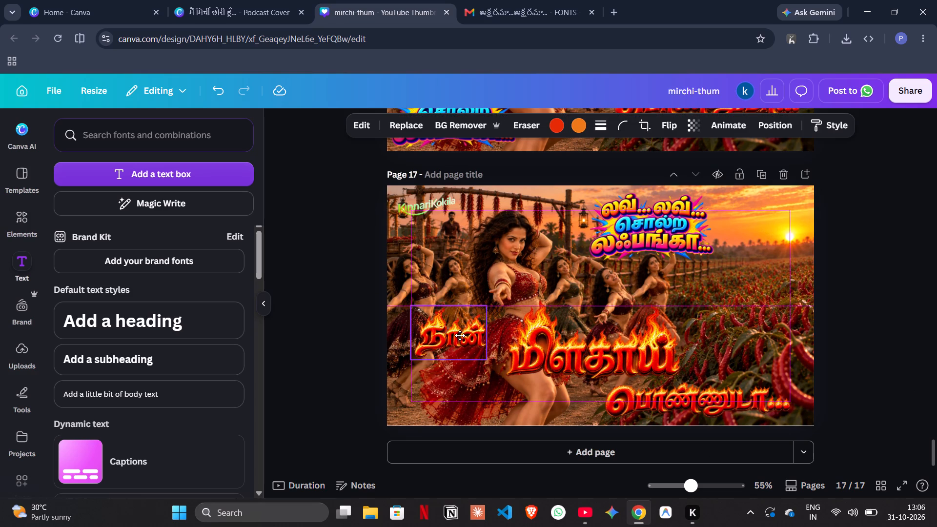
pyautogui.moveTo(460, 335); pyautogui.dragTo(490, 331)
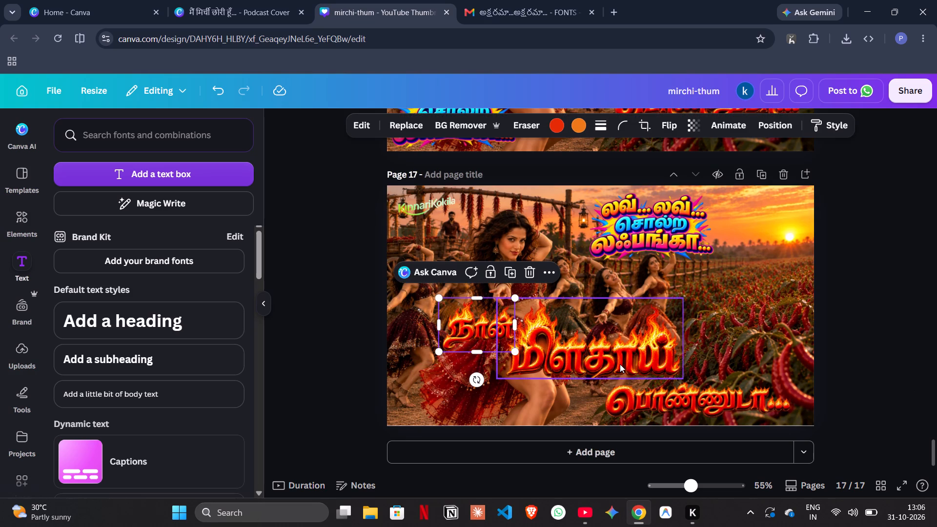
pyautogui.moveTo(620, 364); pyautogui.dragTo(658, 361)
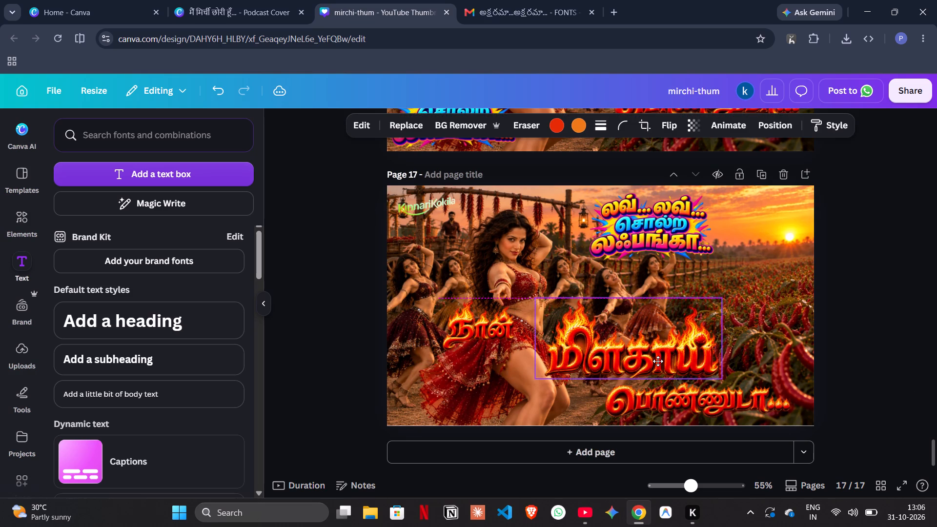
pyautogui.moveTo(658, 361); pyautogui.dragTo(653, 361)
pyautogui.click(854, 385)
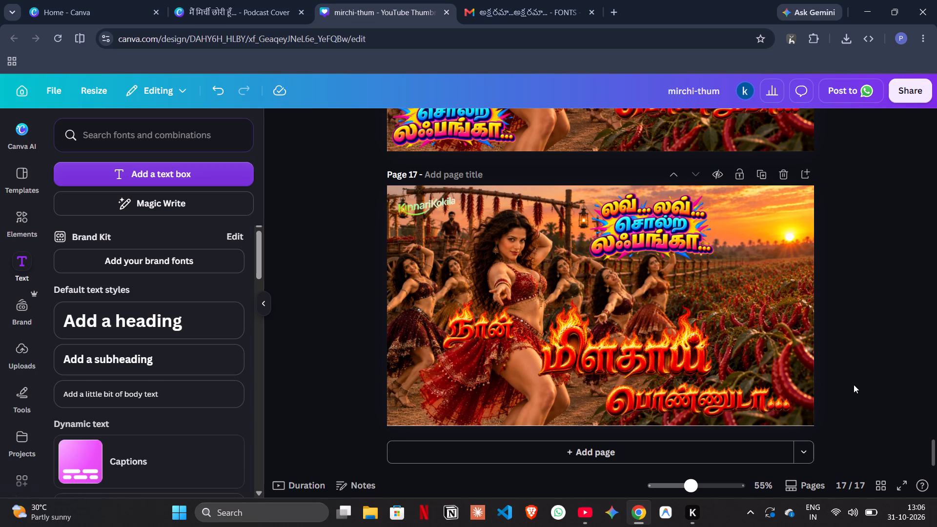
# Try நான் above மிளகாய் on page 17, ending with it on the same line just before மிளகாய் with a narrow gap.
pyautogui.moveTo(460, 329); pyautogui.dragTo(612, 301)
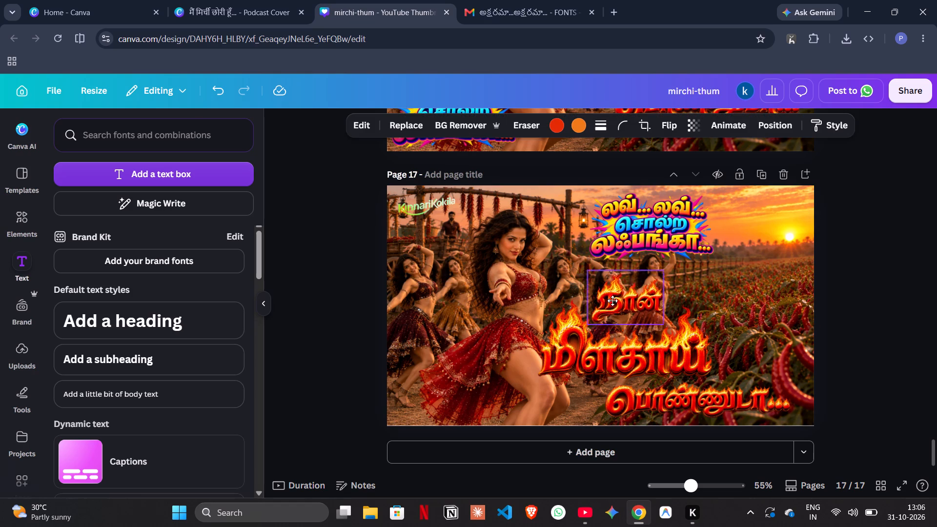
pyautogui.moveTo(612, 301); pyautogui.dragTo(682, 301)
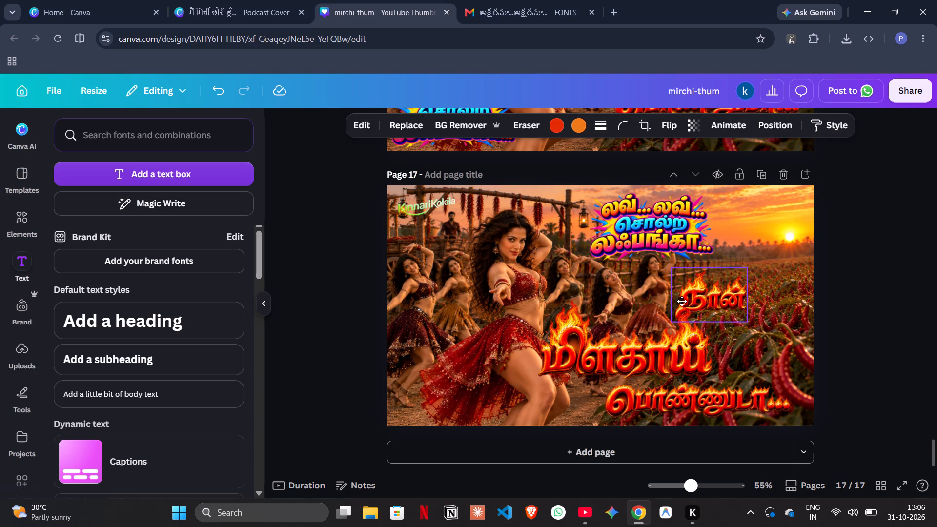
pyautogui.moveTo(682, 301); pyautogui.dragTo(465, 351)
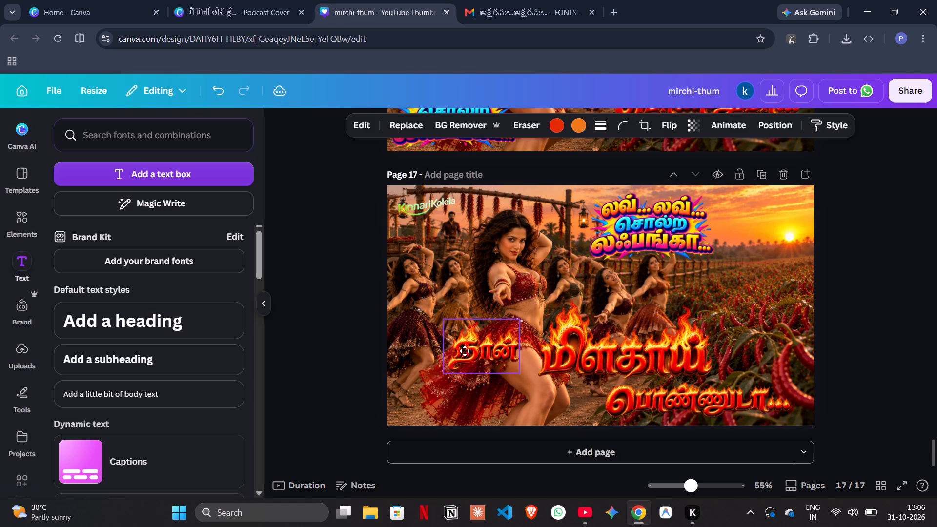
pyautogui.moveTo(465, 351); pyautogui.dragTo(468, 358)
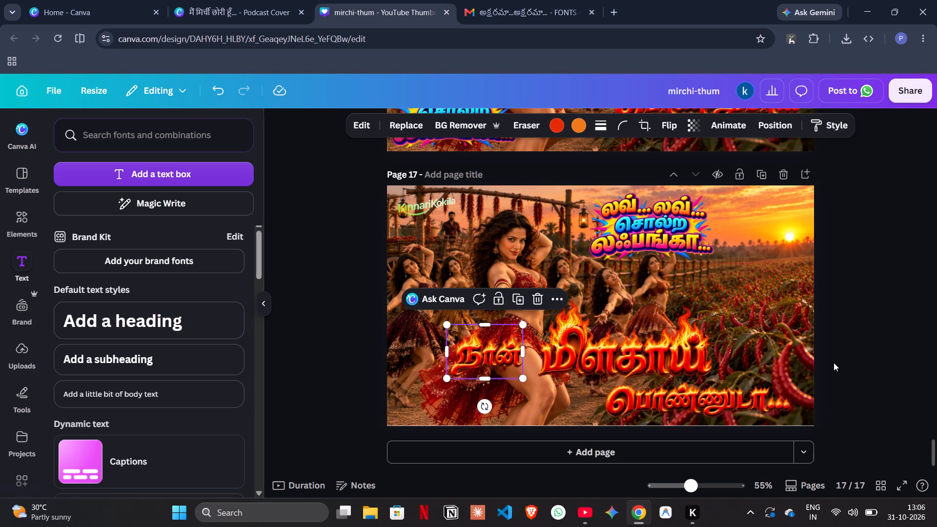
pyautogui.press('Right')
pyautogui.press('Right')
pyautogui.press('Right')
pyautogui.press('Right')
pyautogui.press('Right')
pyautogui.press('Right')
pyautogui.press('Right')
pyautogui.press('Right')
pyautogui.press('Right')
pyautogui.press('Right')
pyautogui.press('Right')
pyautogui.press('Right')
pyautogui.press('Right')
pyautogui.press('Right')
pyautogui.press('Right')
pyautogui.press('Right')
pyautogui.press('Right')
pyautogui.press('Right')
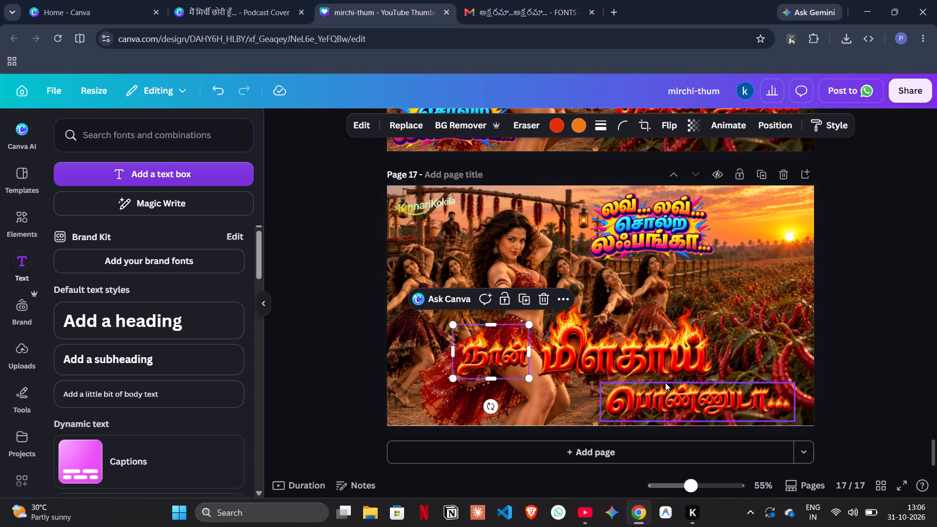
# Raise நான் and மிளகாய் on page 17 slightly together.
pyautogui.click(354, 353)
pyautogui.moveTo(354, 353); pyautogui.dragTo(678, 350)
pyautogui.moveTo(678, 350); pyautogui.dragTo(679, 341)
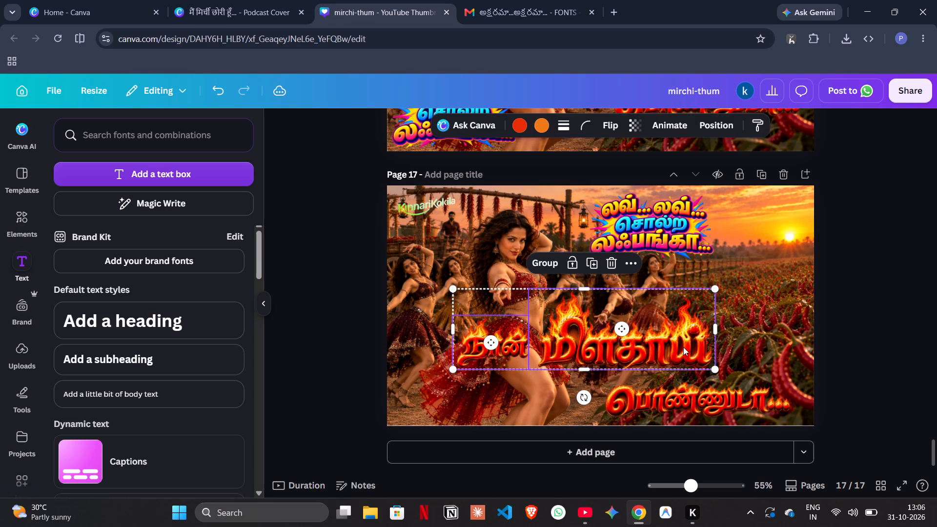
# Move பொண்ணுடா... on page 17 up and slightly right so it sits directly beneath மிளகாய்.
pyautogui.moveTo(715, 397); pyautogui.dragTo(723, 385)
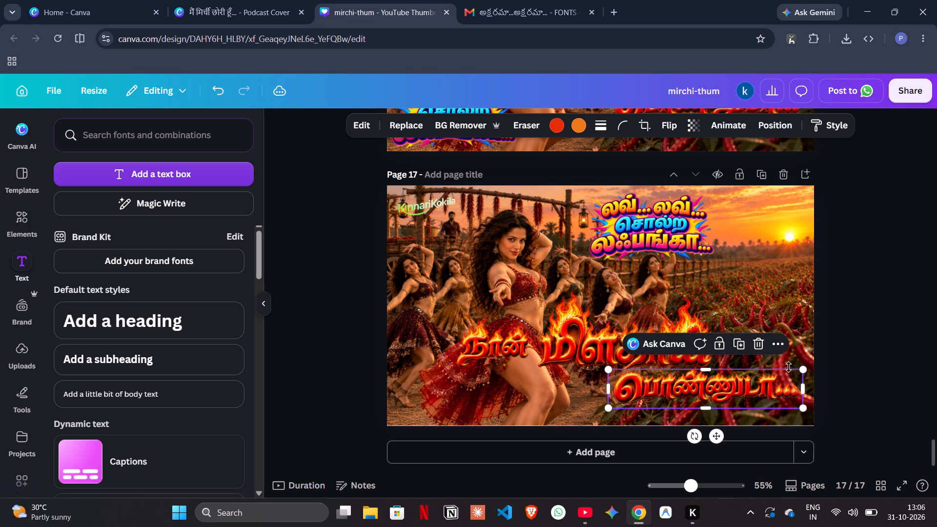
pyautogui.click(834, 367)
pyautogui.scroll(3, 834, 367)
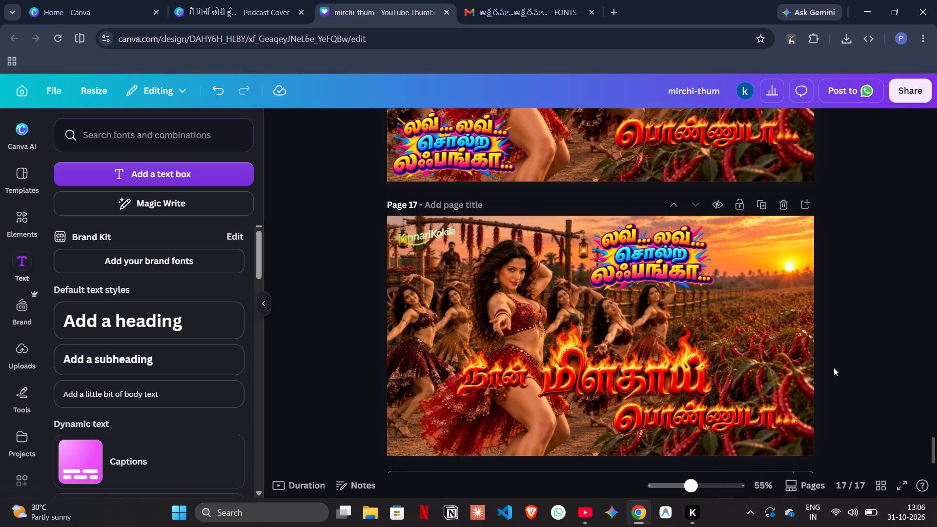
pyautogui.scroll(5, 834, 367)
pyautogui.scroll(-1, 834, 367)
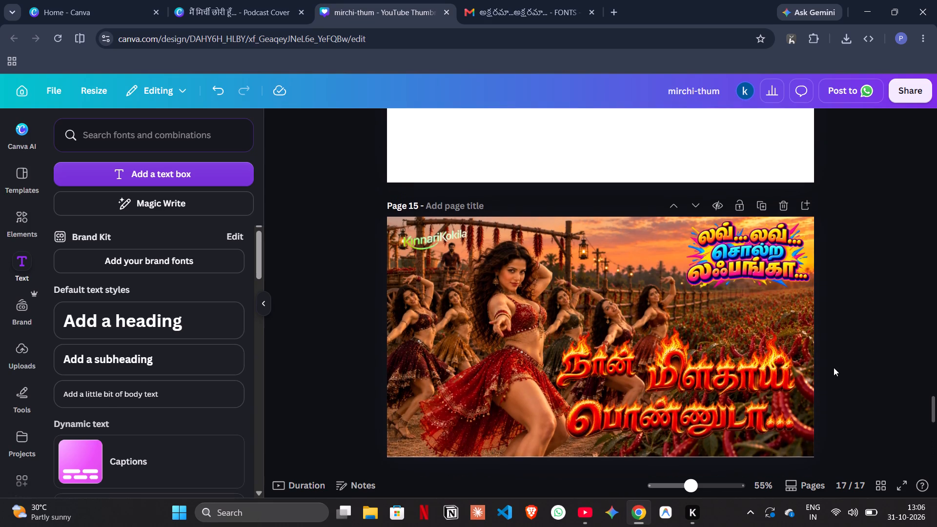
# Move the லவ்... லவ் சொல்ற லஃபங்கா... tagline graphic on page 17 into the thumbnail's upper right corner.
pyautogui.scroll(-1, 834, 367)
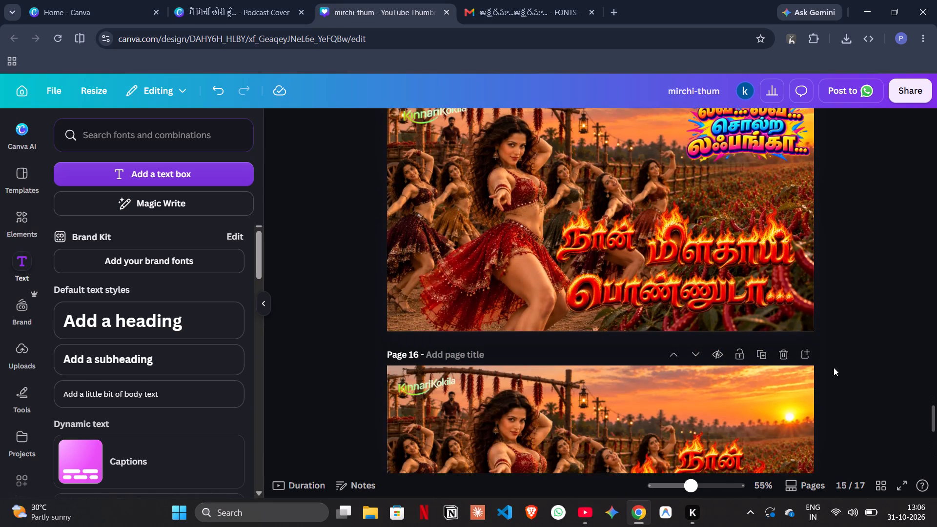
pyautogui.scroll(-5, 834, 367)
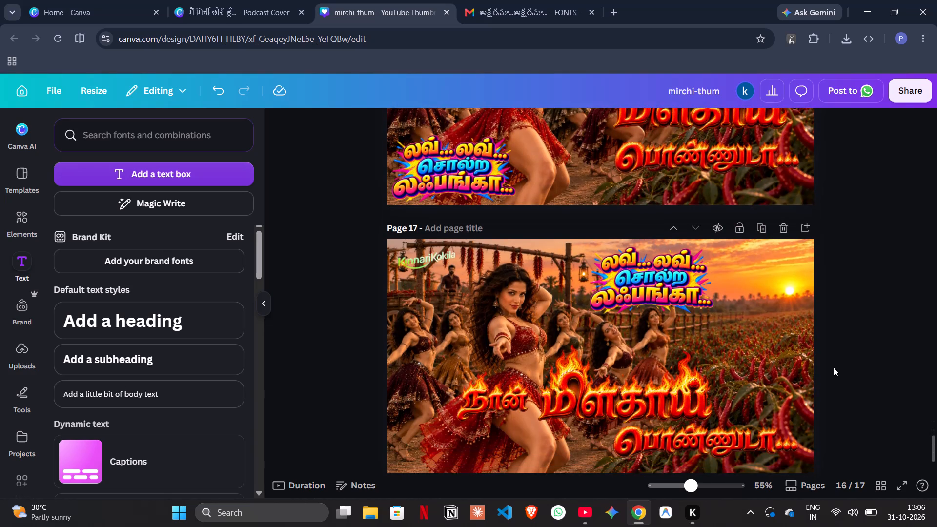
pyautogui.scroll(-3, 834, 367)
pyautogui.moveTo(627, 223); pyautogui.dragTo(478, 202)
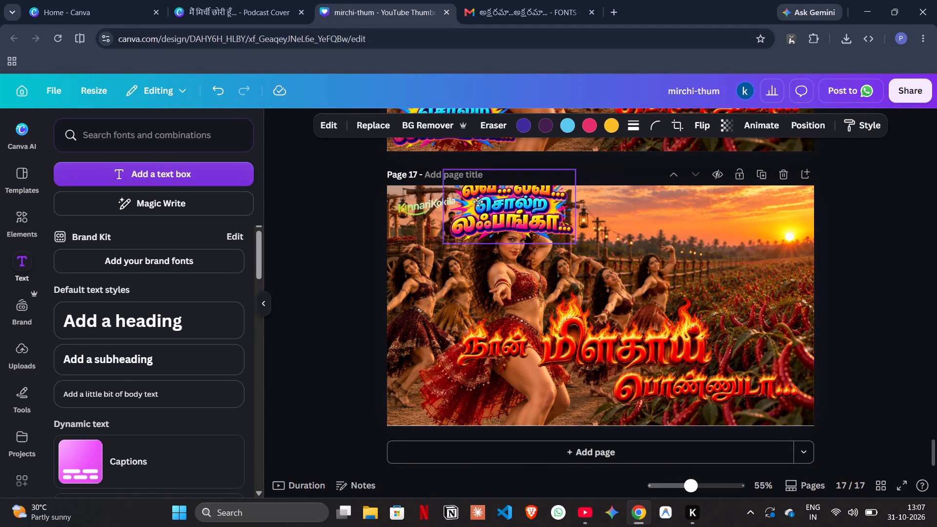
pyautogui.moveTo(478, 202); pyautogui.dragTo(730, 270)
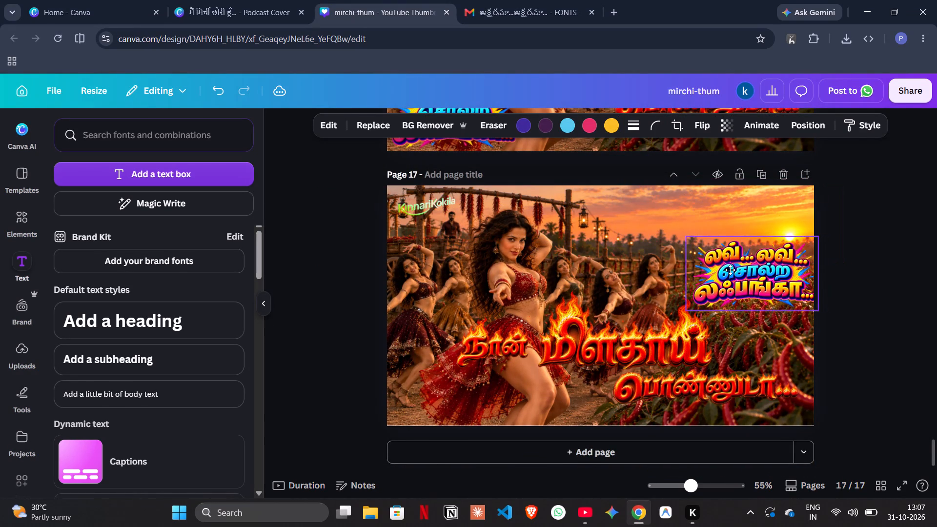
pyautogui.moveTo(730, 270); pyautogui.dragTo(728, 221)
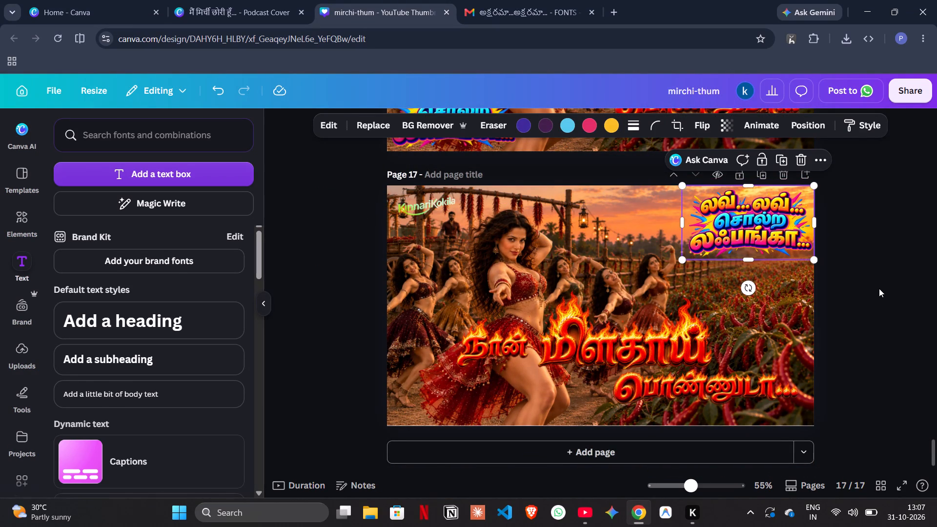
pyautogui.click(879, 288)
# Add a blank page 18 after page 17 and copy the PUNJABI heading from page 14 onto it.
pyautogui.click(676, 446)
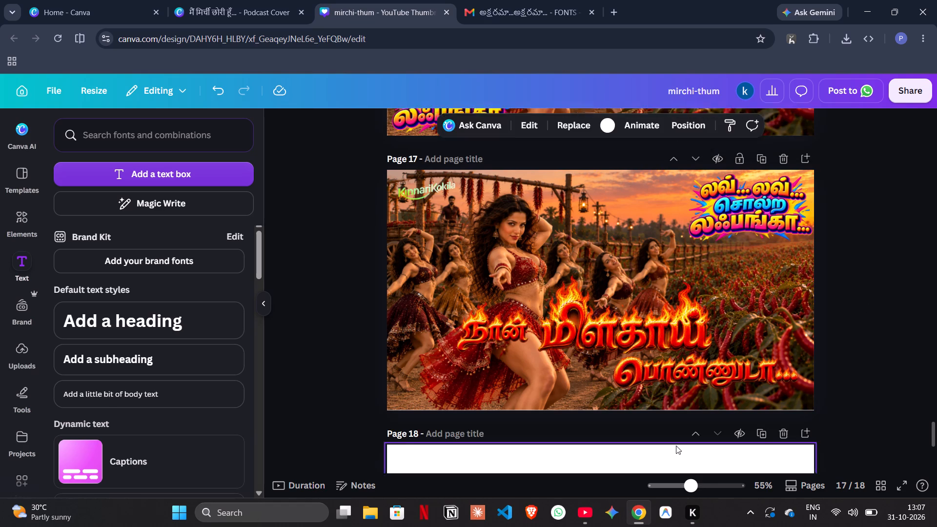
pyautogui.scroll(8, 630, 303)
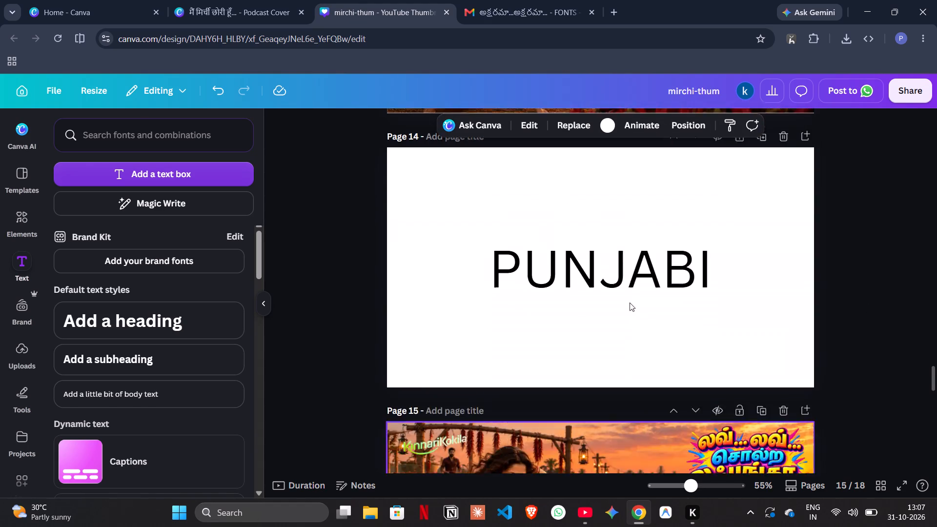
pyautogui.scroll(2, 630, 303)
pyautogui.click(630, 303)
pyautogui.hotkey('ctrl', 'c')
pyautogui.scroll(-1, 630, 303)
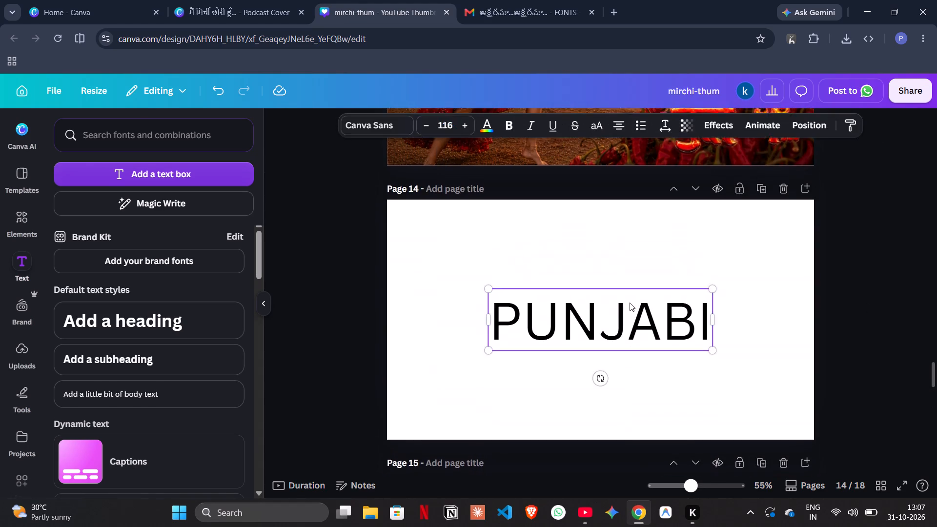
pyautogui.scroll(-9, 630, 303)
pyautogui.hotkey('ctrl', 'v')
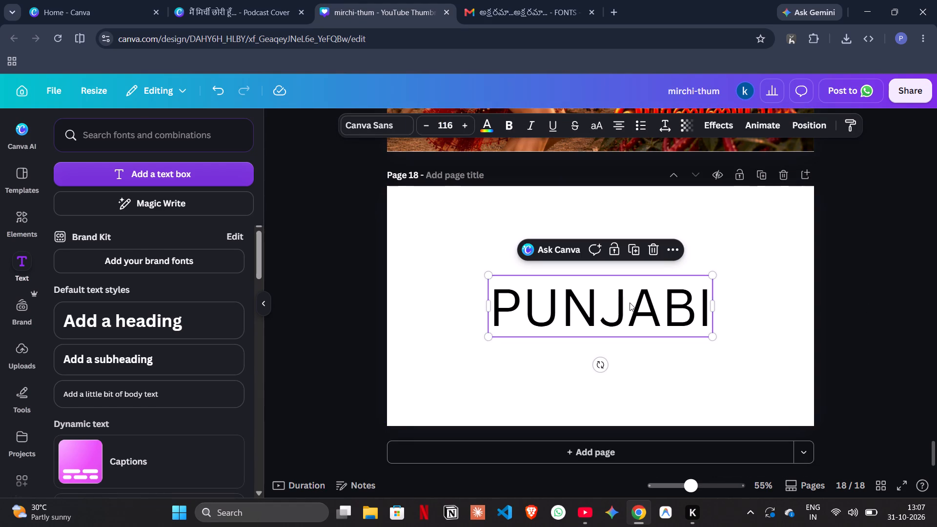
# Replace the PUNJABI heading on page 14 with TAMIL.
pyautogui.scroll(8, 630, 303)
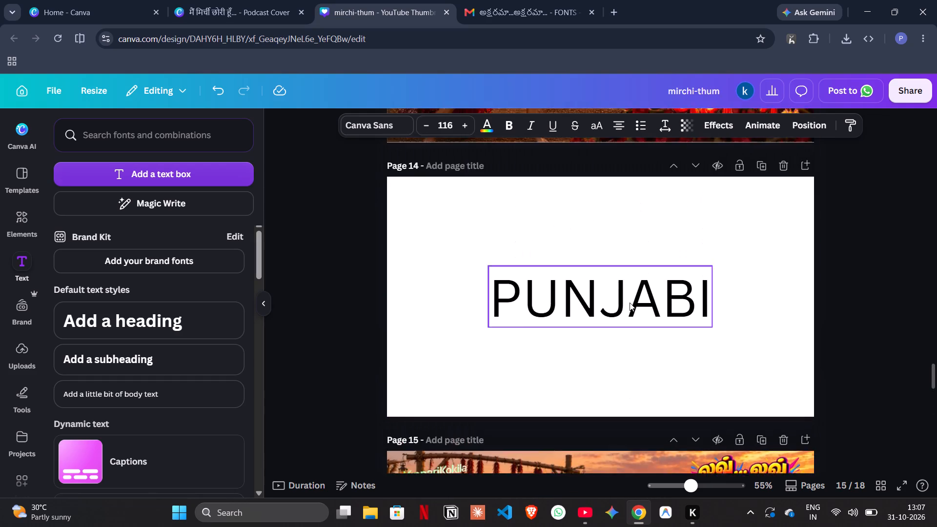
pyautogui.click(630, 303)
pyautogui.click(630, 303)
pyautogui.press('BackSpace')
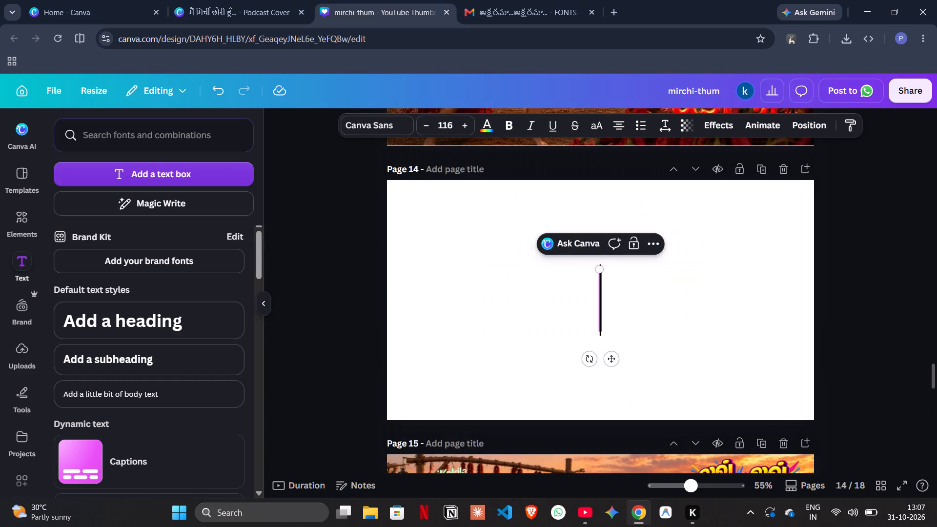
pyautogui.write('TA')
pyautogui.press('space')
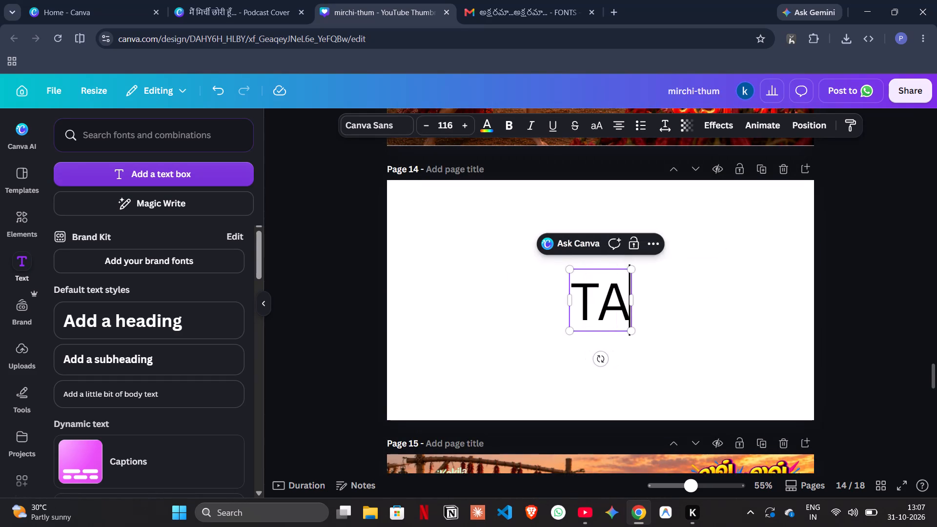
pyautogui.press('BackSpace')
pyautogui.write('MIL')
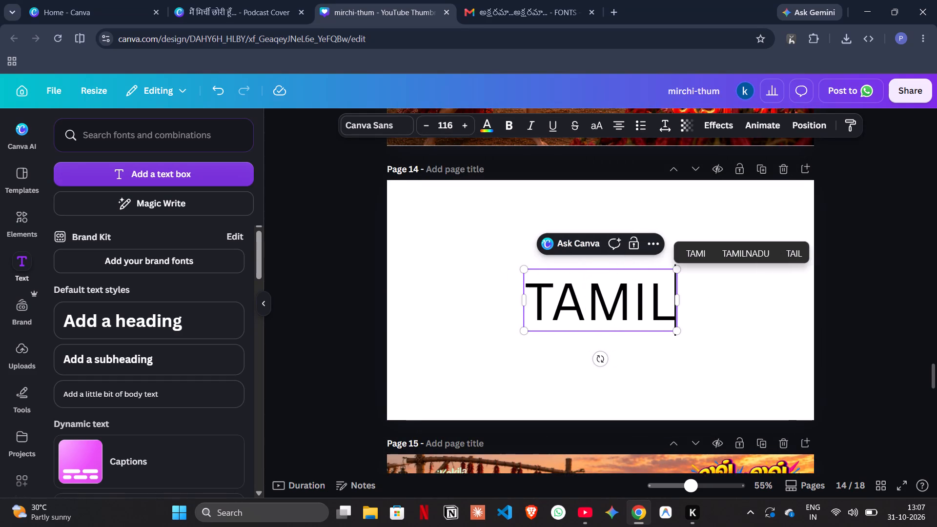
pyautogui.click(461, 322)
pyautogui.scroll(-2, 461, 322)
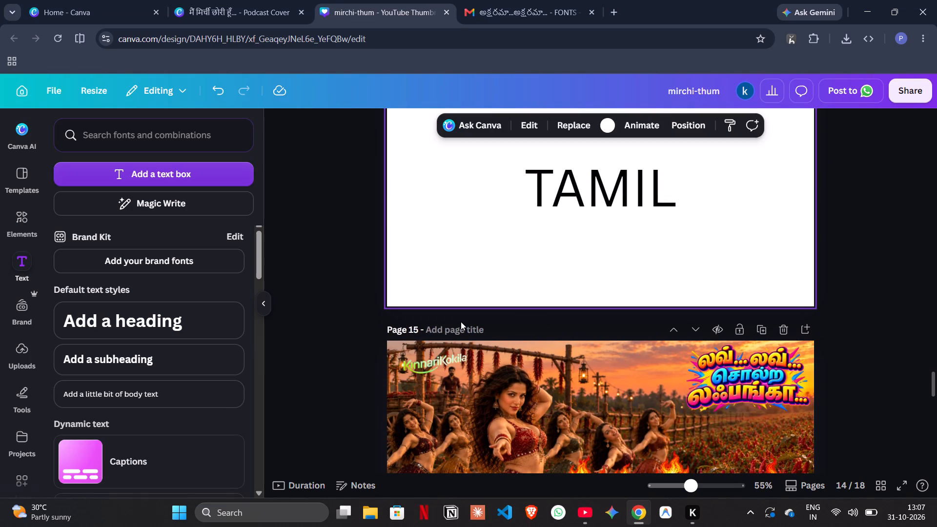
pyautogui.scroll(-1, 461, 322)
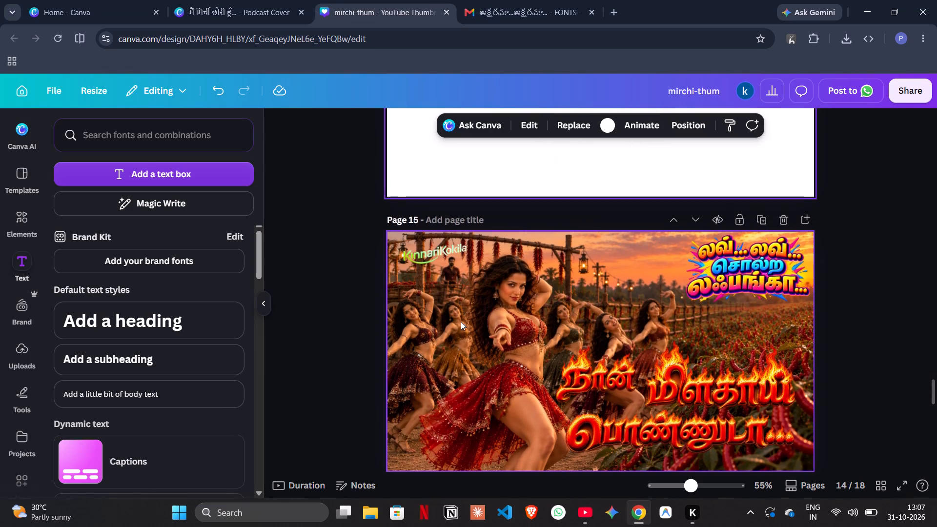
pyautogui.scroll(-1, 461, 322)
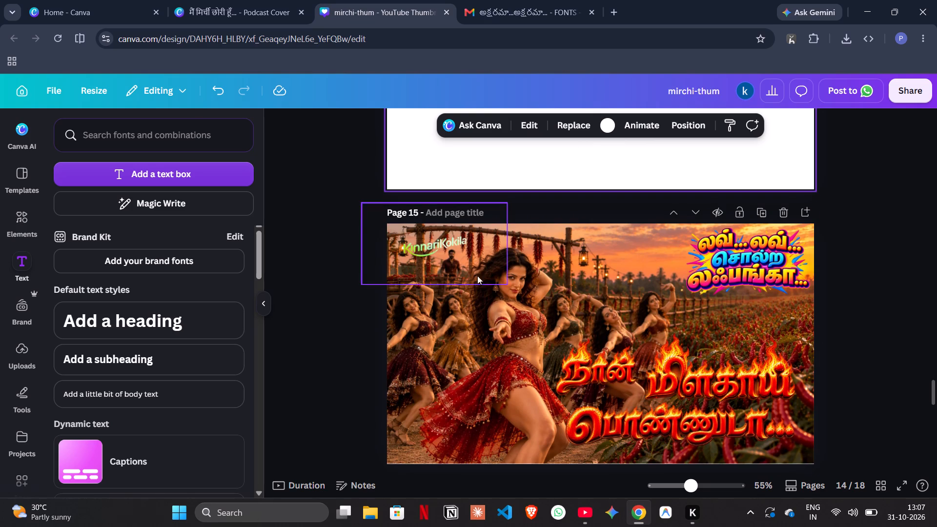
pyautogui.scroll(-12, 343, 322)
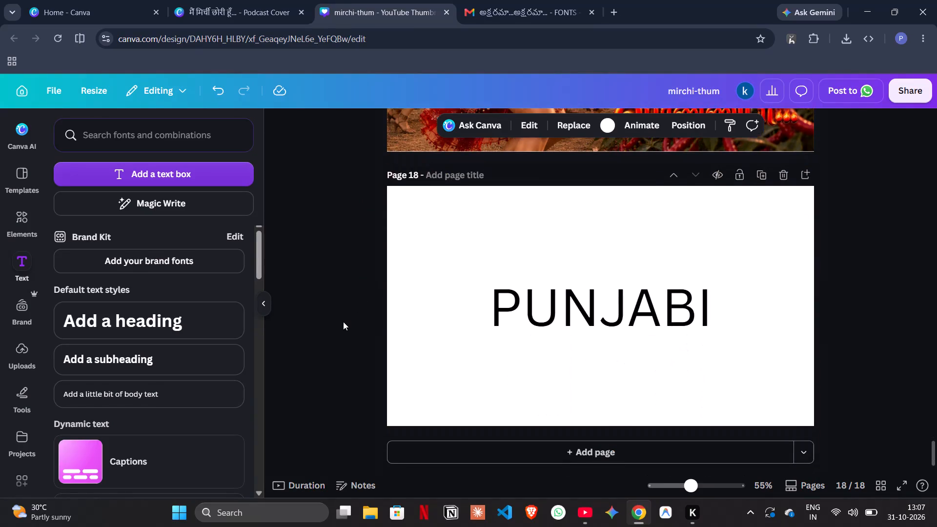
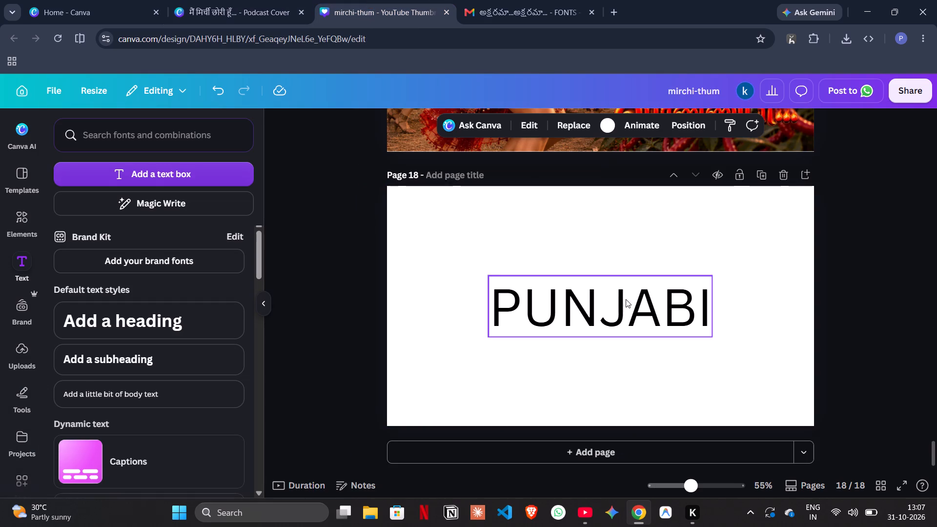
pyautogui.doubleClick(625, 304)
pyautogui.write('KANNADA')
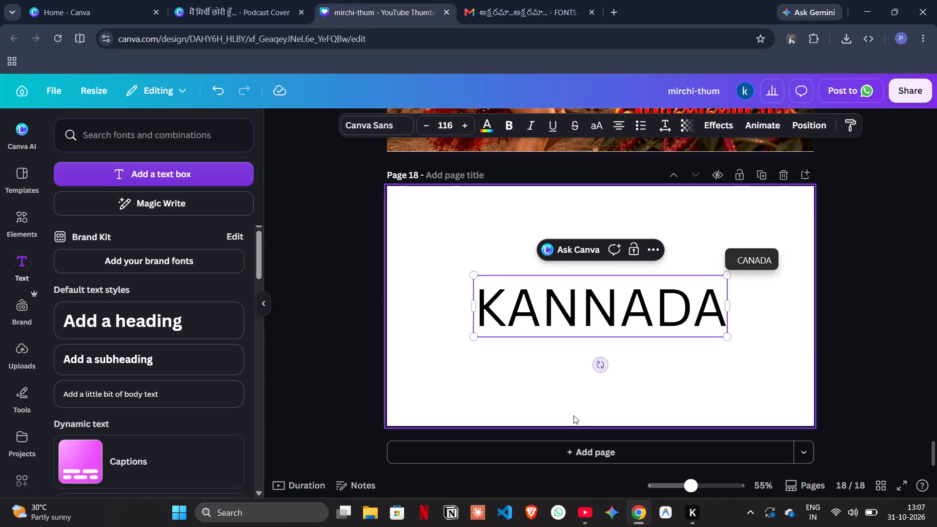
# Add a blank page 19 after the KANNADA page and paste the copied red-dress dancers background image onto it.
pyautogui.click(551, 461)
pyautogui.hotkey('ctrl', 'v')
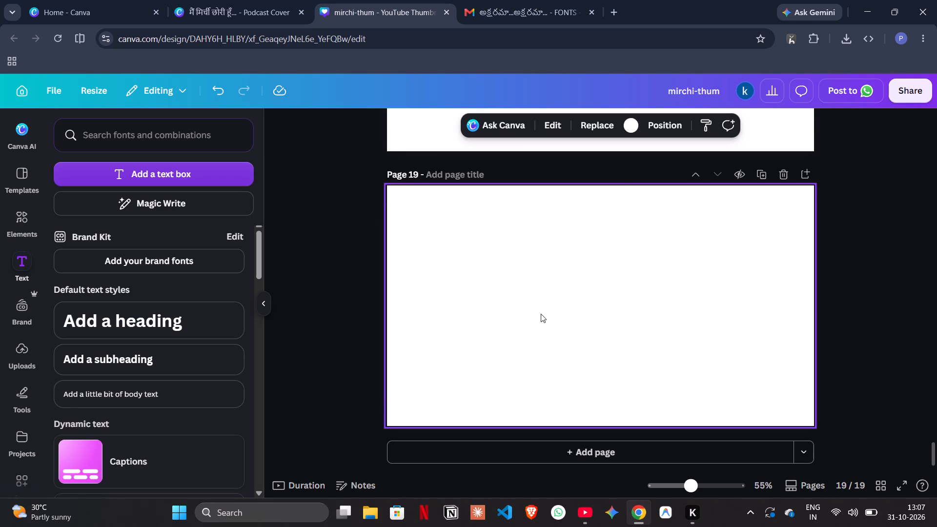
pyautogui.click(578, 303)
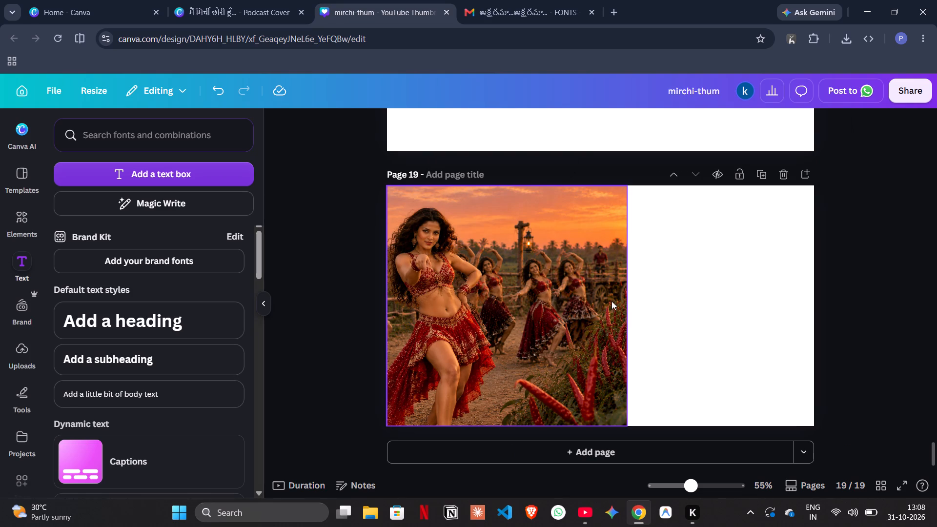
# Reposition and widen the dancers-in-chilli-field image on page 19 until it fills the whole page at 1,280 by 720.
pyautogui.click(592, 298)
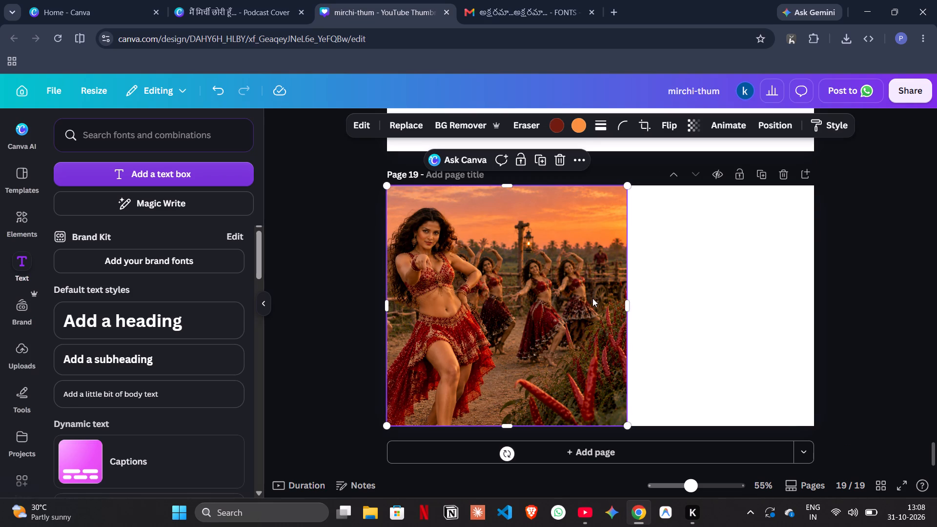
pyautogui.moveTo(631, 303); pyautogui.dragTo(775, 302)
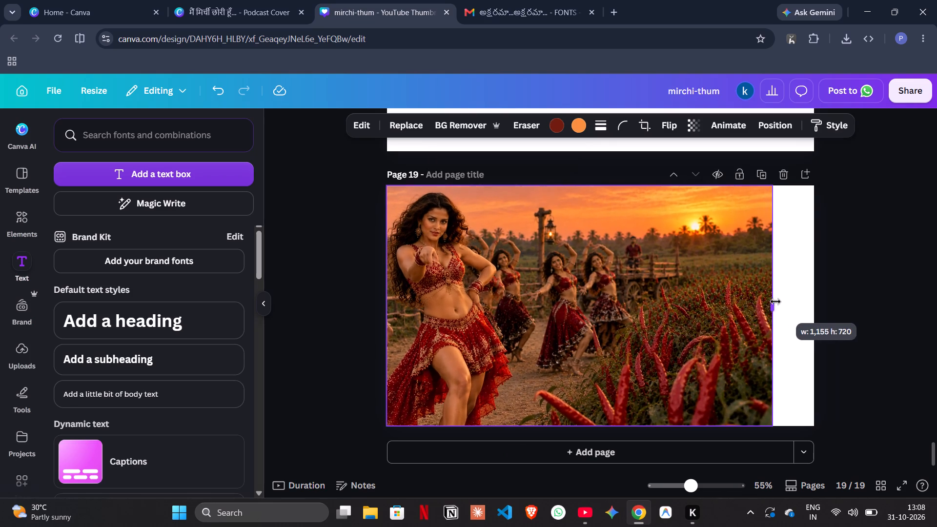
pyautogui.moveTo(775, 302); pyautogui.dragTo(711, 310)
pyautogui.moveTo(595, 293); pyautogui.dragTo(660, 290)
pyautogui.click(447, 307)
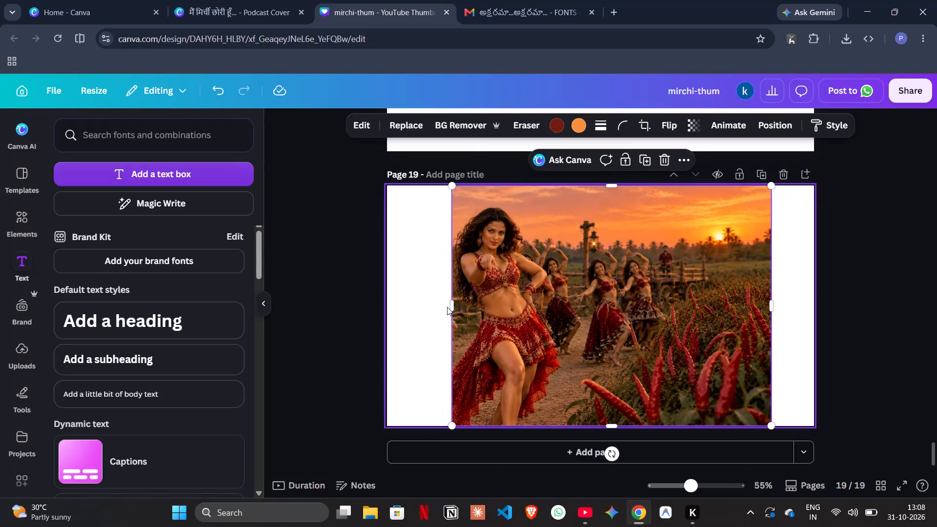
pyautogui.moveTo(550, 306); pyautogui.dragTo(591, 306)
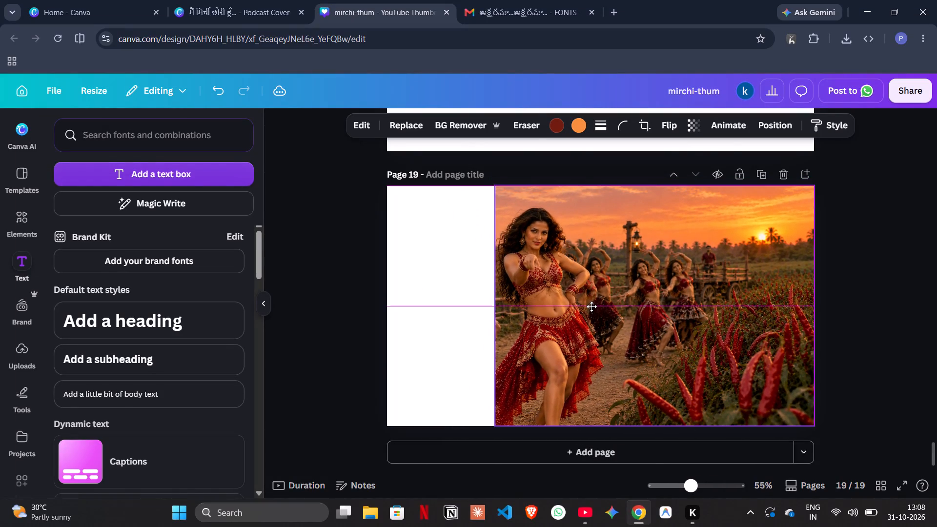
pyautogui.moveTo(491, 311); pyautogui.dragTo(405, 309)
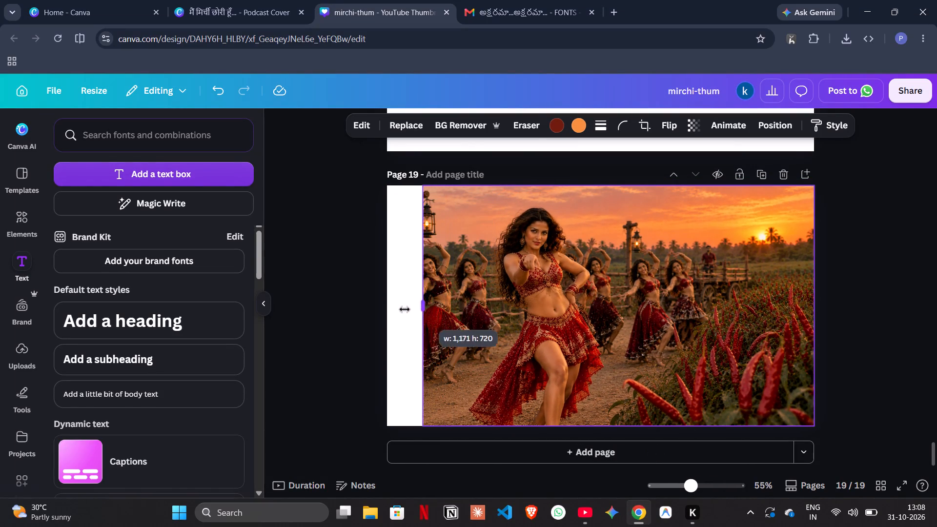
pyautogui.moveTo(405, 309); pyautogui.dragTo(385, 309)
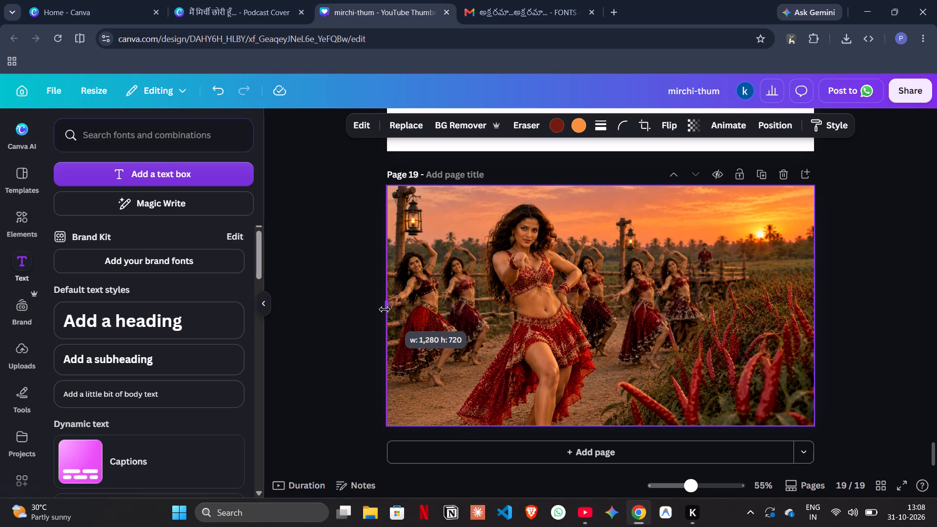
pyautogui.moveTo(385, 309); pyautogui.dragTo(384, 309)
pyautogui.click(350, 314)
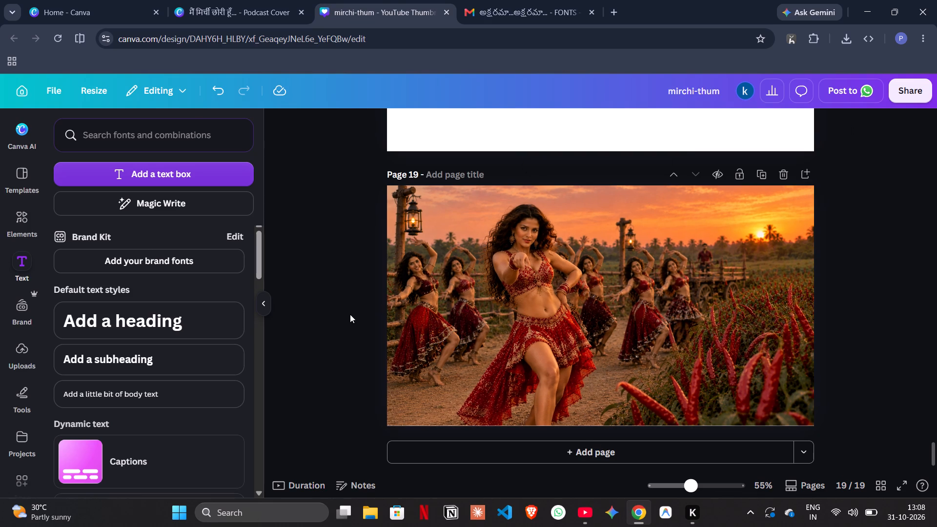
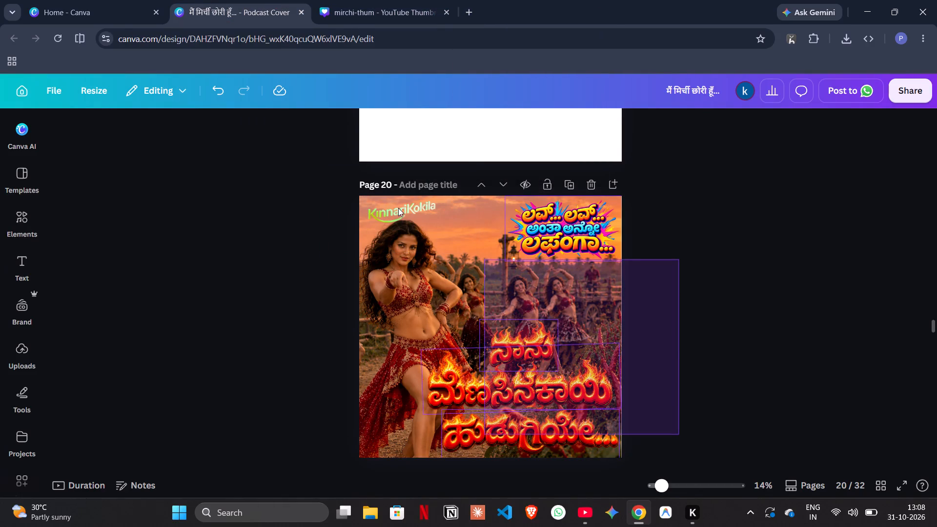
# Copy the KinnariKokila logo, Kannada tagline and title words from page 20 of the Podcast Cover design onto page 19 of mirchi-thum.
pyautogui.moveTo(398, 208); pyautogui.dragTo(390, 207)
pyautogui.hotkey('ctrl', 'c')
pyautogui.click(393, 0)
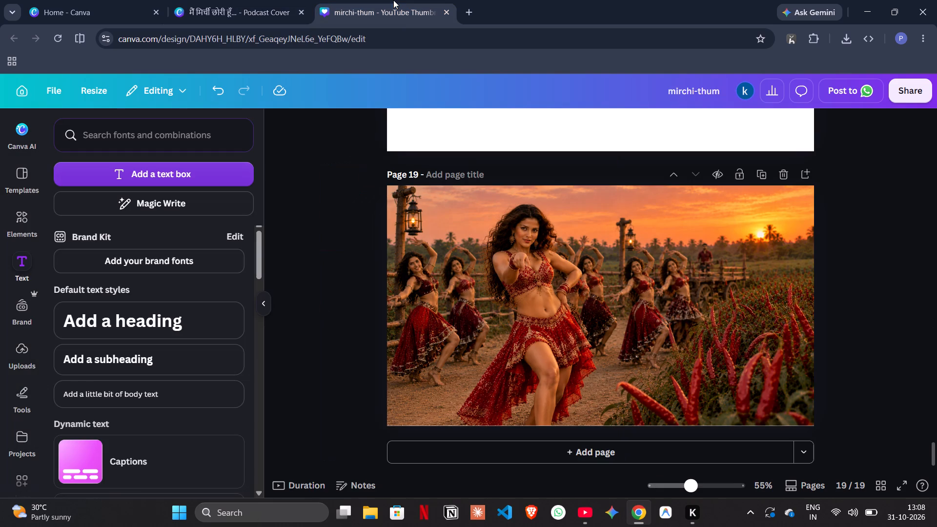
pyautogui.hotkey('ctrl', 'v')
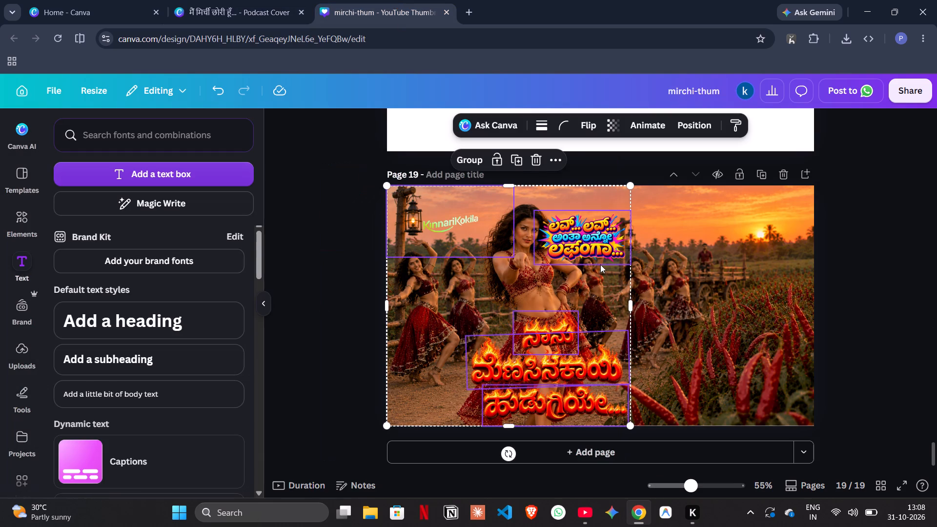
pyautogui.click(873, 262)
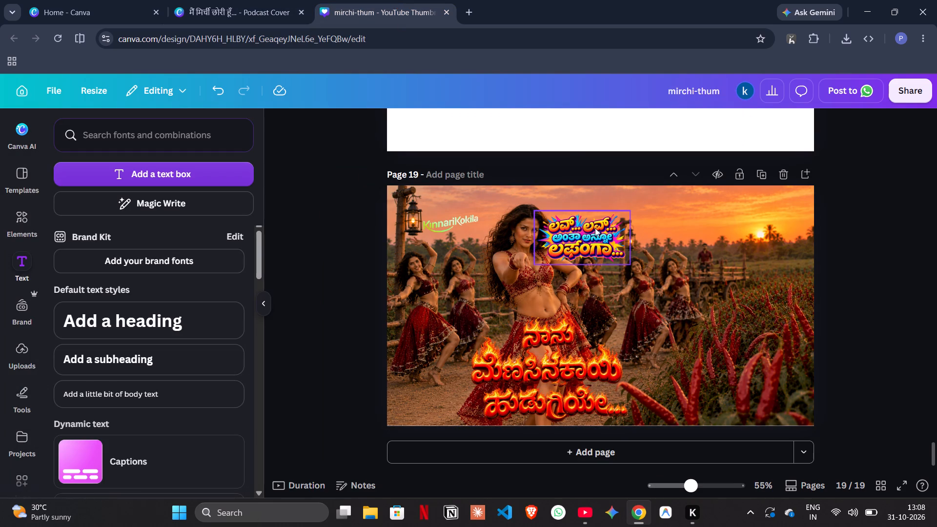
# Move the Kannada tagline to page 19's lower-left corner and place the slightly enlarged KinnariKokila logo in the upper-left corner.
pyautogui.moveTo(595, 229); pyautogui.dragTo(445, 348)
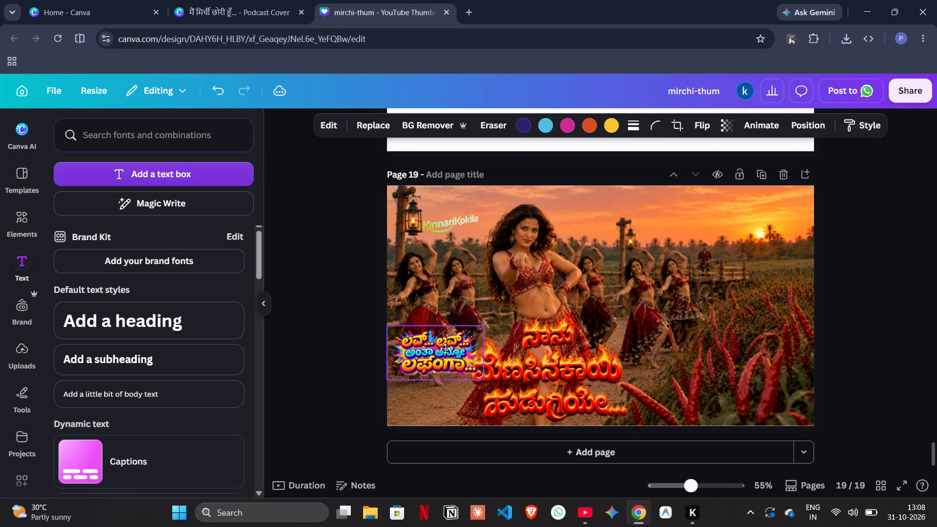
pyautogui.moveTo(445, 348); pyautogui.dragTo(447, 378)
pyautogui.moveTo(462, 227); pyautogui.dragTo(452, 211)
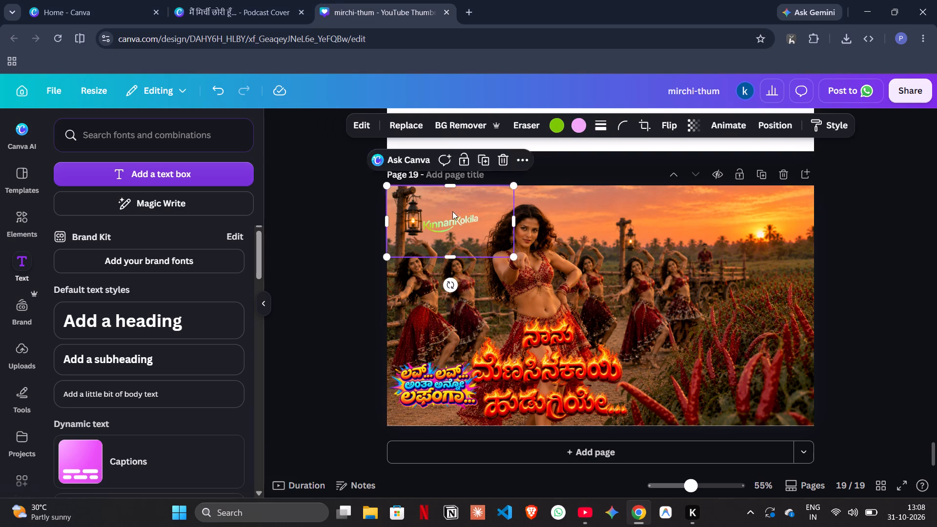
pyautogui.moveTo(452, 211); pyautogui.dragTo(439, 207)
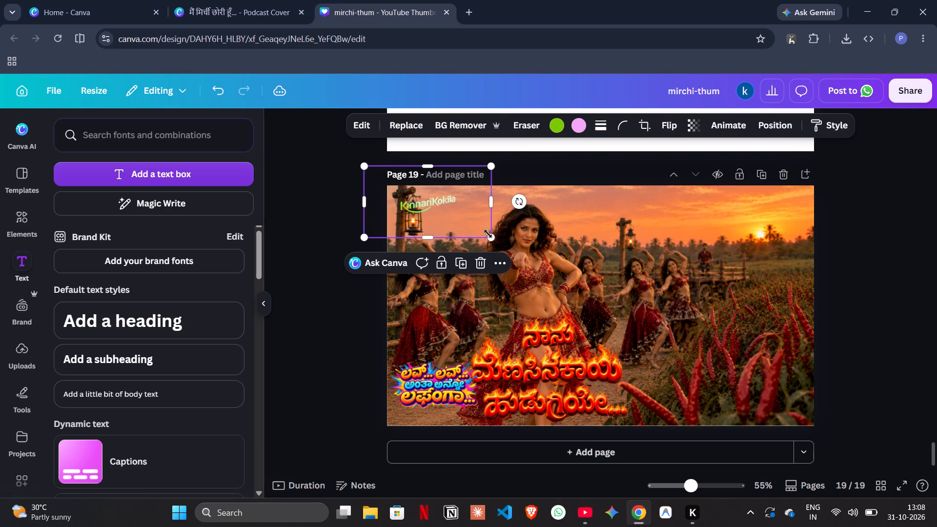
pyautogui.moveTo(494, 238); pyautogui.dragTo(502, 244)
pyautogui.click(365, 325)
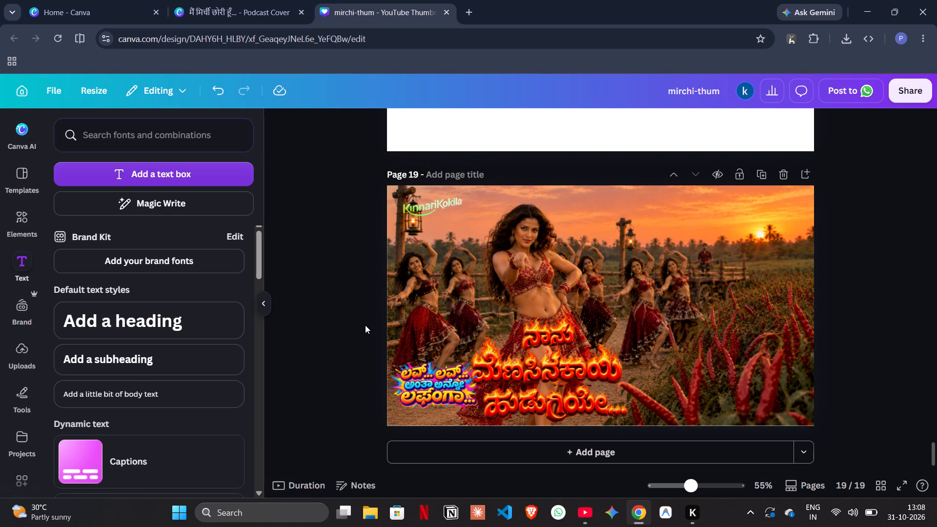
# Move the title word ನಾನು over the chilli field on the image's right side, just below the sun, and enlarge it.
pyautogui.moveTo(560, 324); pyautogui.dragTo(676, 303)
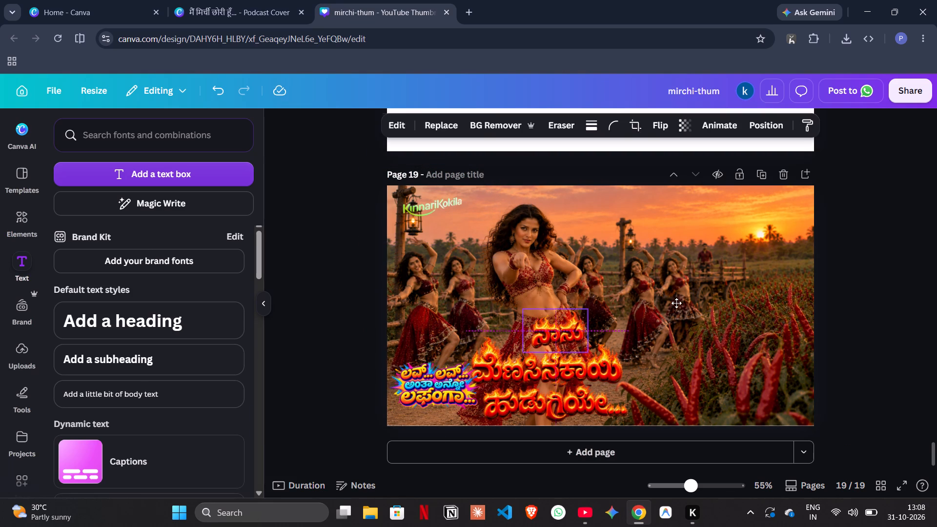
pyautogui.moveTo(676, 303); pyautogui.dragTo(753, 282)
pyautogui.moveTo(773, 269); pyautogui.dragTo(794, 258)
pyautogui.moveTo(749, 297); pyautogui.dragTo(733, 271)
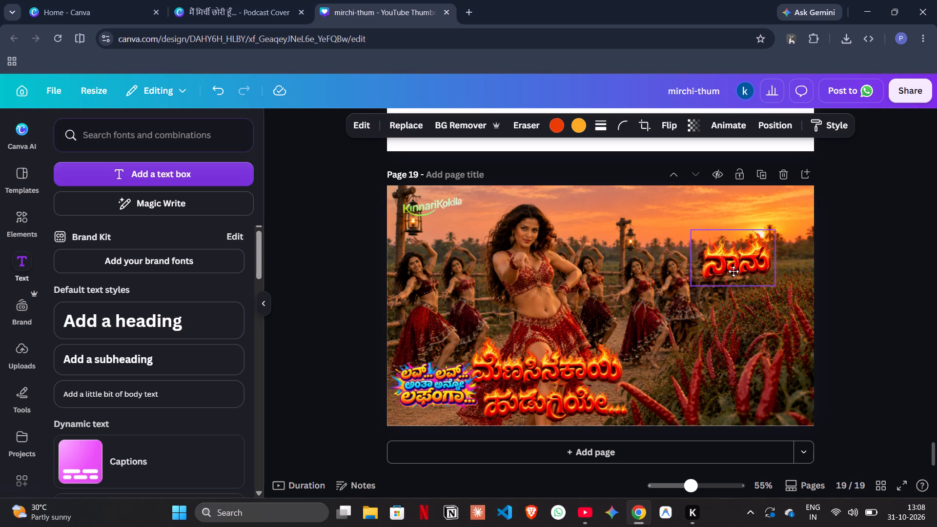
pyautogui.moveTo(733, 271); pyautogui.dragTo(735, 284)
# Place the title word ಮೆಣಸಿನಕಾಯಿ beneath ನಾನು, enlarge it leftward to the main dancer, and nudge ನಾನು slightly right.
pyautogui.moveTo(583, 361); pyautogui.dragTo(760, 315)
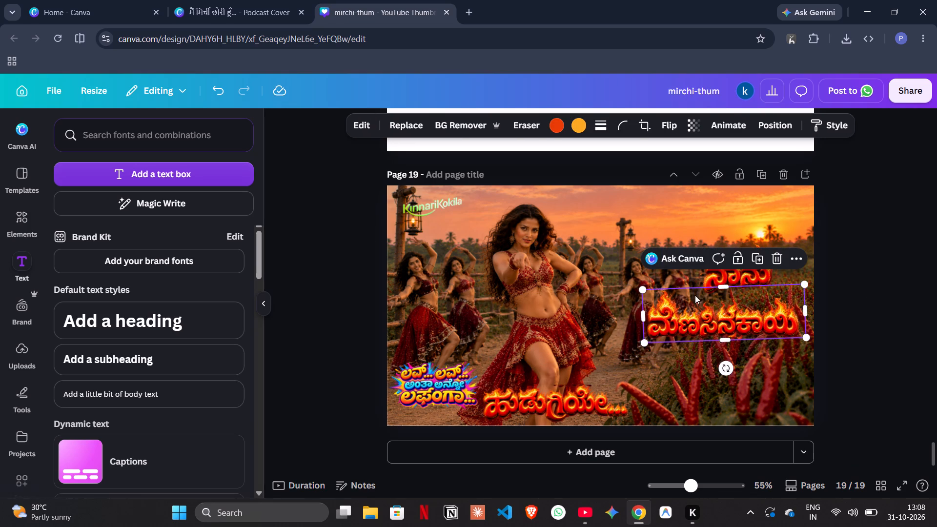
pyautogui.moveTo(643, 290); pyautogui.dragTo(602, 289)
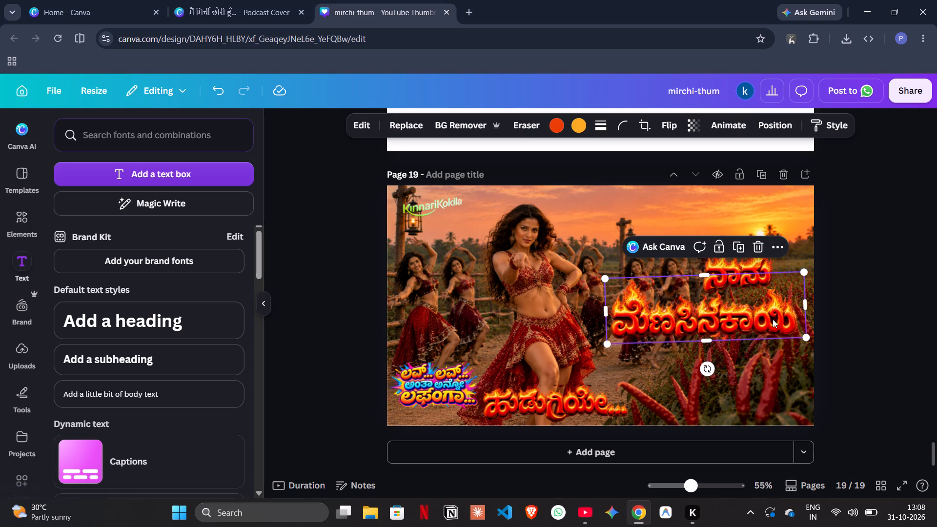
pyautogui.moveTo(775, 319); pyautogui.dragTo(773, 325)
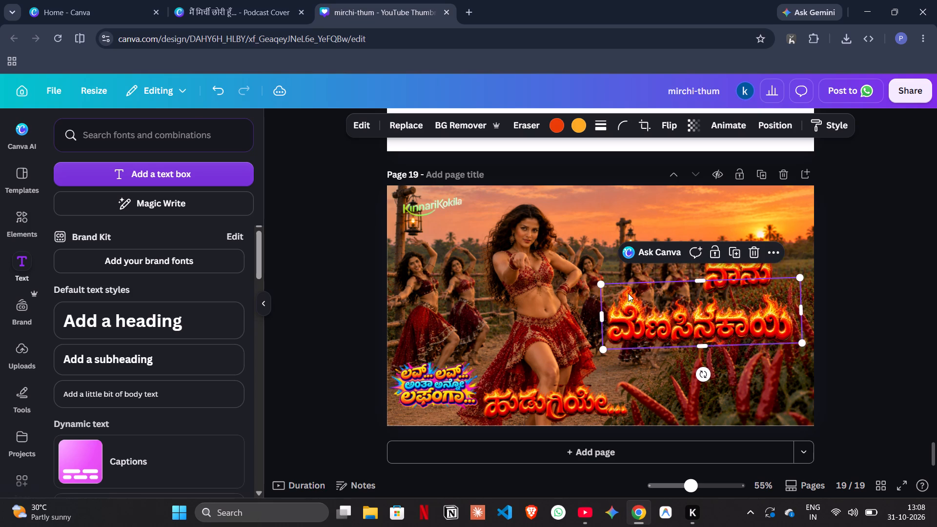
pyautogui.moveTo(602, 285); pyautogui.dragTo(587, 284)
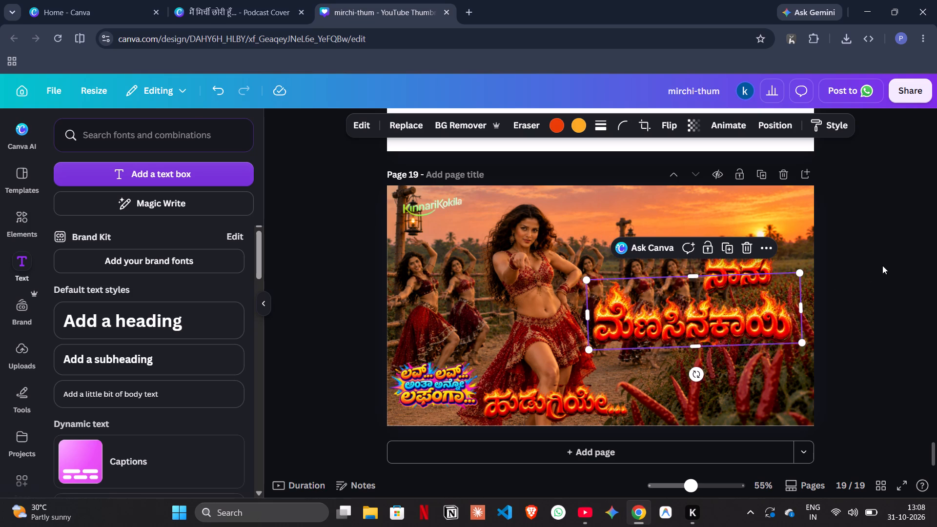
pyautogui.click(882, 265)
pyautogui.moveTo(756, 272); pyautogui.dragTo(764, 270)
pyautogui.click(857, 331)
# Place ಹುಡುಗಿಯೇ... as the third title line at the lower right of the image and even out the spacing between the three lines.
pyautogui.moveTo(589, 407); pyautogui.dragTo(735, 380)
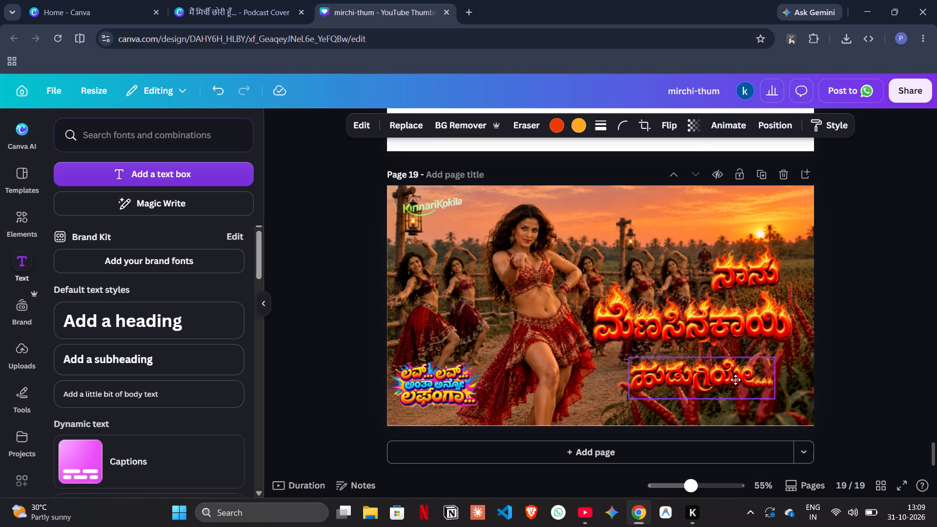
pyautogui.moveTo(735, 380); pyautogui.dragTo(752, 378)
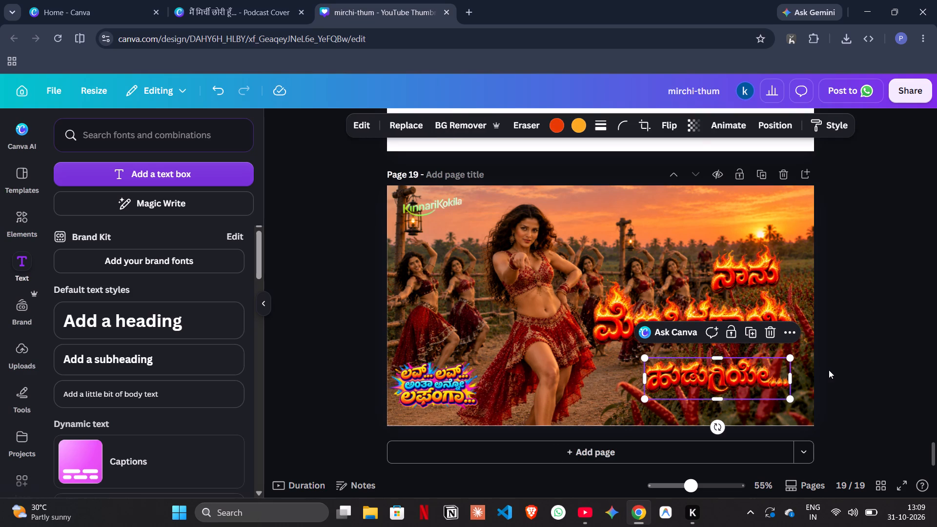
pyautogui.click(829, 370)
pyautogui.moveTo(761, 322); pyautogui.dragTo(760, 329)
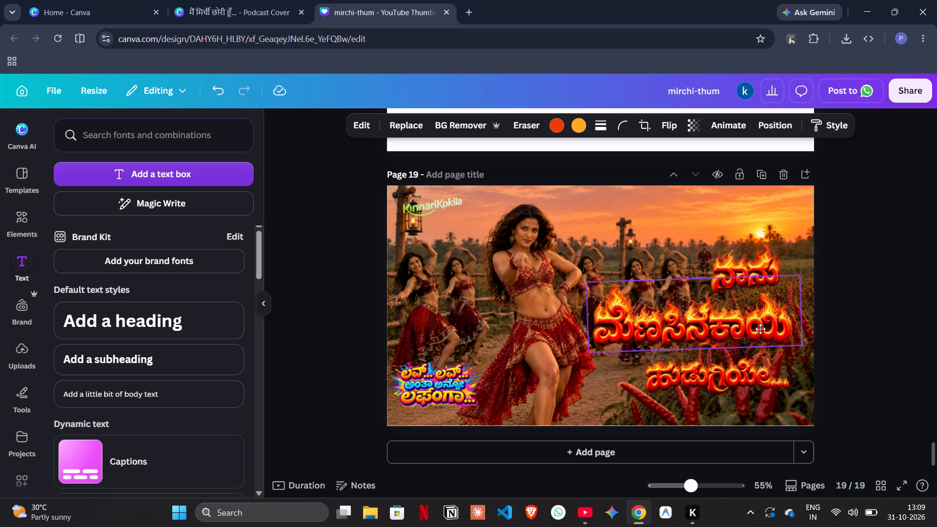
pyautogui.moveTo(760, 329); pyautogui.dragTo(762, 334)
pyautogui.click(874, 364)
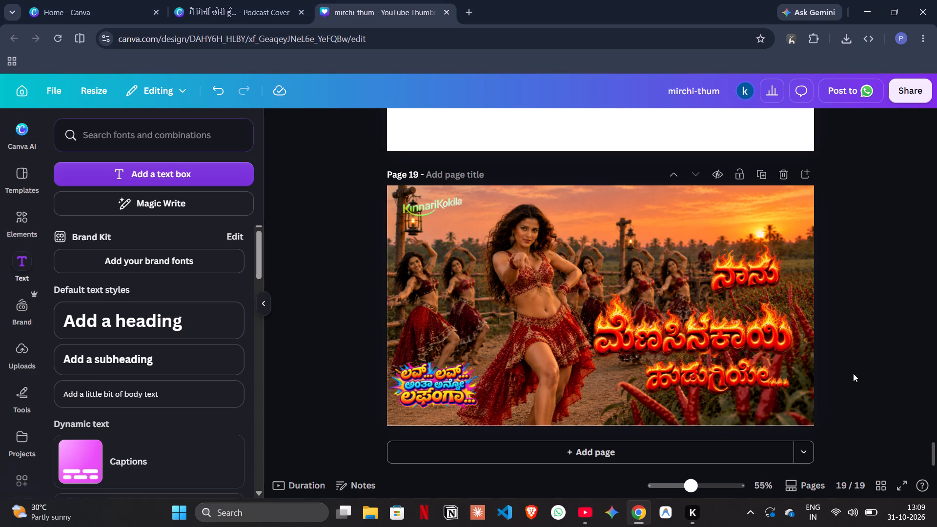
pyautogui.moveTo(787, 380); pyautogui.dragTo(793, 384)
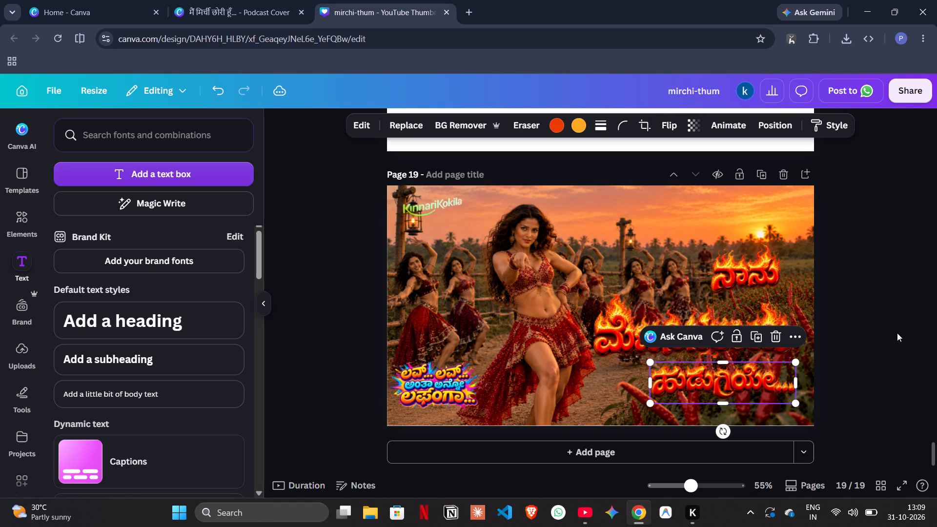
pyautogui.click(897, 333)
pyautogui.moveTo(773, 275); pyautogui.dragTo(773, 282)
pyautogui.click(856, 322)
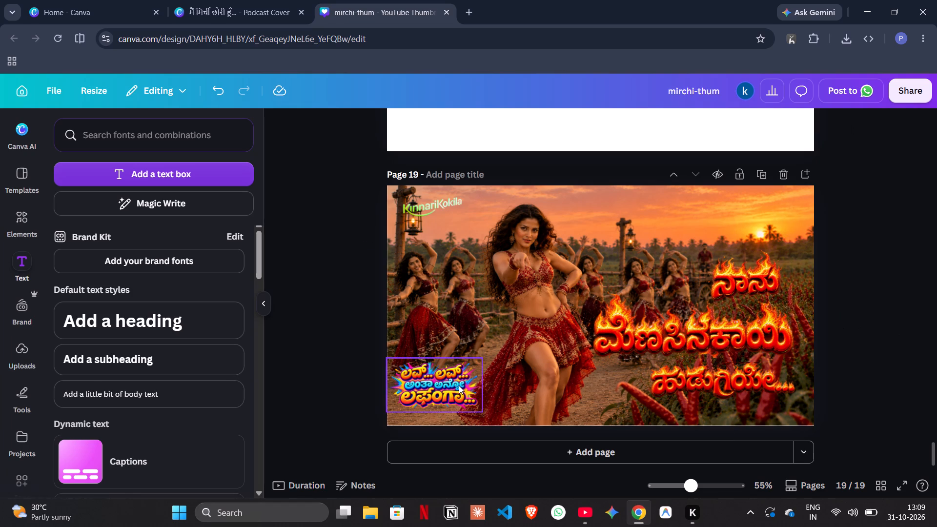
# Shift the Kannada tagline down into page 19's lower-left corner and enlarge it.
pyautogui.moveTo(459, 385); pyautogui.dragTo(459, 400)
pyautogui.moveTo(486, 370); pyautogui.dragTo(496, 365)
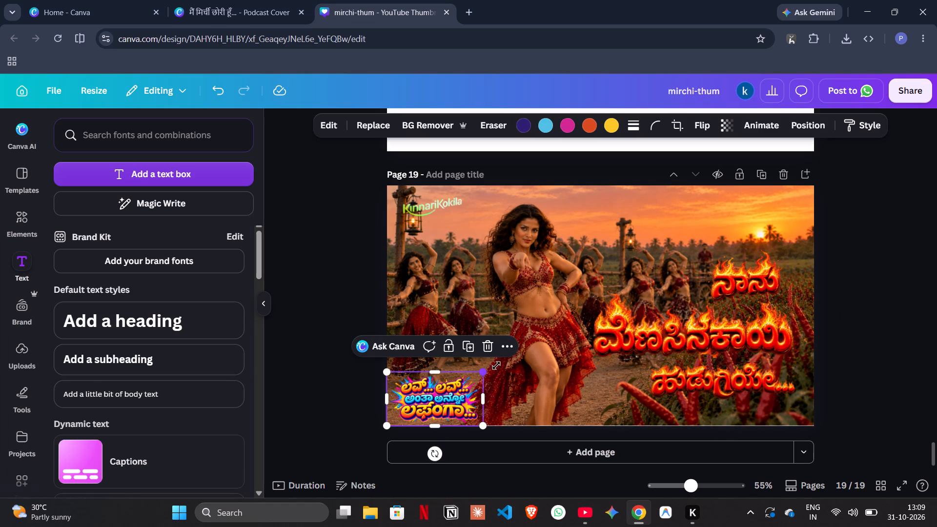
pyautogui.moveTo(496, 365); pyautogui.dragTo(509, 359)
pyautogui.click(358, 373)
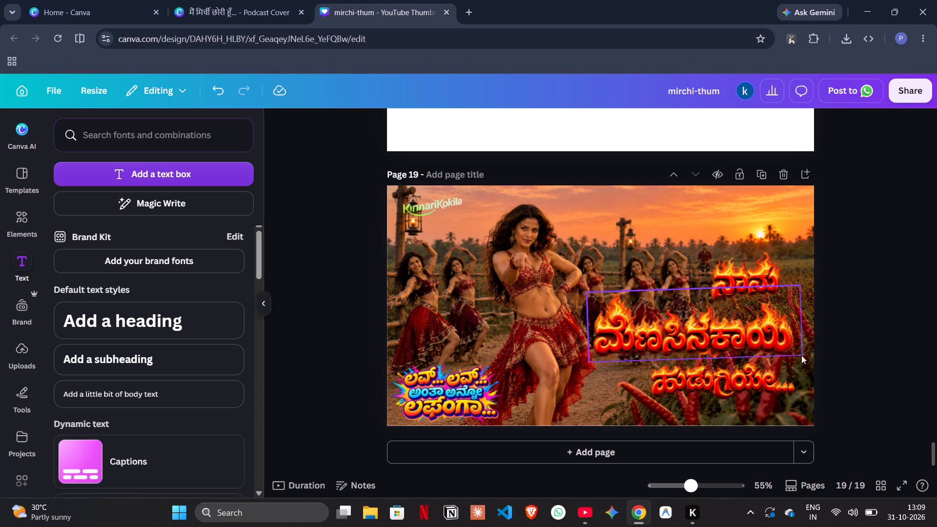
# Duplicate the Kannada thumbnail on page 19.
pyautogui.click(760, 172)
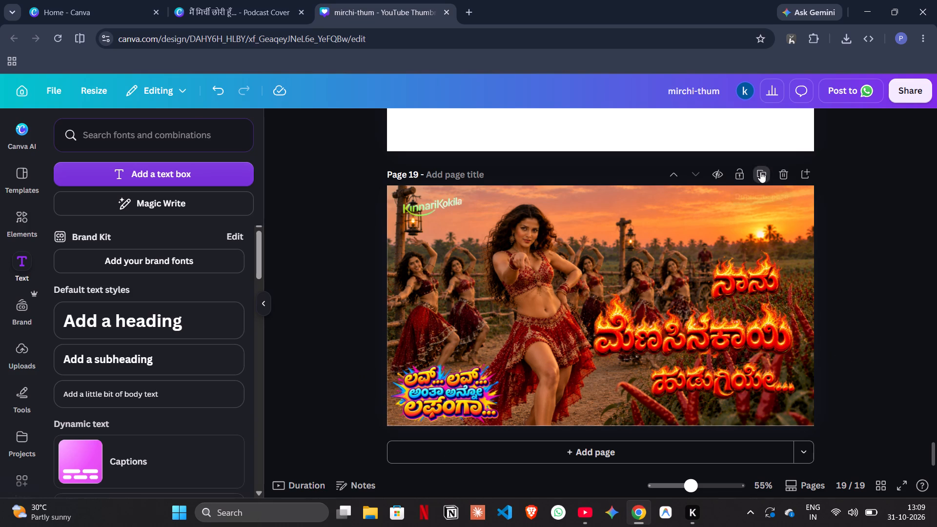
pyautogui.scroll(-1, 802, 276)
# On page 20, shift ನಾನು onto the main dancer to free space, then move the tagline to the image's upper-right corner and enlarge it.
pyautogui.moveTo(755, 277); pyautogui.dragTo(711, 282)
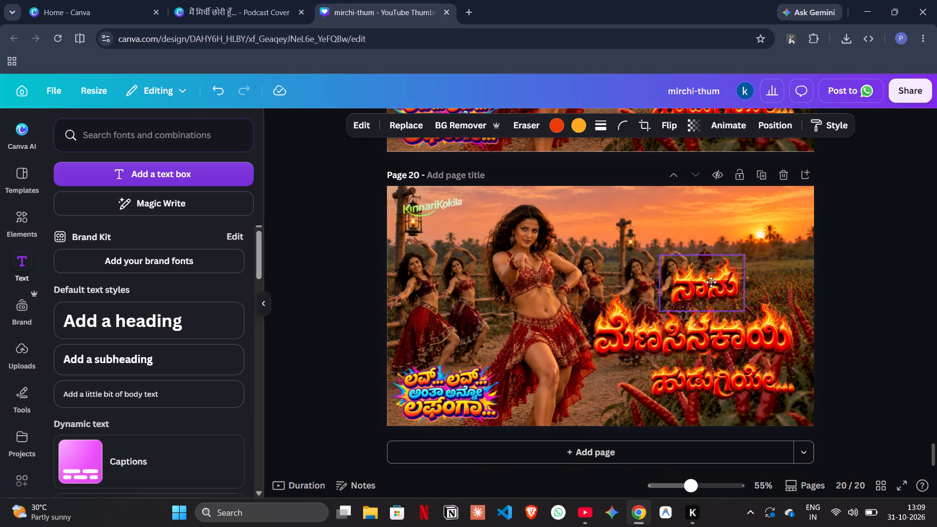
pyautogui.moveTo(711, 282); pyautogui.dragTo(744, 278)
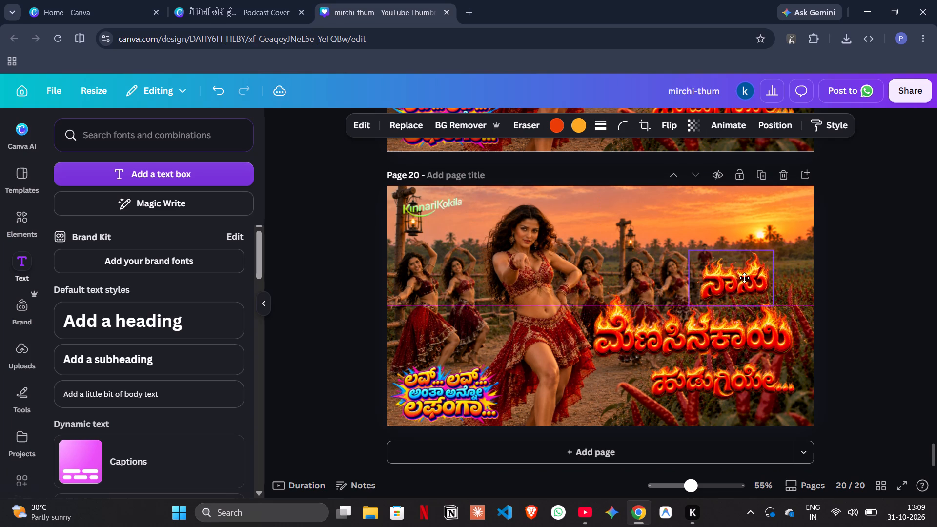
pyautogui.moveTo(744, 278); pyautogui.dragTo(544, 326)
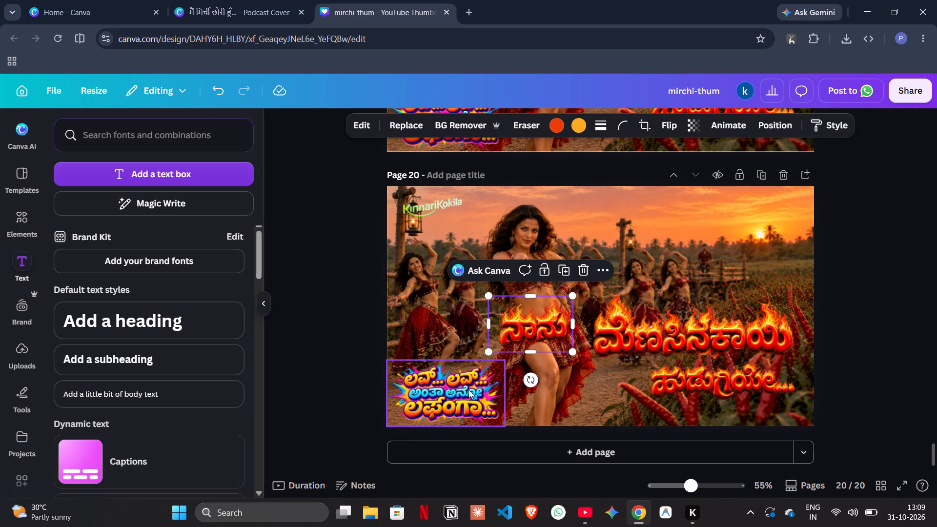
pyautogui.moveTo(468, 390); pyautogui.dragTo(769, 247)
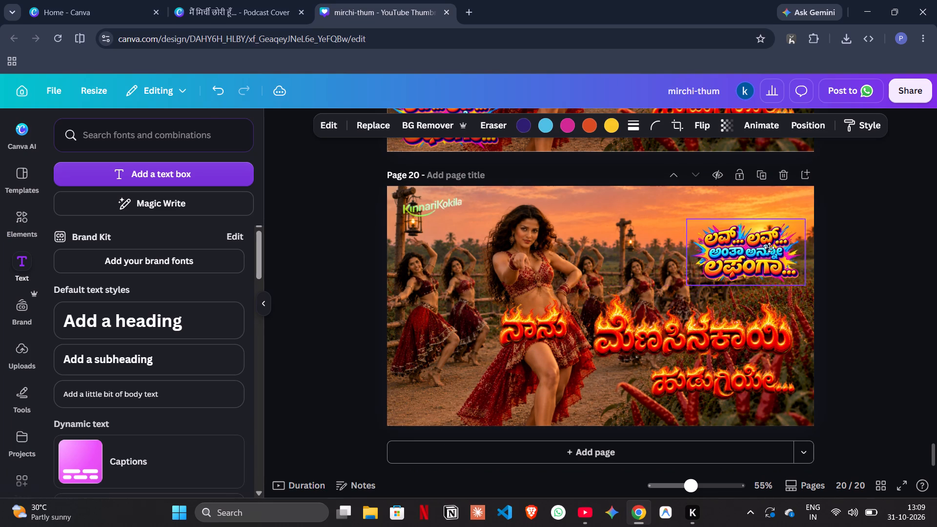
pyautogui.moveTo(769, 247); pyautogui.dragTo(770, 232)
pyautogui.click(879, 291)
pyautogui.scroll(-1, 879, 291)
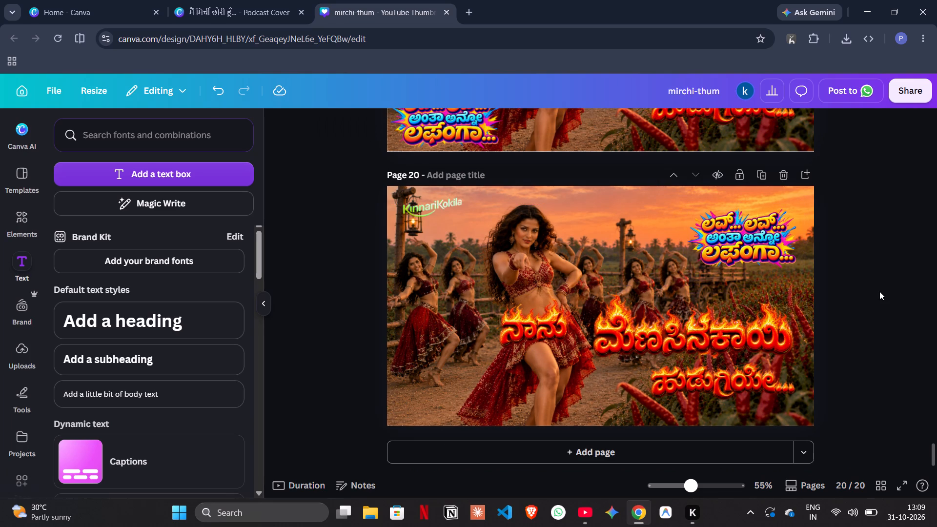
pyautogui.moveTo(787, 234); pyautogui.dragTo(786, 221)
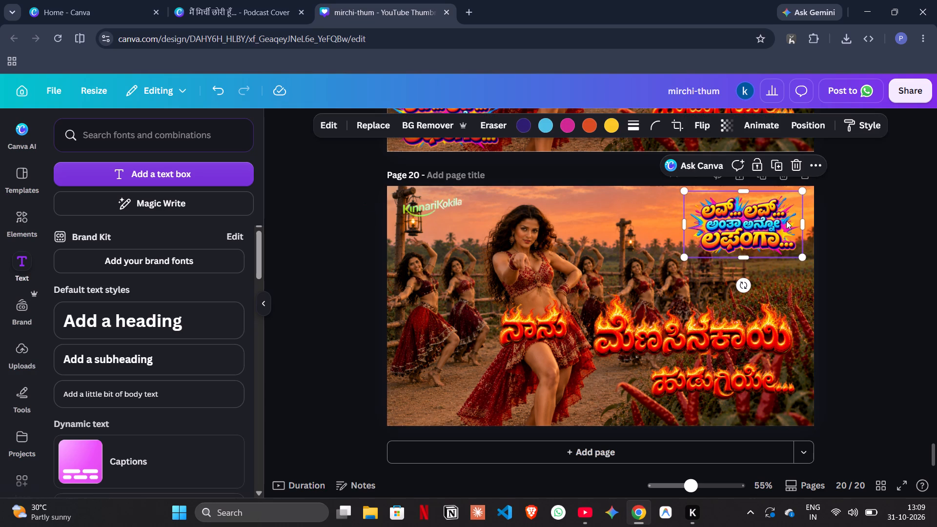
pyautogui.moveTo(802, 189); pyautogui.dragTo(821, 169)
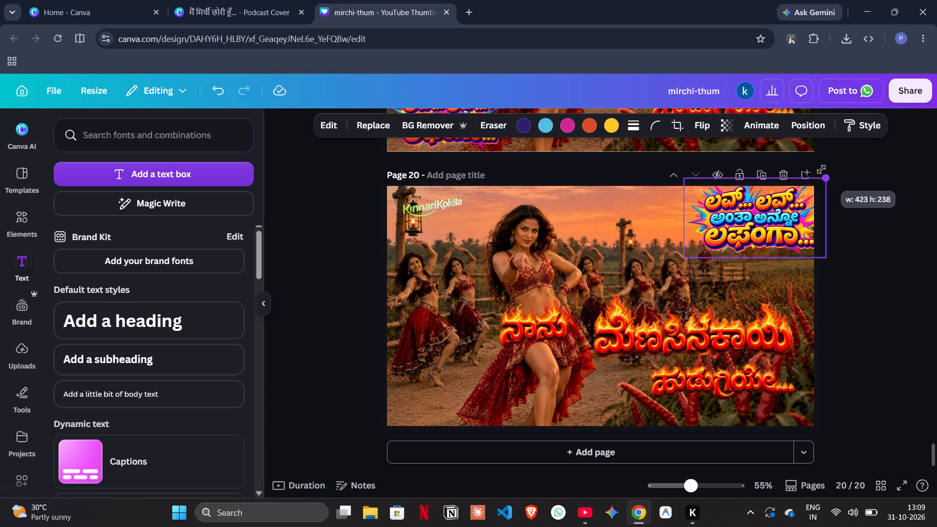
pyautogui.moveTo(821, 169); pyautogui.dragTo(815, 175)
pyautogui.click(875, 284)
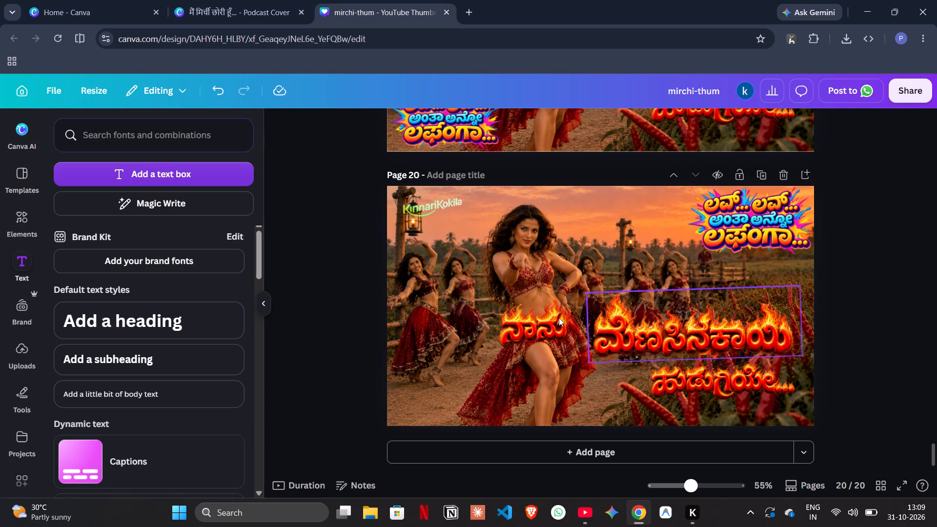
# On page 20, move ನಾನು to the lower left, centre and slightly enlarge ಮೆಣಸಿನಕಾಯಿ, and lower ಹುಡುಗಿಯೇ... beneath its right end.
pyautogui.moveTo(530, 330); pyautogui.dragTo(442, 384)
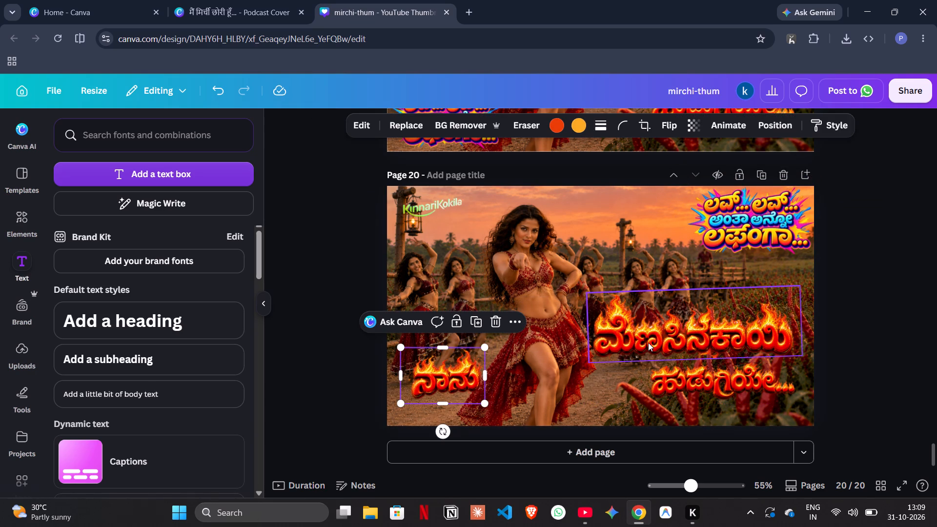
pyautogui.moveTo(654, 342); pyautogui.dragTo(555, 359)
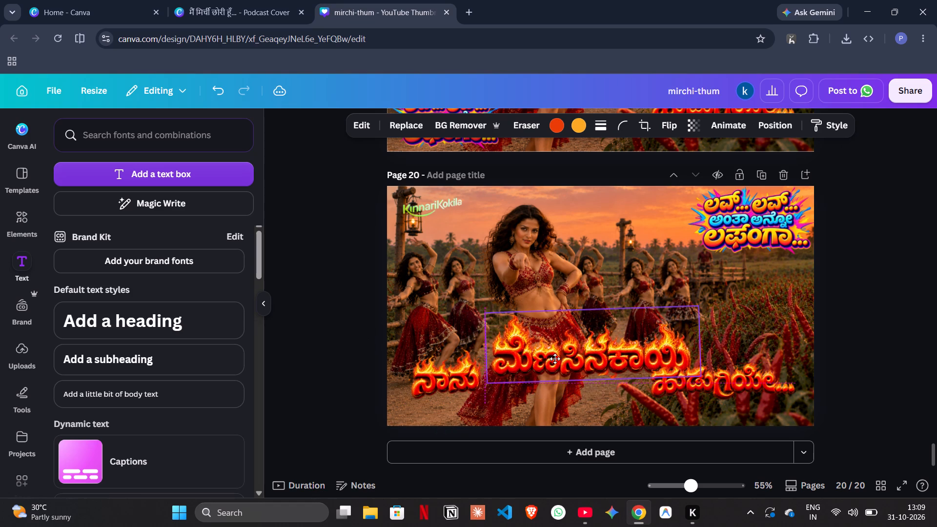
pyautogui.moveTo(555, 359); pyautogui.dragTo(560, 348)
pyautogui.moveTo(720, 388); pyautogui.dragTo(713, 397)
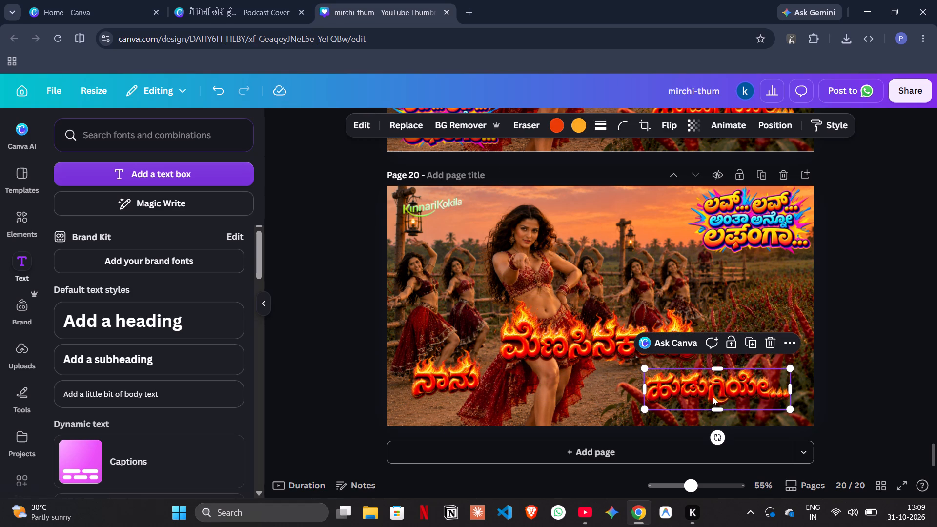
pyautogui.moveTo(755, 391); pyautogui.dragTo(759, 397)
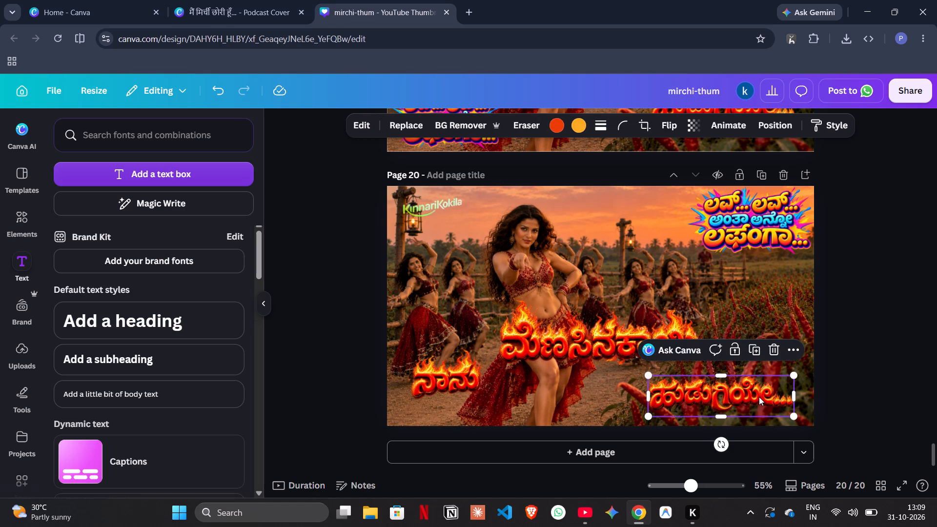
pyautogui.click(869, 388)
pyautogui.moveTo(683, 345); pyautogui.dragTo(694, 354)
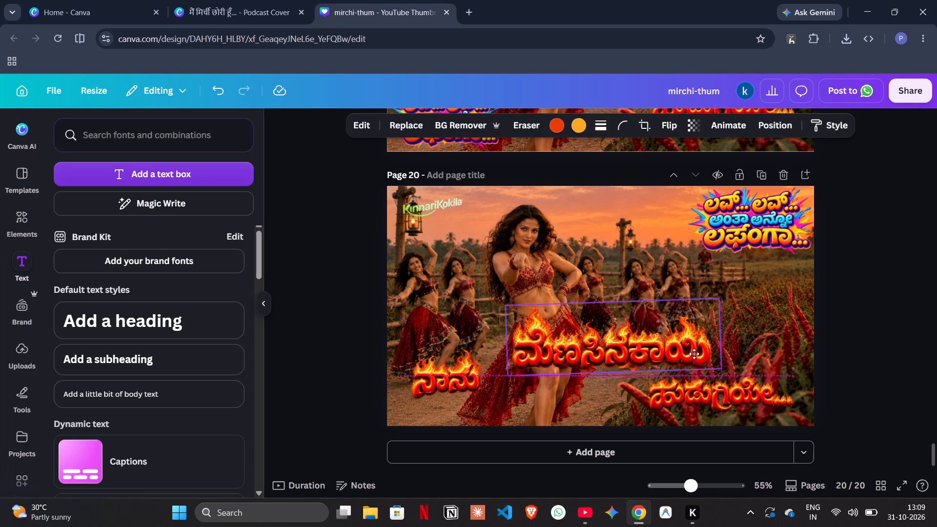
pyautogui.moveTo(694, 354); pyautogui.dragTo(699, 357)
pyautogui.moveTo(722, 308); pyautogui.dragTo(744, 304)
pyautogui.click(889, 340)
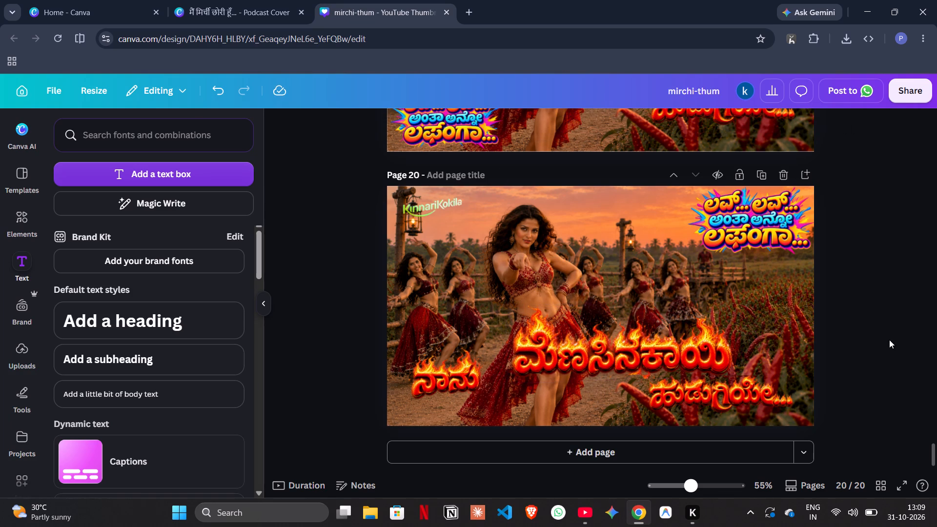
# Raise ನಾನು beside ಮೆಣಸಿನಕಾಯಿ so both words form one line, and nudge ಮೆಣಸಿನಕಾಯಿ left to tighten the gap.
pyautogui.moveTo(462, 371); pyautogui.dragTo(474, 354)
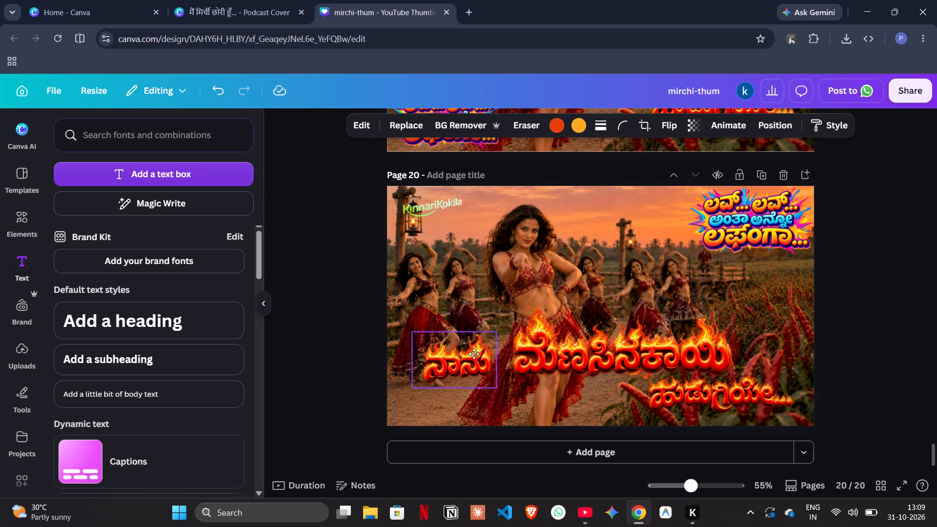
pyautogui.moveTo(474, 354); pyautogui.dragTo(475, 353)
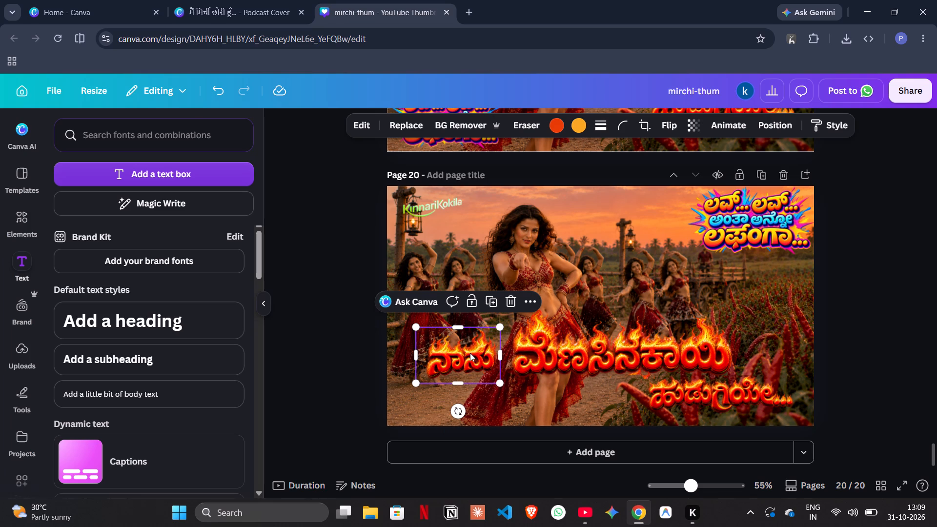
pyautogui.click(466, 353)
pyautogui.moveTo(729, 351); pyautogui.dragTo(721, 351)
pyautogui.click(903, 366)
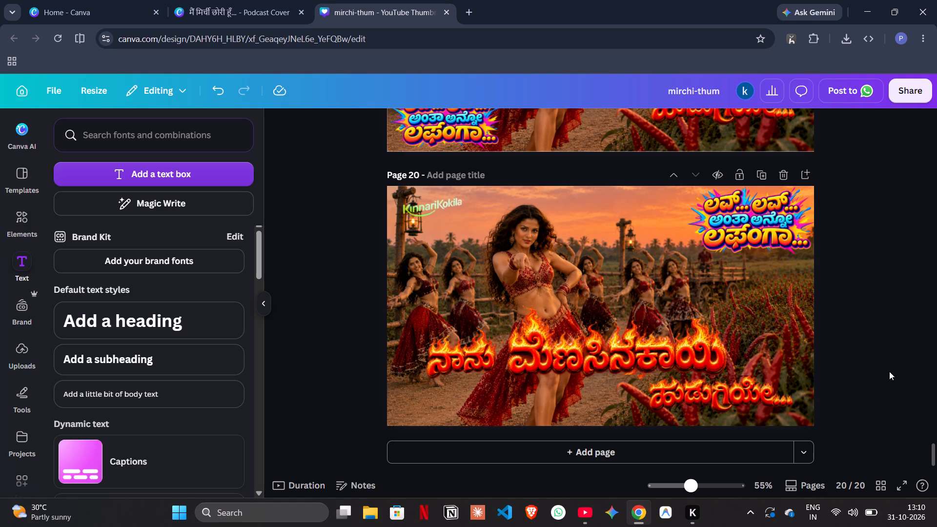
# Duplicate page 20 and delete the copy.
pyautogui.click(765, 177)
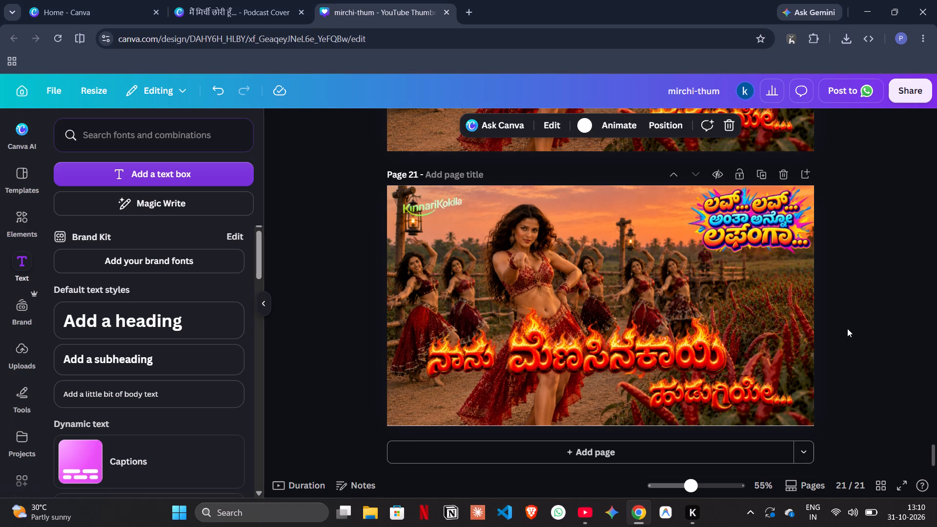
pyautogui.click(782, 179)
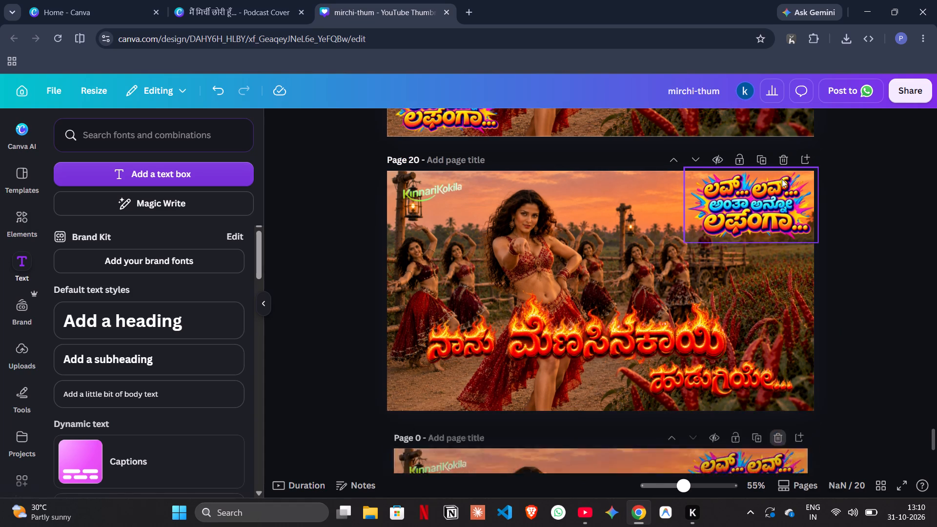
# On page 19, move ನಾನು and ಮೆಣಸಿನಕಾಯಿ up and shift ಹುಡುಗಿಯೇ... slightly right to loosen the title's line spacing.
pyautogui.scroll(-6, 788, 267)
pyautogui.scroll(4, 788, 267)
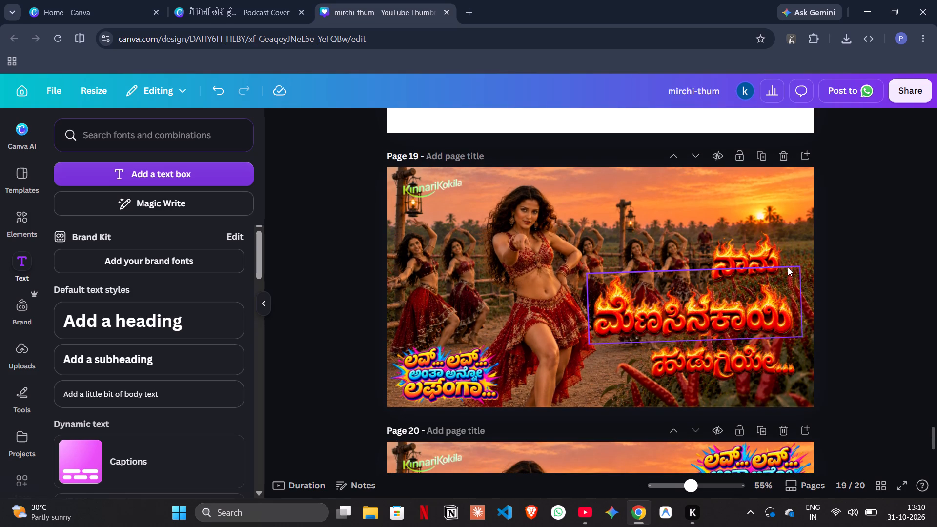
pyautogui.moveTo(759, 258); pyautogui.dragTo(757, 236)
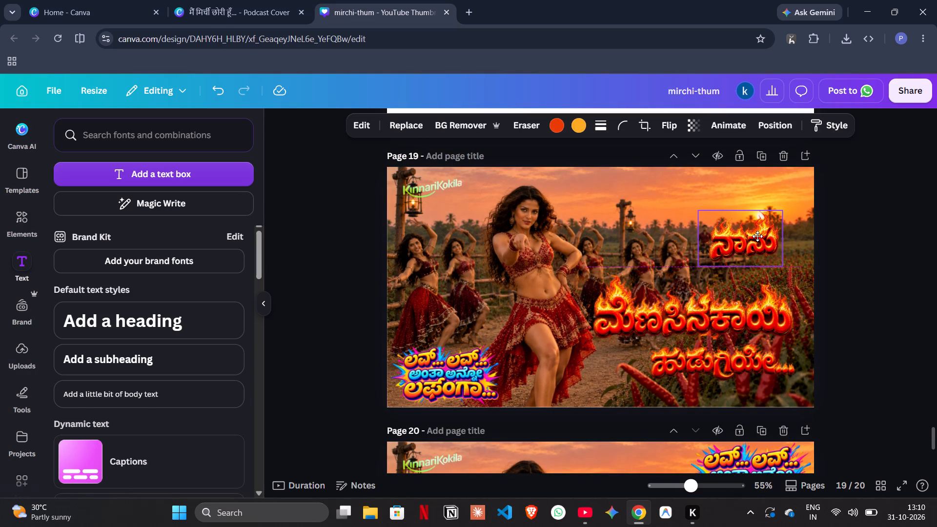
pyautogui.moveTo(757, 236); pyautogui.dragTo(757, 242)
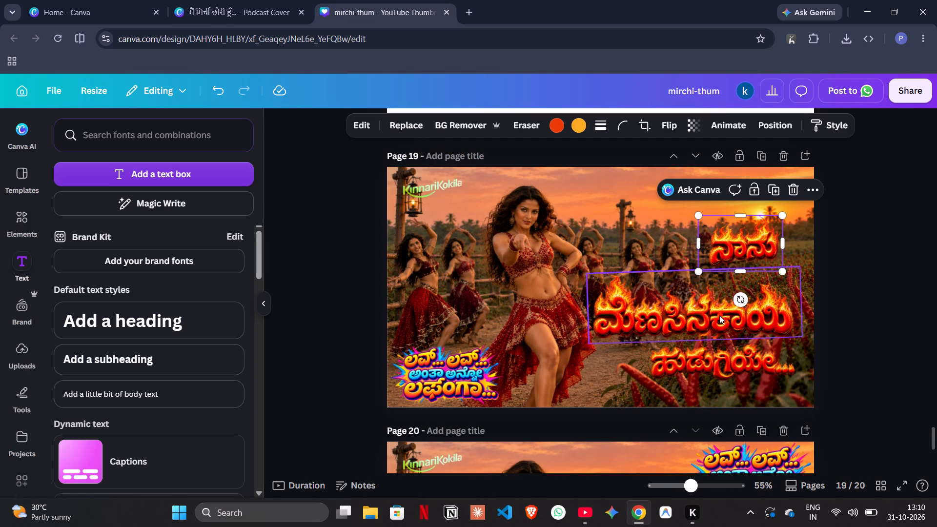
pyautogui.moveTo(719, 315); pyautogui.dragTo(719, 304)
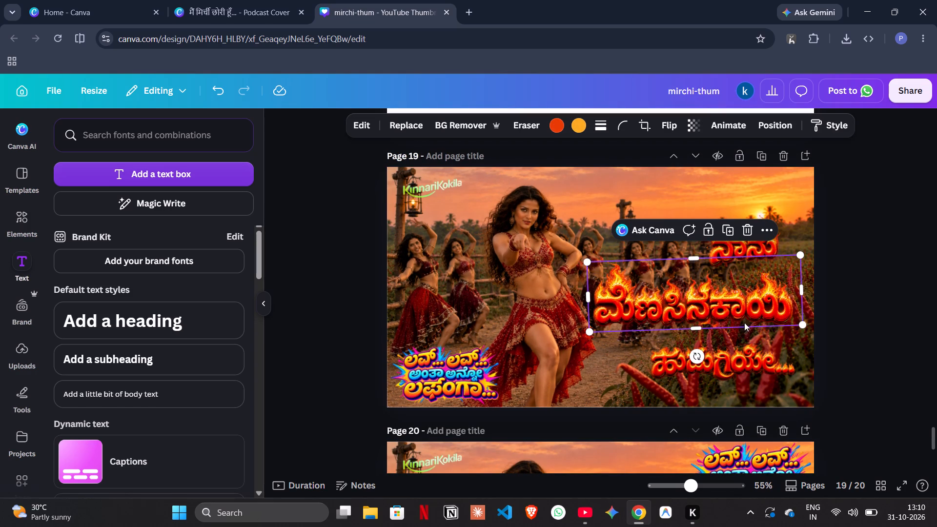
pyautogui.moveTo(759, 351); pyautogui.dragTo(766, 349)
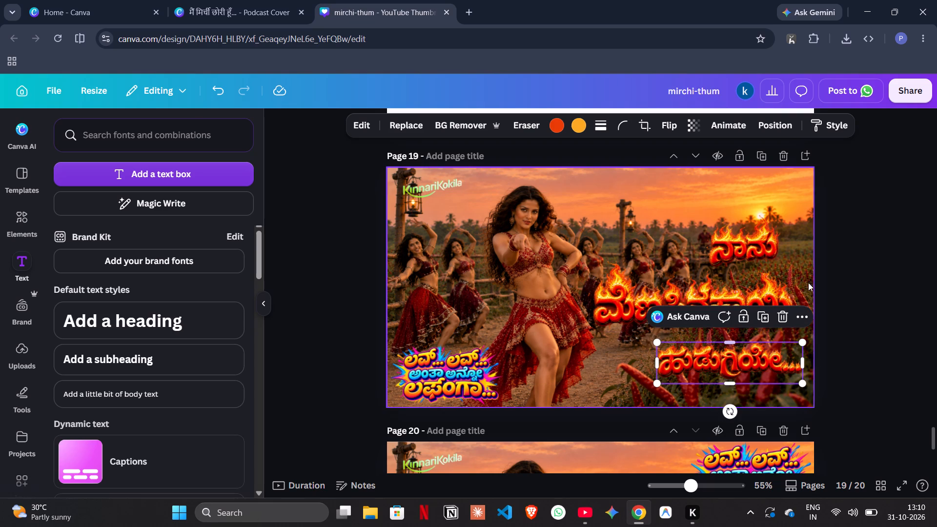
# Enlarge all three title lines on page 19, with ಮೆಣಸಿನಕಾಯಿ at about 692 × 227, and adjust their positions to keep the spacing even.
pyautogui.click(761, 248)
pyautogui.moveTo(779, 215); pyautogui.dragTo(793, 203)
pyautogui.click(723, 303)
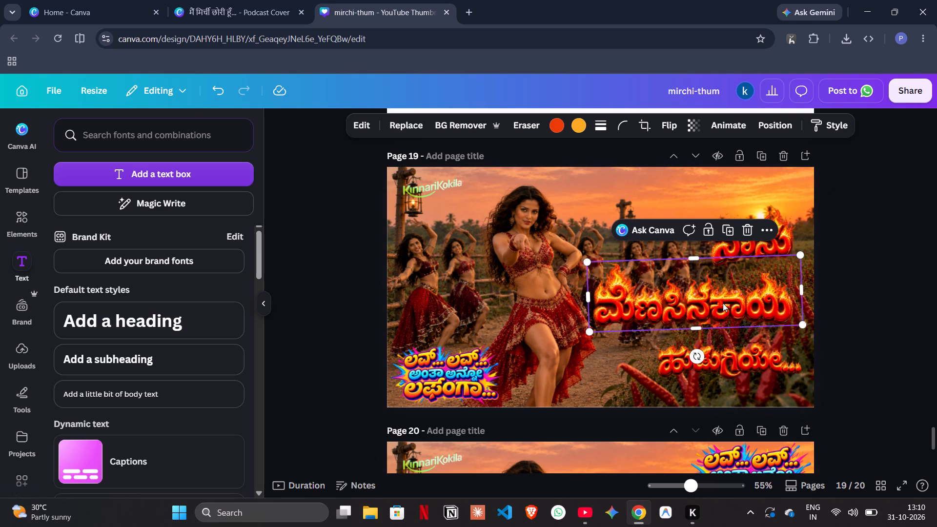
pyautogui.moveTo(591, 332); pyautogui.dragTo(575, 346)
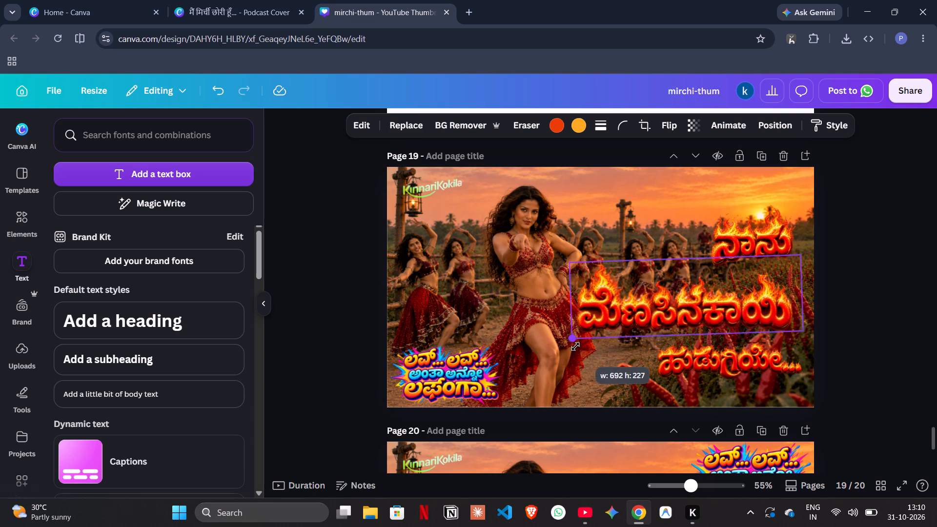
pyautogui.moveTo(575, 346); pyautogui.dragTo(575, 346)
pyautogui.moveTo(713, 286); pyautogui.dragTo(719, 284)
pyautogui.click(776, 360)
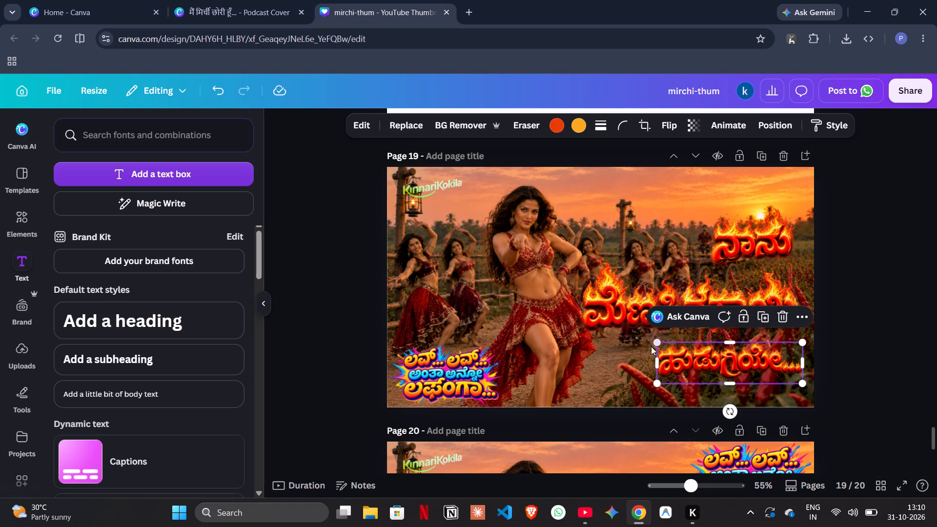
pyautogui.moveTo(658, 344); pyautogui.dragTo(630, 339)
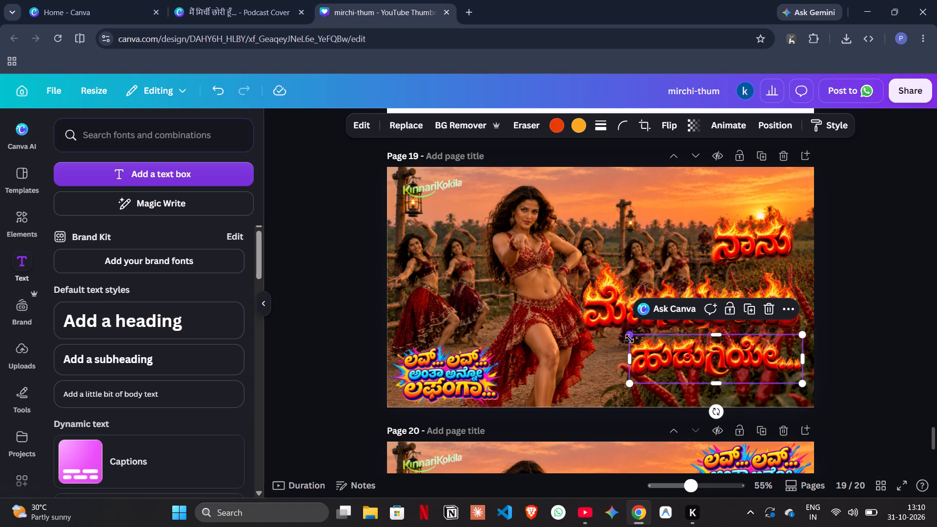
pyautogui.click(851, 342)
pyautogui.moveTo(754, 239); pyautogui.dragTo(754, 242)
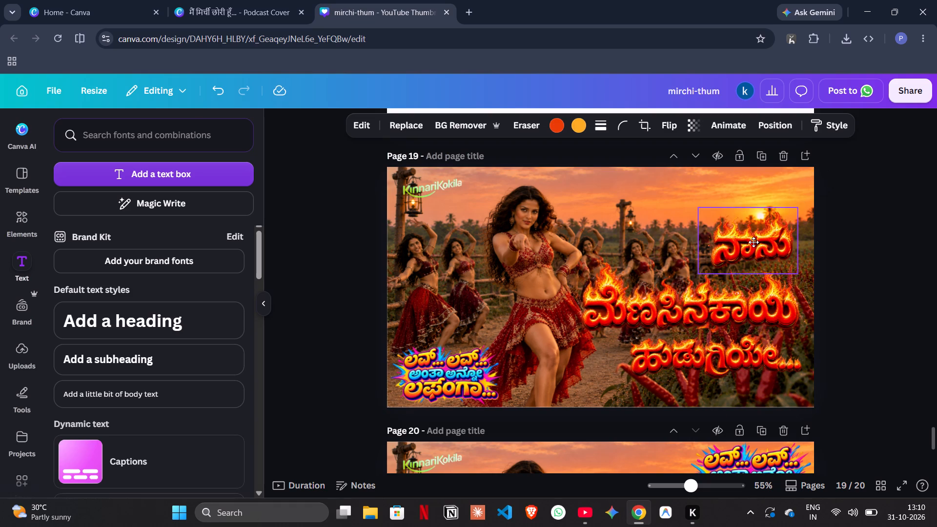
pyautogui.moveTo(754, 242); pyautogui.dragTo(754, 246)
pyautogui.click(871, 323)
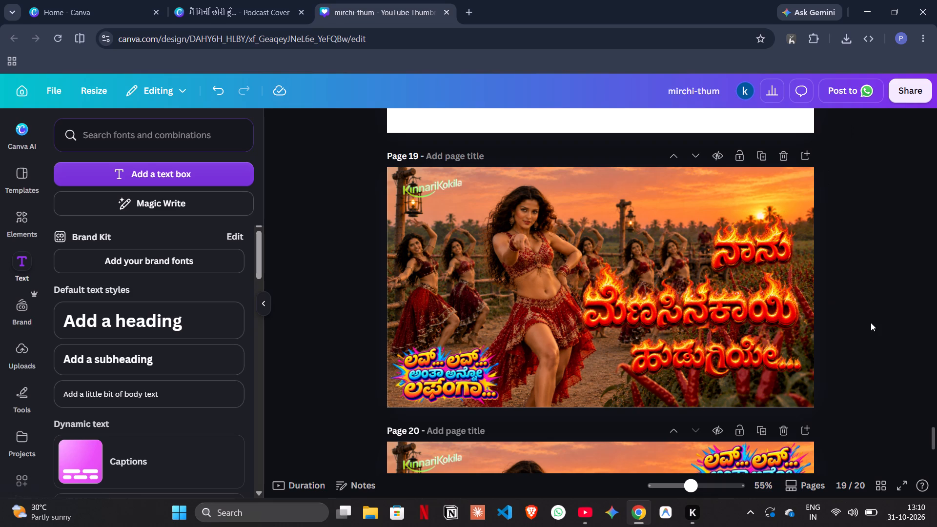
# Add a blank page 21 after the Kannada thumbnails and paste the KANNADA label from page 18 onto it.
pyautogui.scroll(-4, 851, 361)
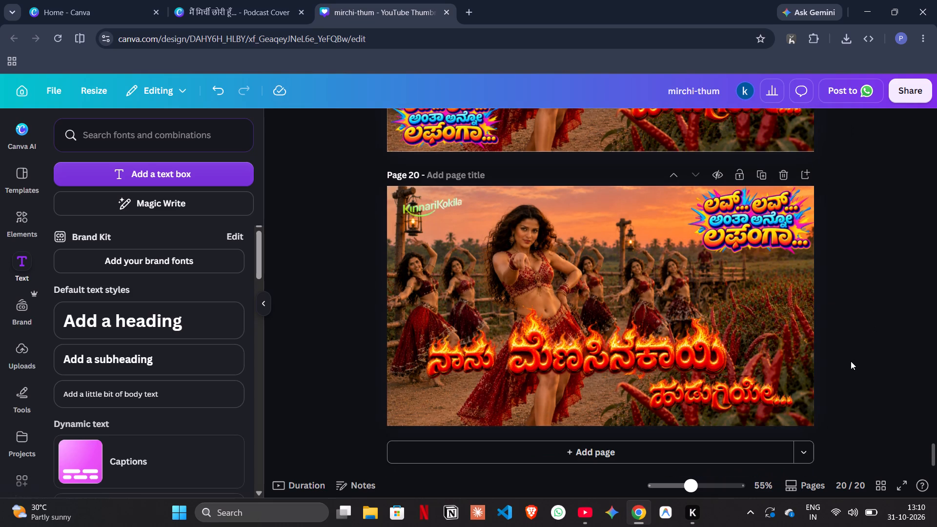
pyautogui.scroll(-4, 851, 361)
pyautogui.click(672, 453)
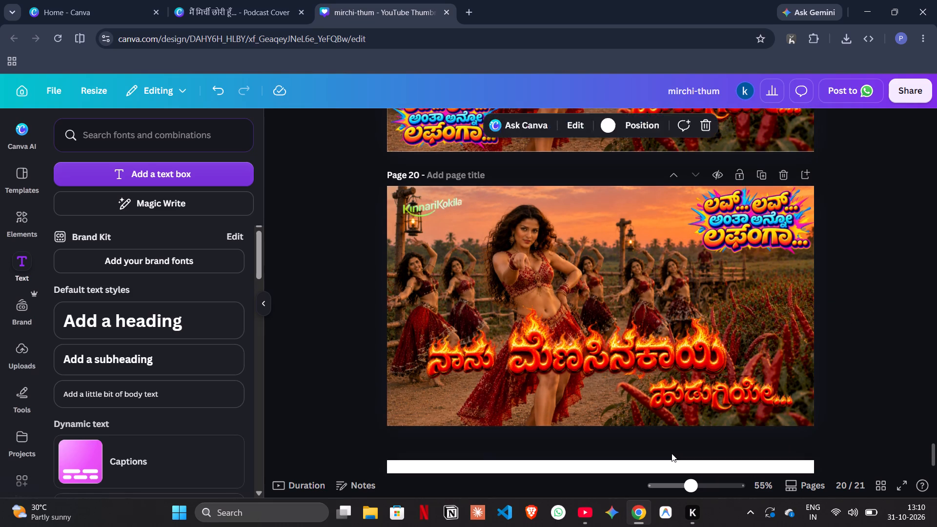
pyautogui.scroll(9, 640, 245)
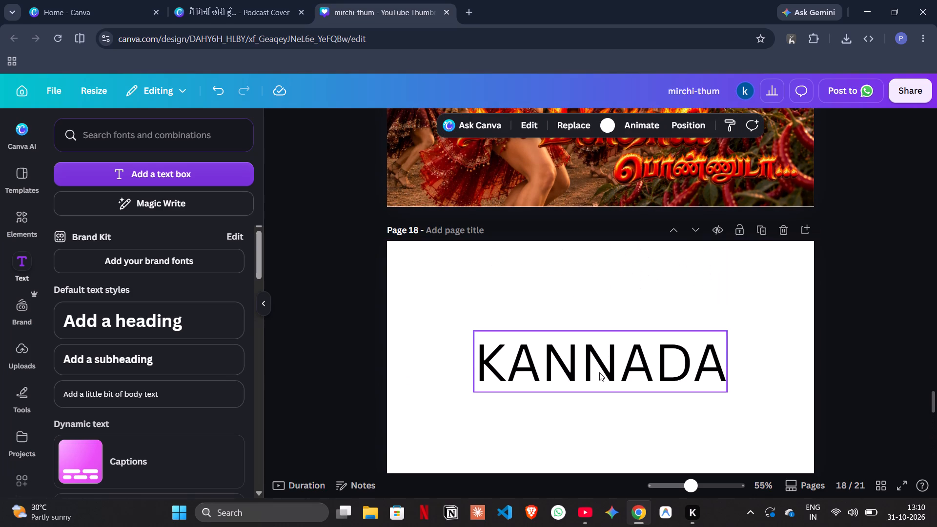
pyautogui.click(599, 372)
pyautogui.hotkey('ctrl', 'c')
pyautogui.scroll(-8, 599, 372)
pyautogui.click(598, 263)
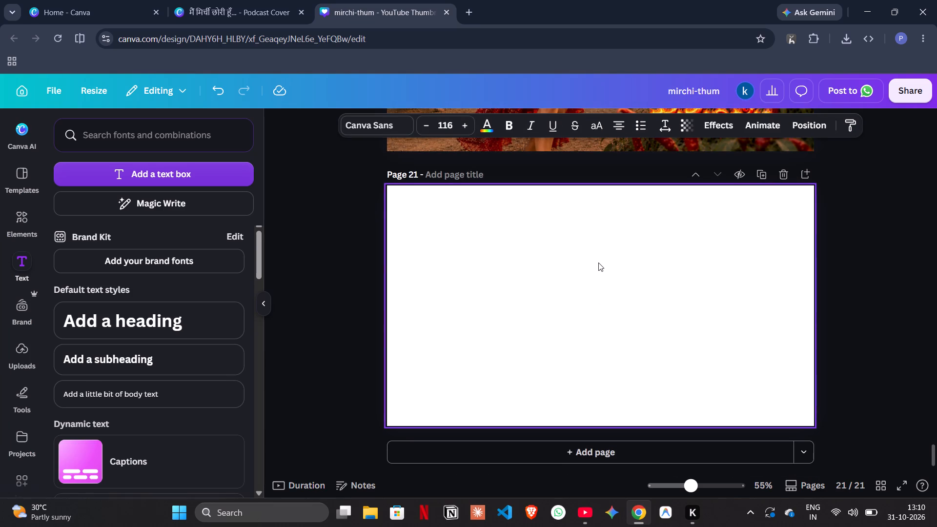
pyautogui.hotkey('ctrl', 'v')
# Switch to the Podcast Cover design and review the Kannada cover layouts and source title art on pages 20 to 24.
pyautogui.click(254, 0)
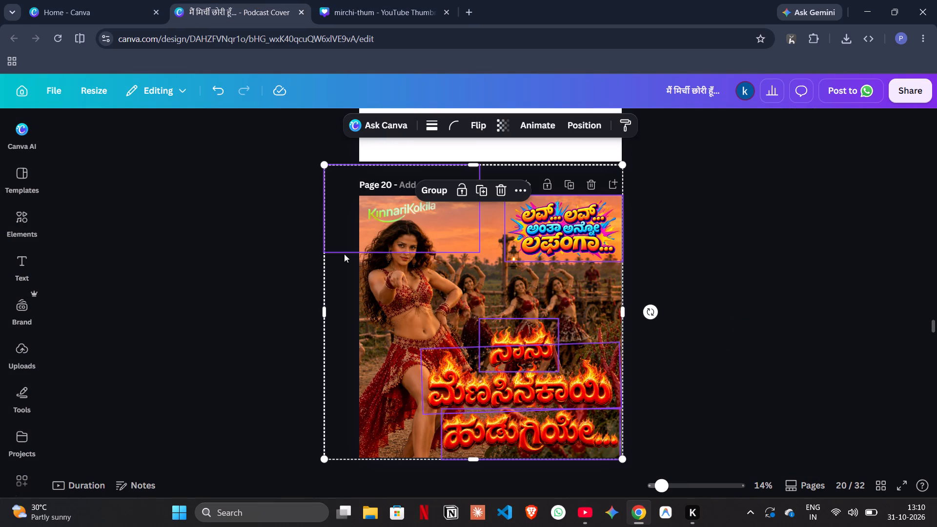
pyautogui.click(276, 299)
pyautogui.scroll(-6, 276, 299)
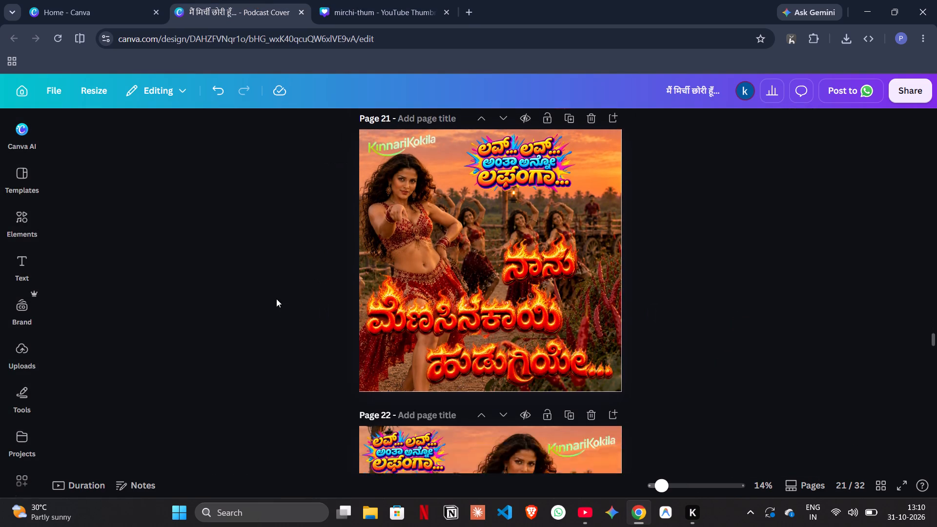
pyautogui.scroll(-6, 276, 299)
pyautogui.scroll(2, 276, 299)
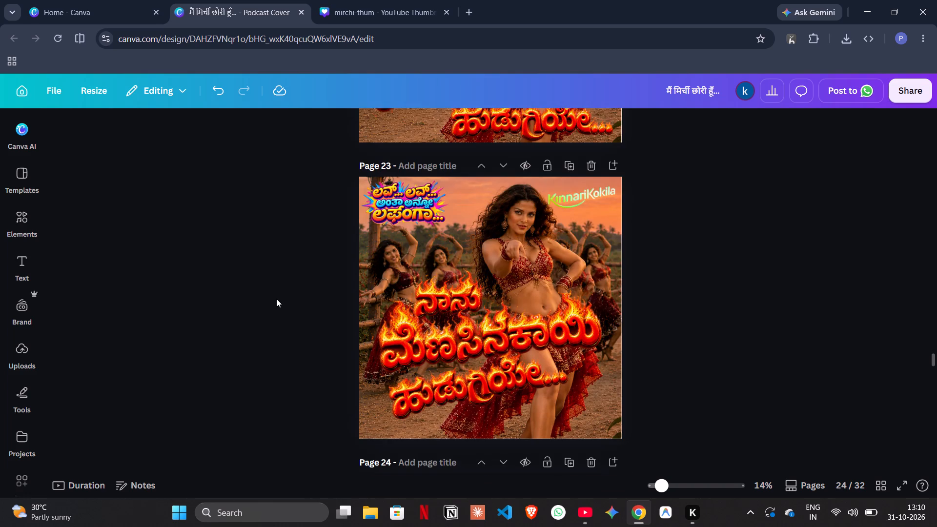
pyautogui.scroll(1, 276, 299)
pyautogui.scroll(-3, 276, 299)
pyautogui.scroll(5, 276, 299)
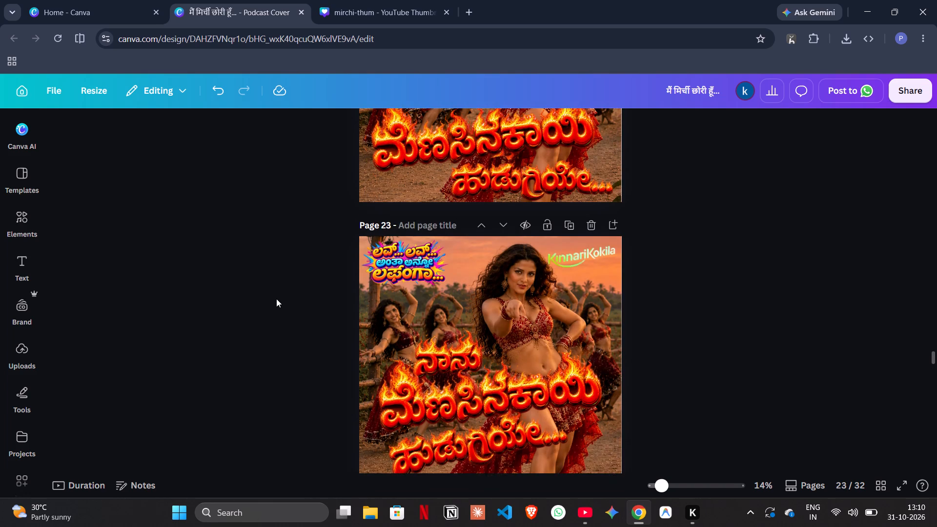
pyautogui.scroll(1, 276, 299)
pyautogui.scroll(-2, 276, 299)
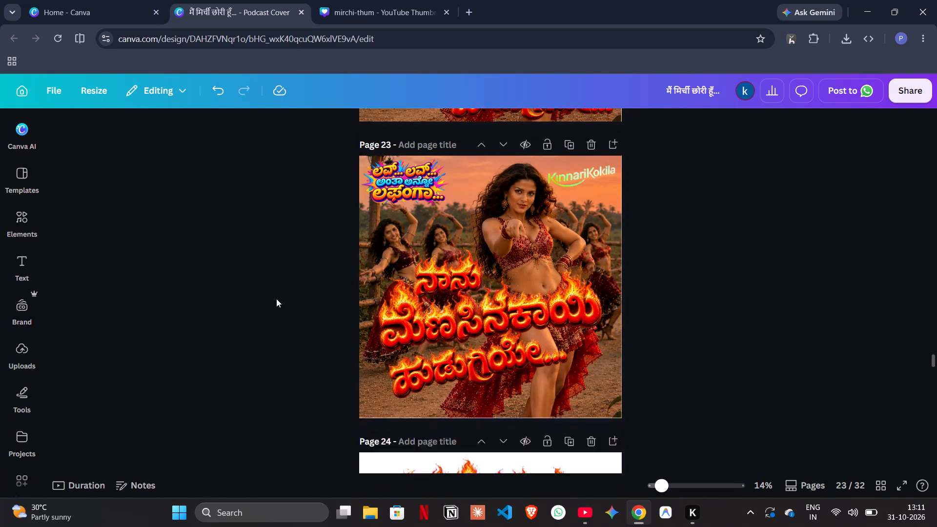
pyautogui.scroll(-2, 276, 299)
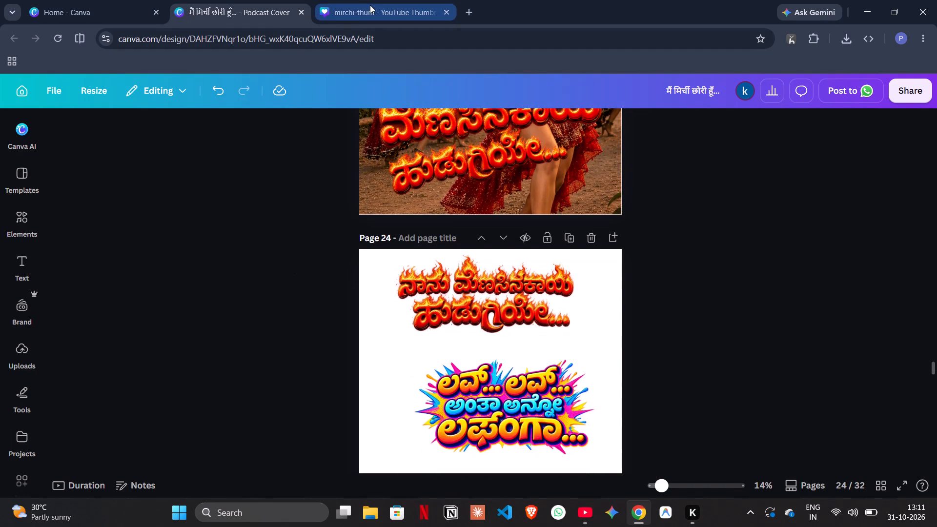
# Switch back to the mirchi-thum design and duplicate the Kannada thumbnail on page 20.
pyautogui.click(370, 5)
pyautogui.scroll(3, 448, 234)
pyautogui.click(343, 254)
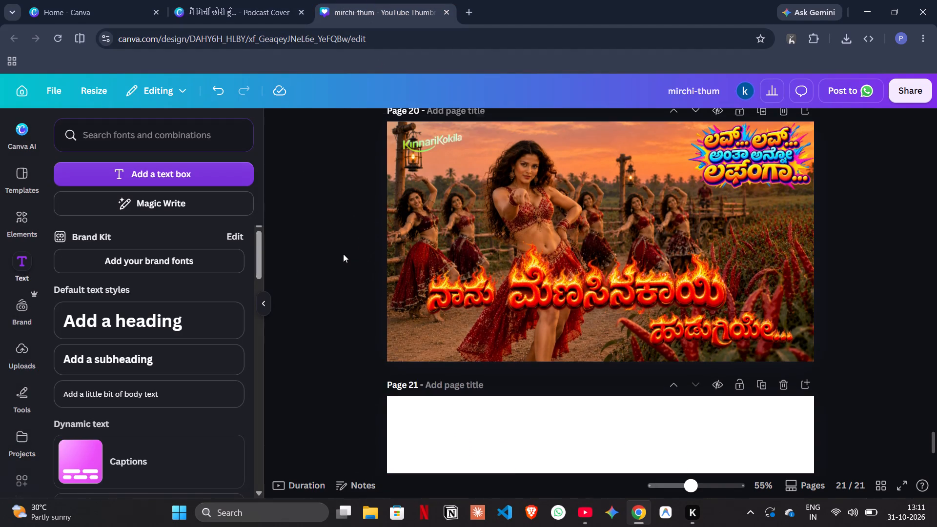
pyautogui.scroll(1, 343, 254)
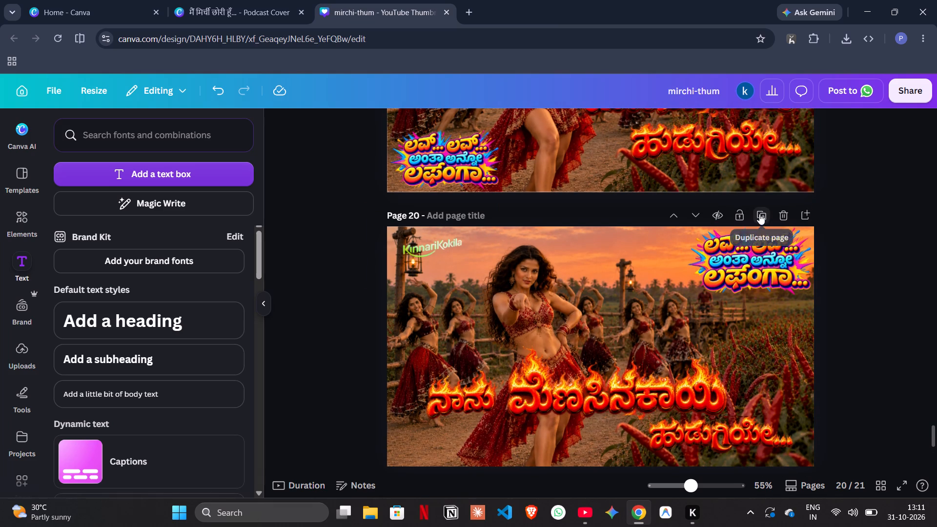
pyautogui.click(759, 214)
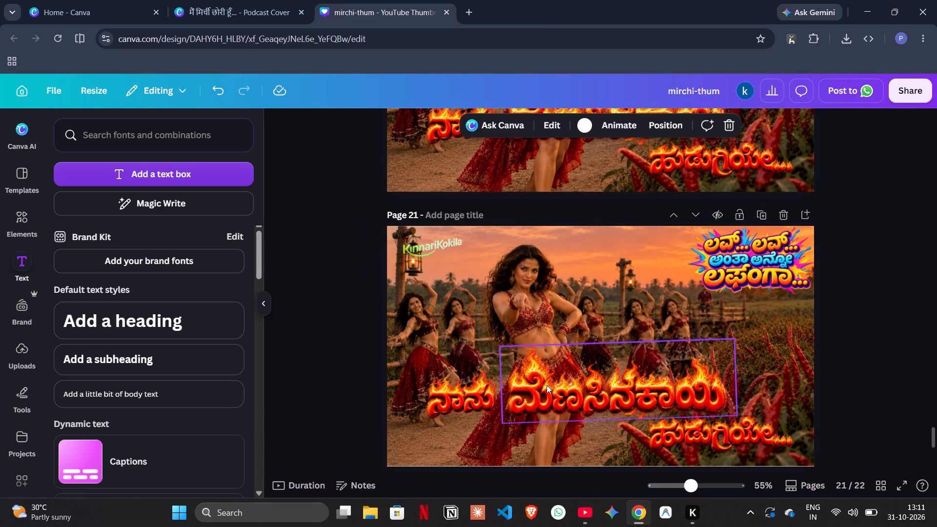
# On page 21, move ಮೆಣಸಿನಕಾಯಿ right of the lead dancer and place ನಾನು above it, stacking the title in three lines.
pyautogui.moveTo(570, 394); pyautogui.dragTo(635, 383)
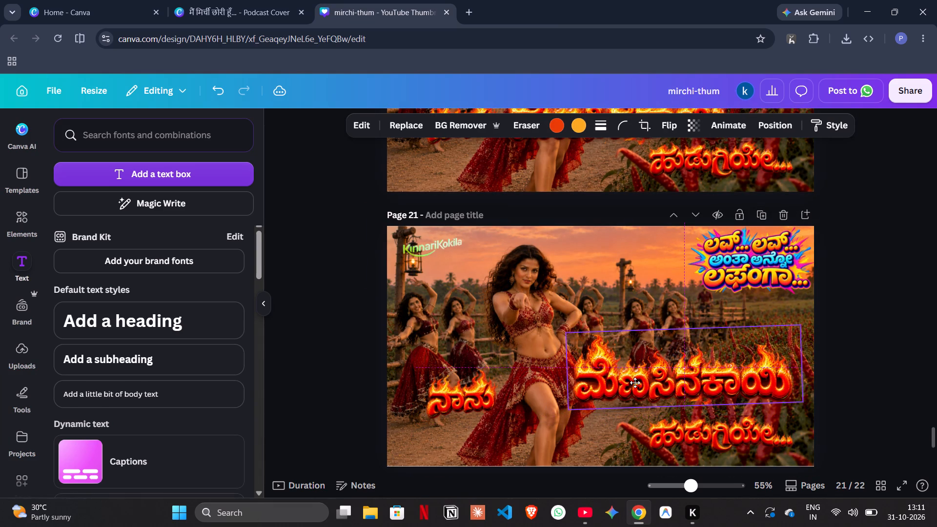
pyautogui.moveTo(635, 383); pyautogui.dragTo(635, 382)
pyautogui.moveTo(473, 384); pyautogui.dragTo(745, 310)
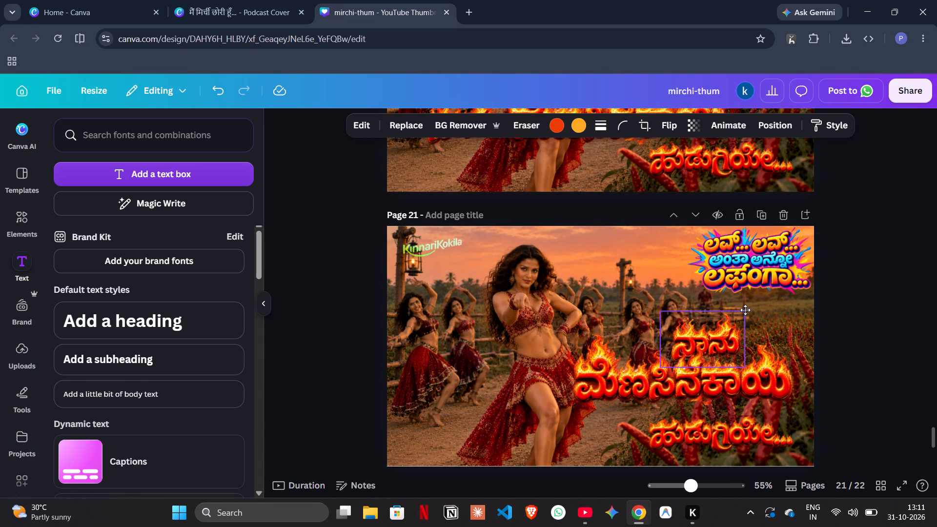
pyautogui.moveTo(745, 310); pyautogui.dragTo(749, 307)
pyautogui.click(869, 296)
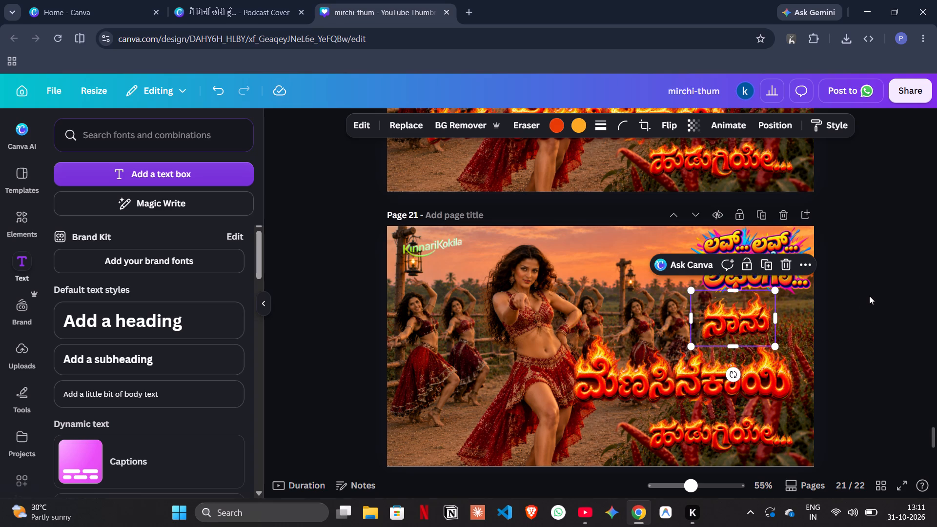
# Move the Kannada tagline on page 21 from the upper-right corner to the left edge, below the KinnariKokila logo.
pyautogui.moveTo(769, 258); pyautogui.dragTo(461, 332)
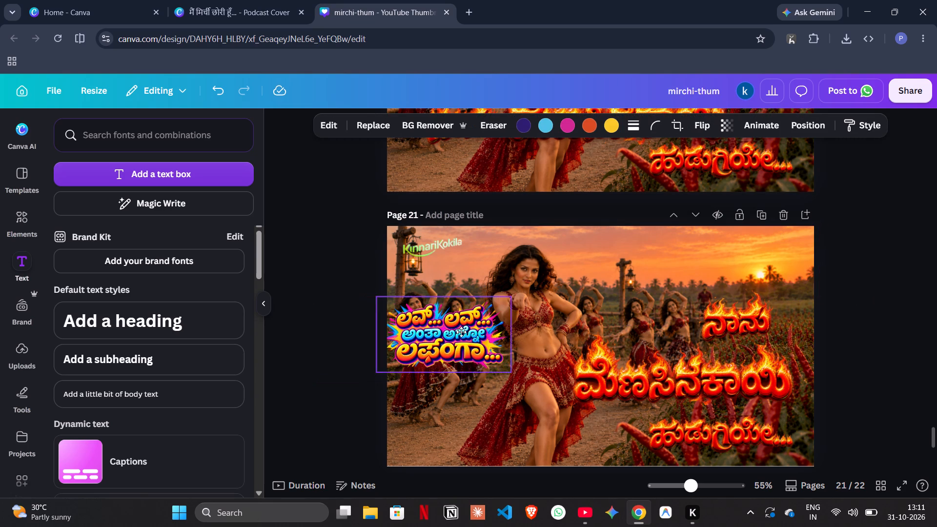
pyautogui.moveTo(461, 332); pyautogui.dragTo(463, 330)
pyautogui.click(882, 307)
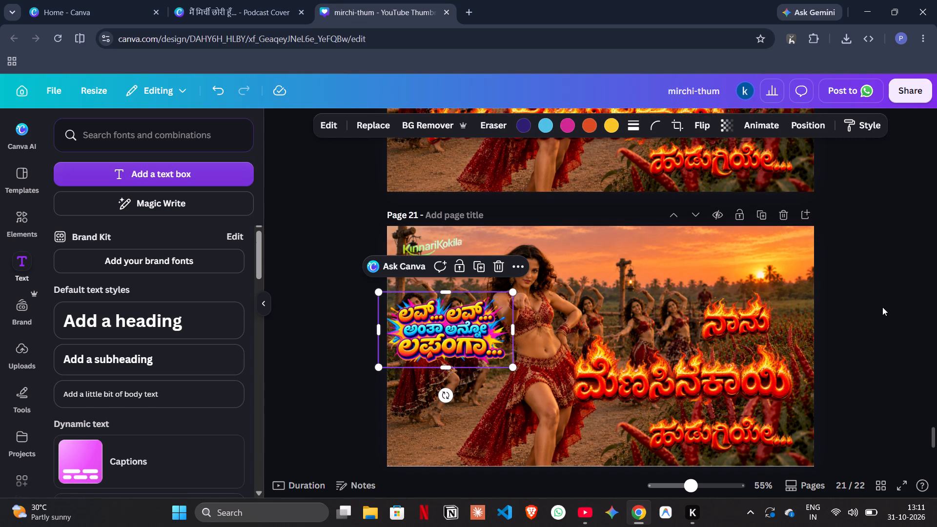
pyautogui.scroll(-1, 882, 307)
pyautogui.scroll(1, 884, 285)
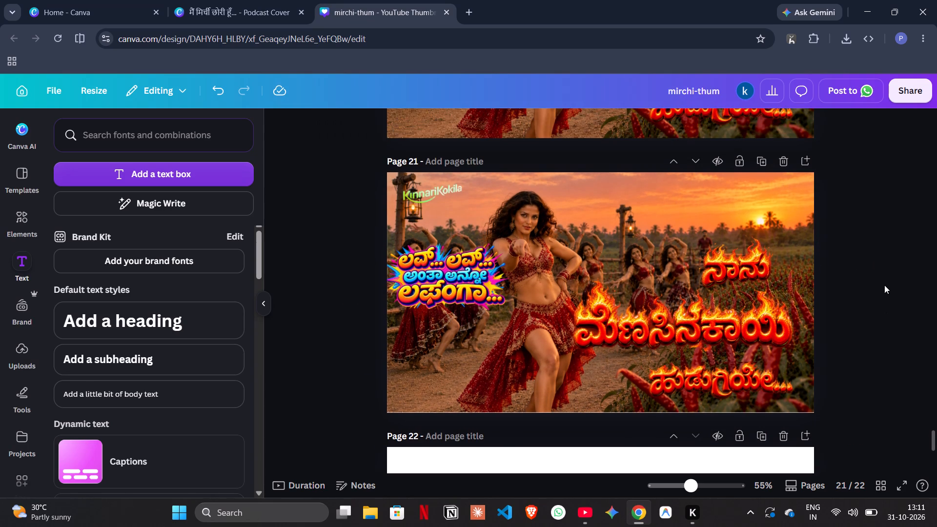
pyautogui.moveTo(466, 286); pyautogui.dragTo(462, 270)
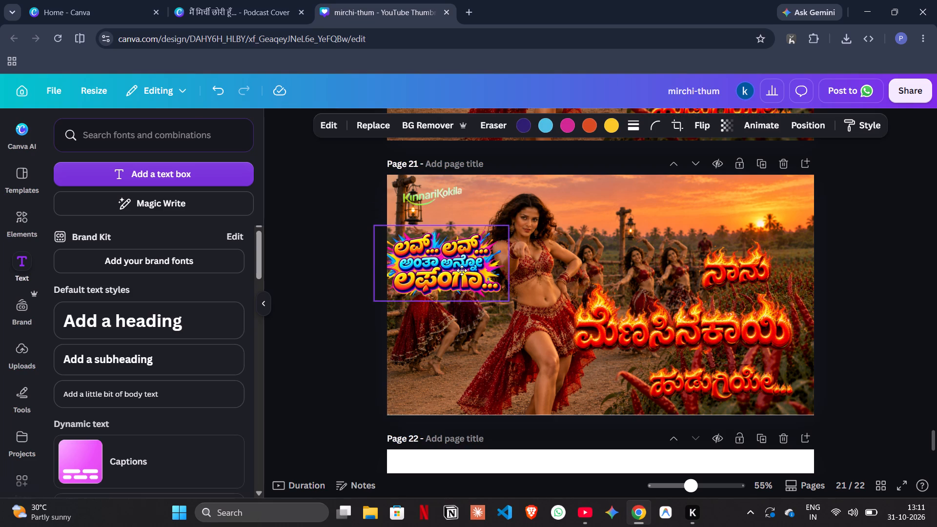
pyautogui.moveTo(462, 270); pyautogui.dragTo(462, 271)
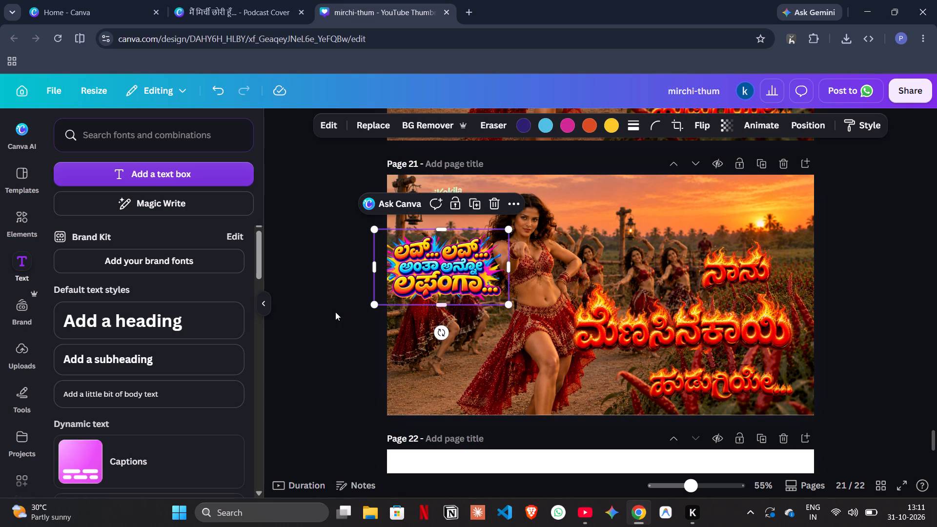
pyautogui.click(335, 312)
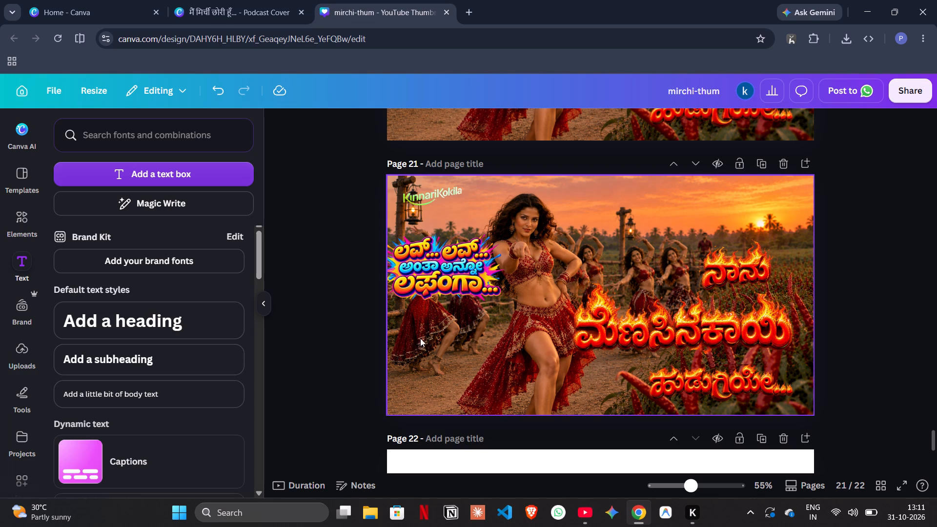
# Lower the tagline on page 21 to around the lead dancer's waist height and make it slightly larger.
pyautogui.click(474, 260)
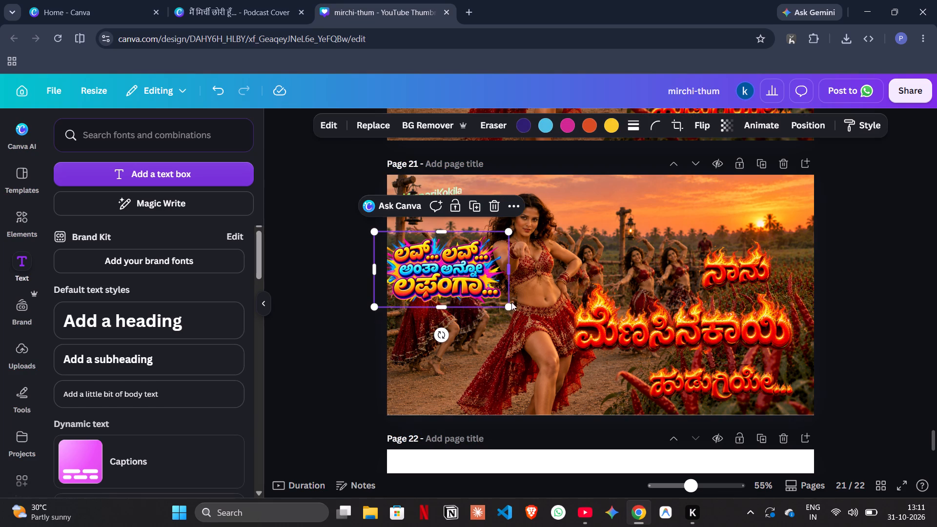
pyautogui.moveTo(510, 307); pyautogui.dragTo(497, 300)
pyautogui.moveTo(453, 264); pyautogui.dragTo(460, 264)
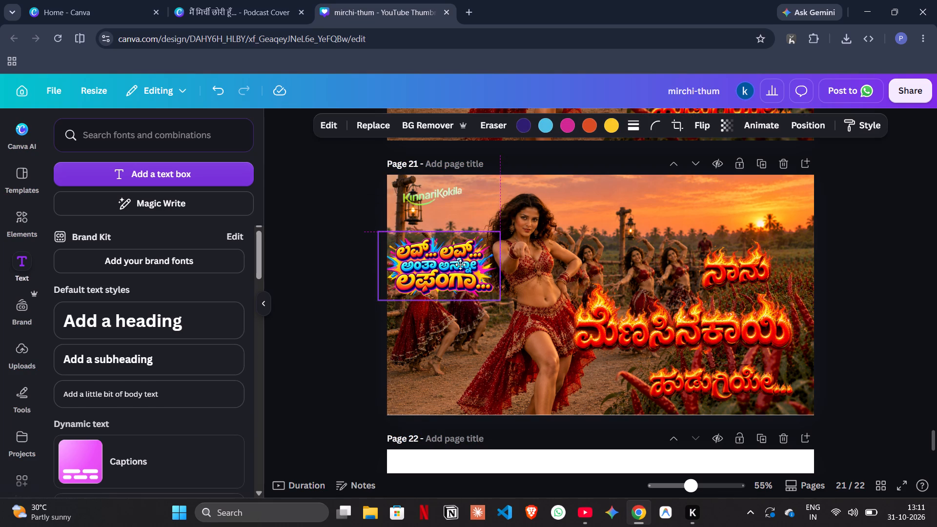
pyautogui.moveTo(460, 264); pyautogui.dragTo(460, 262)
pyautogui.moveTo(460, 262); pyautogui.dragTo(460, 262)
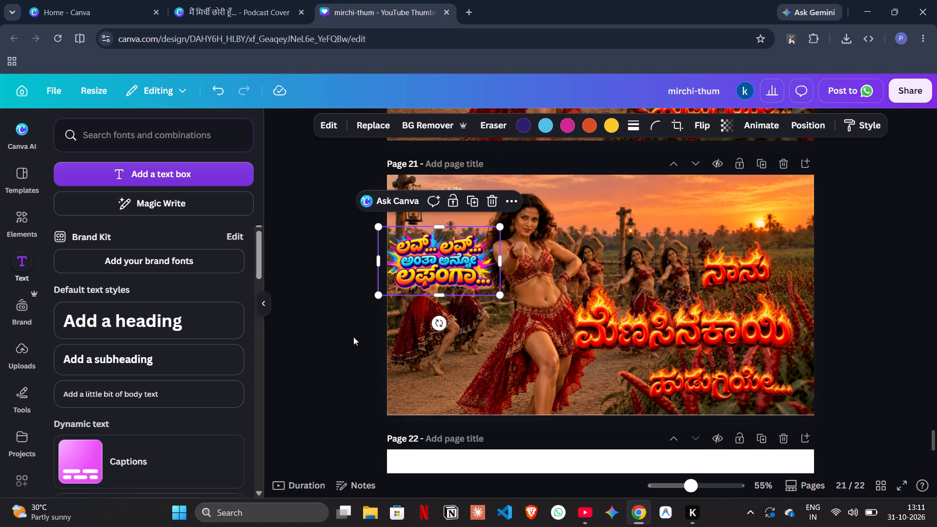
pyautogui.moveTo(440, 262); pyautogui.dragTo(442, 311)
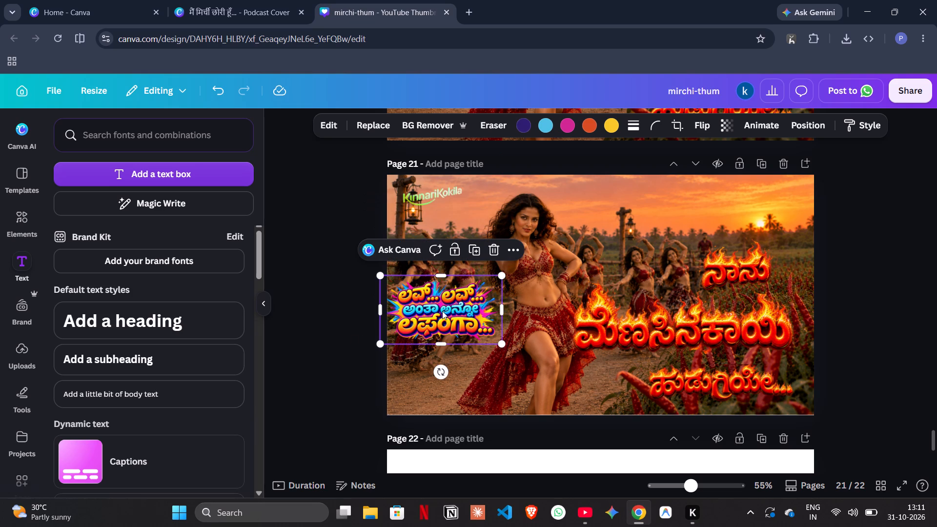
pyautogui.moveTo(501, 274); pyautogui.dragTo(519, 269)
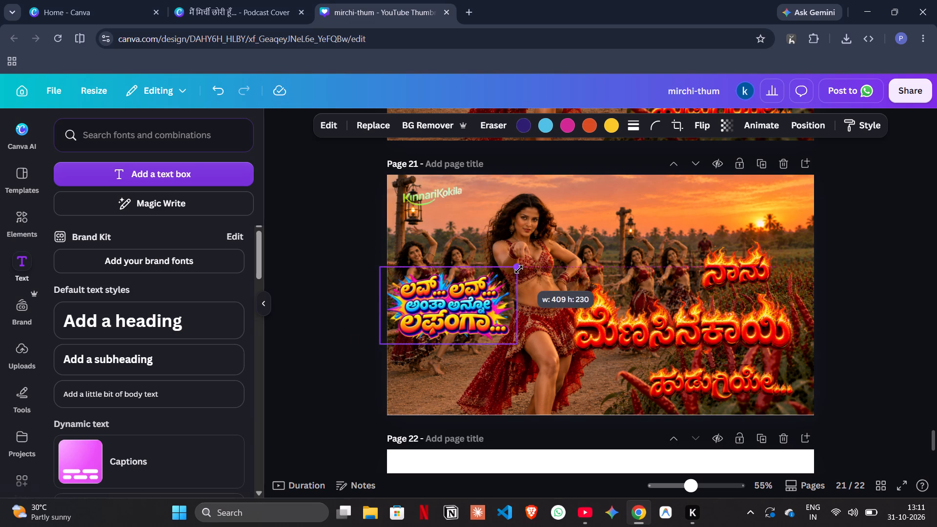
pyautogui.moveTo(519, 269); pyautogui.dragTo(524, 265)
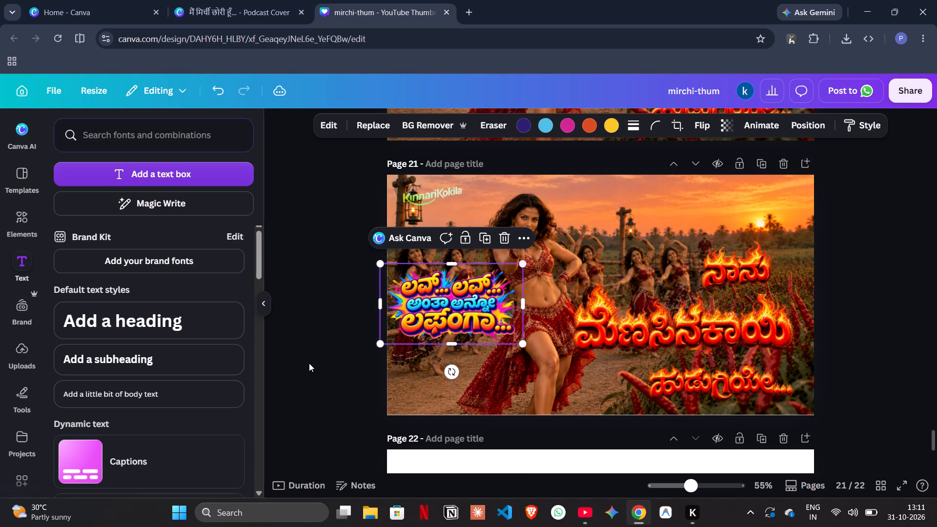
pyautogui.click(309, 363)
# Compare the Kannada layouts and delete page 19, the version with the tagline in the lower-left corner.
pyautogui.scroll(5, 309, 363)
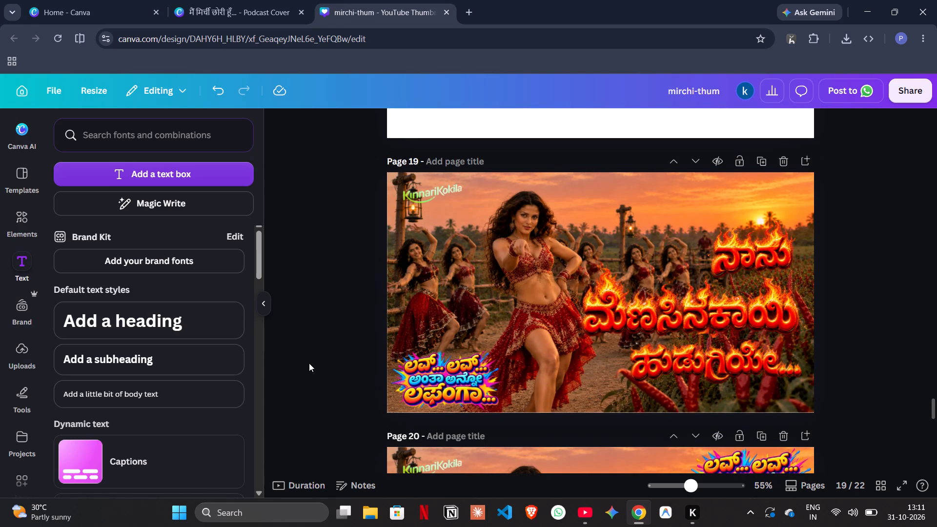
pyautogui.scroll(-7, 309, 363)
pyautogui.scroll(1, 309, 363)
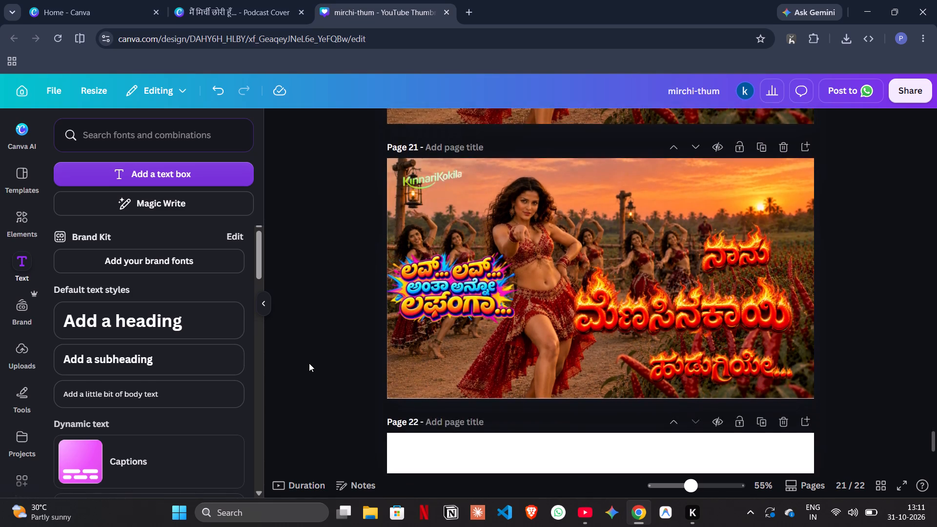
pyautogui.scroll(3, 309, 363)
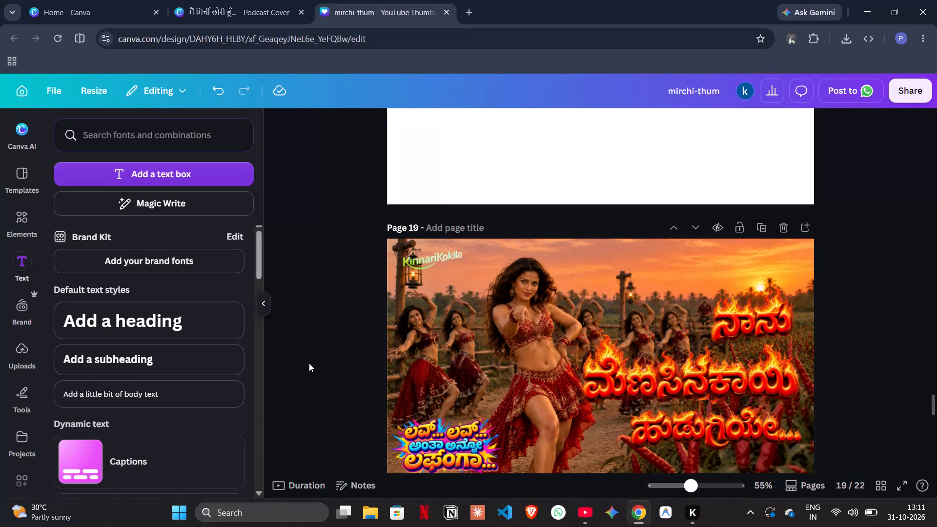
pyautogui.click(789, 231)
# Enlarge the title words ನಾನು and ಹುಡುಗಿಯೇ... on page 20 and reposition them around ಮೆಣಸಿನಕಾಯಿ.
pyautogui.scroll(-5, 828, 350)
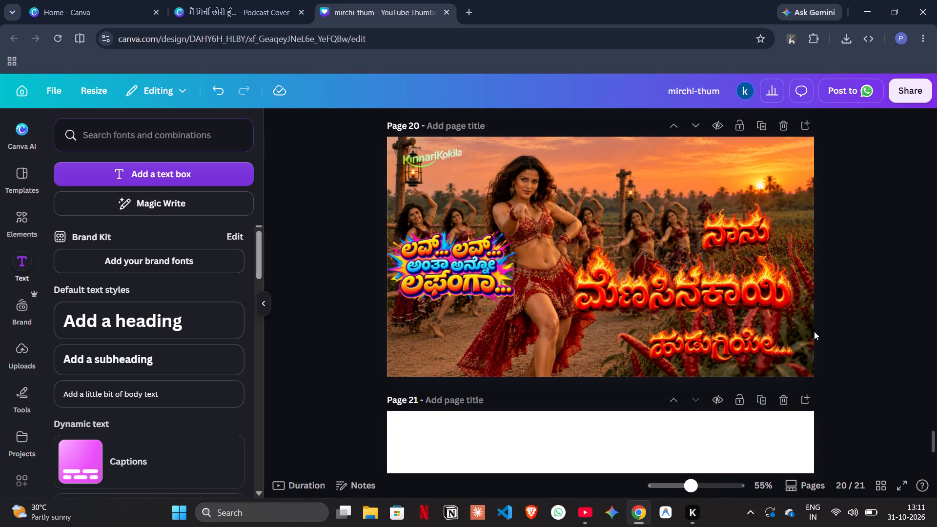
pyautogui.moveTo(741, 203); pyautogui.dragTo(759, 197)
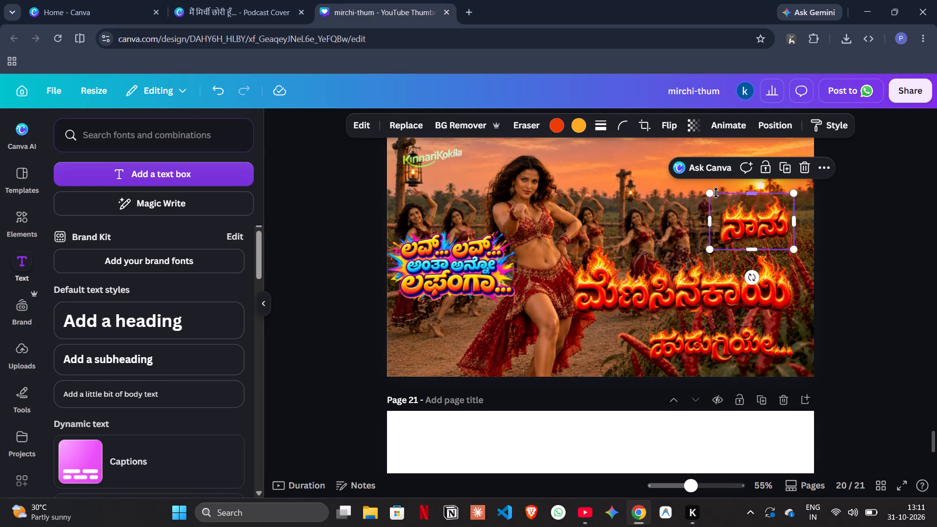
pyautogui.moveTo(712, 193); pyautogui.dragTo(681, 181)
pyautogui.moveTo(750, 218); pyautogui.dragTo(755, 228)
pyautogui.click(709, 293)
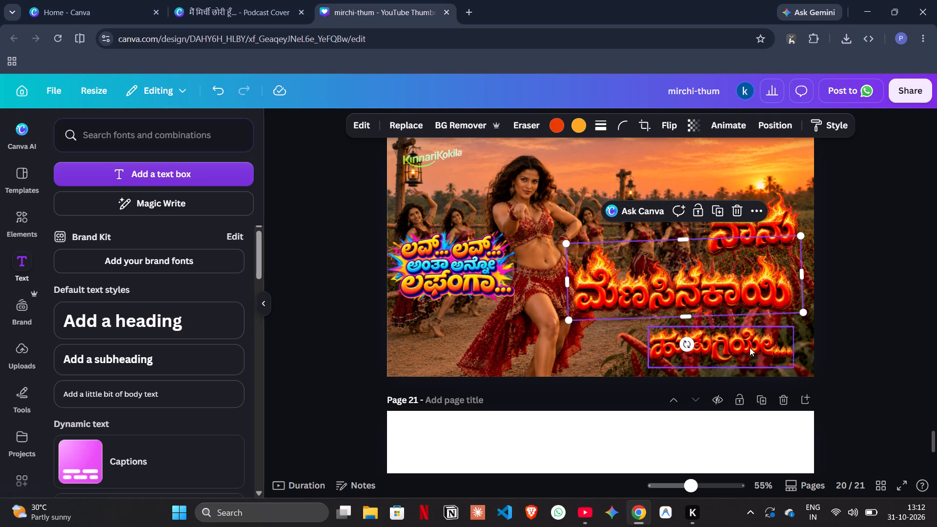
pyautogui.click(750, 349)
pyautogui.moveTo(648, 326); pyautogui.dragTo(630, 323)
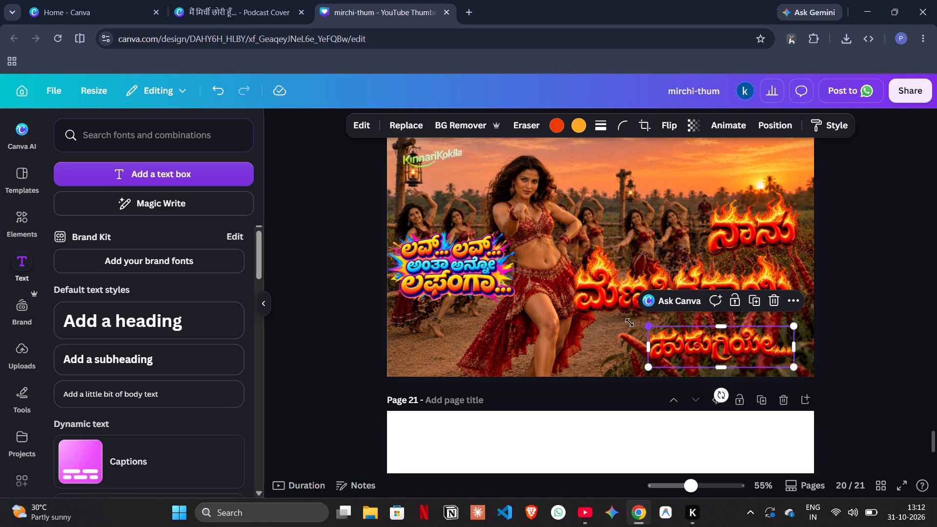
pyautogui.moveTo(630, 323); pyautogui.dragTo(619, 320)
pyautogui.moveTo(740, 345); pyautogui.dragTo(751, 344)
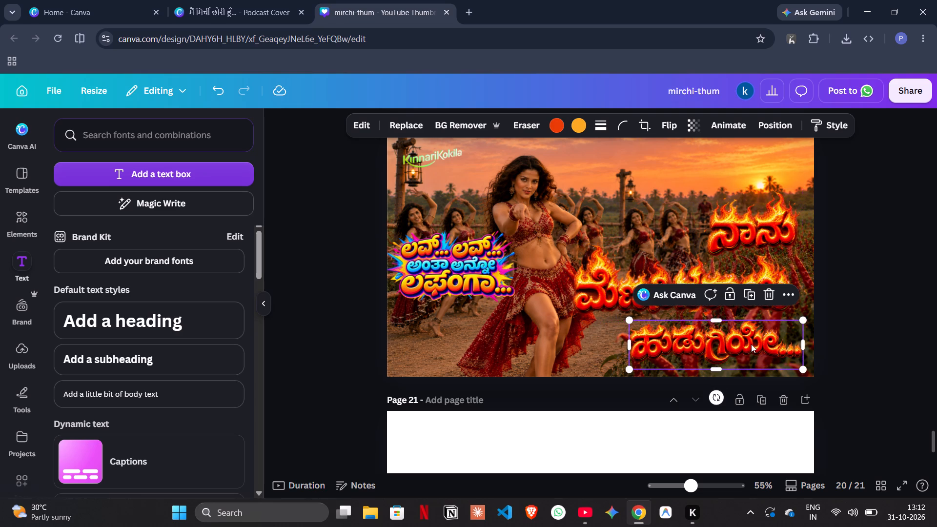
pyautogui.click(870, 322)
# Nudge ನಾನು left and ಮೆಣಸಿನಕಾಯಿ slightly right on page 20 to balance the stacked title.
pyautogui.moveTo(766, 216); pyautogui.dragTo(757, 216)
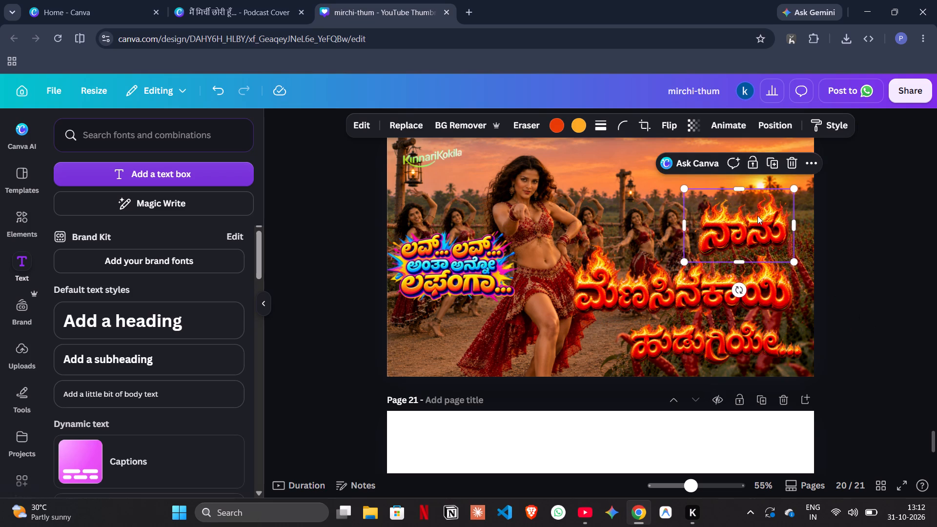
pyautogui.moveTo(754, 283); pyautogui.dragTo(759, 284)
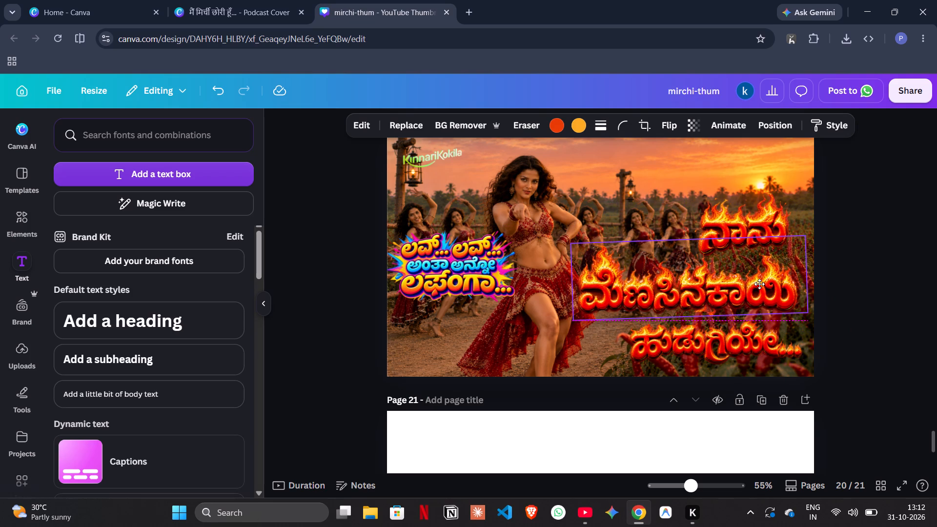
pyautogui.moveTo(759, 284); pyautogui.dragTo(758, 284)
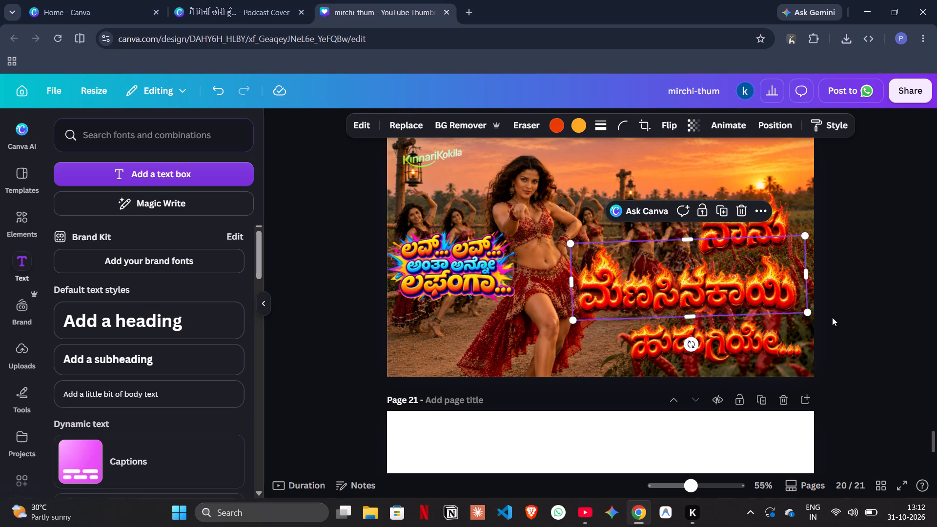
pyautogui.click(832, 317)
# Copy the Malayalam dancer background from page 26 of the podcast cover design onto a duplicate of the KANNADA page with its label removed.
pyautogui.scroll(-6, 832, 317)
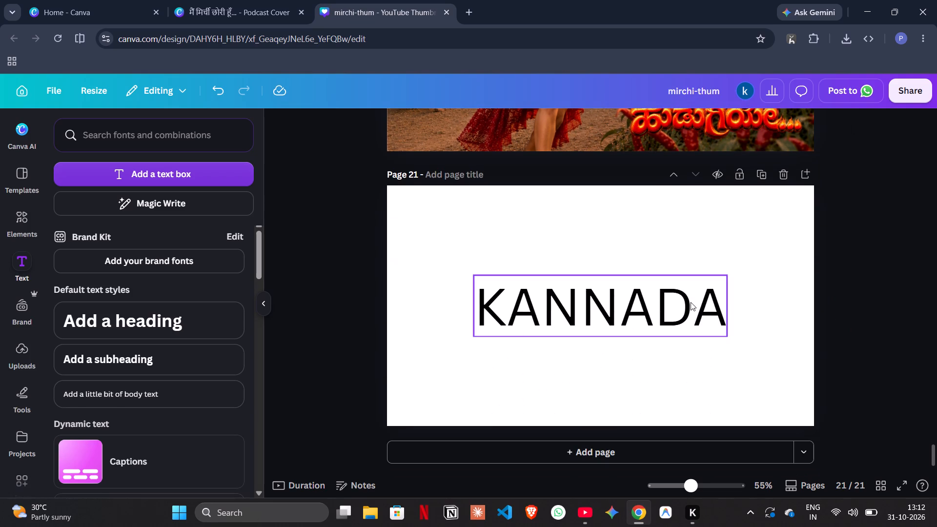
pyautogui.click(298, 0)
pyautogui.scroll(-3, 344, 296)
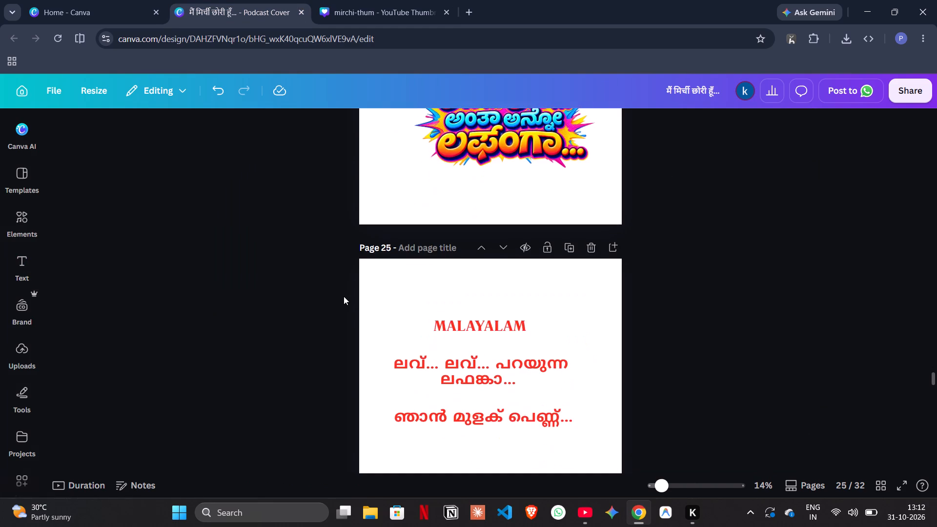
pyautogui.scroll(-5, 344, 296)
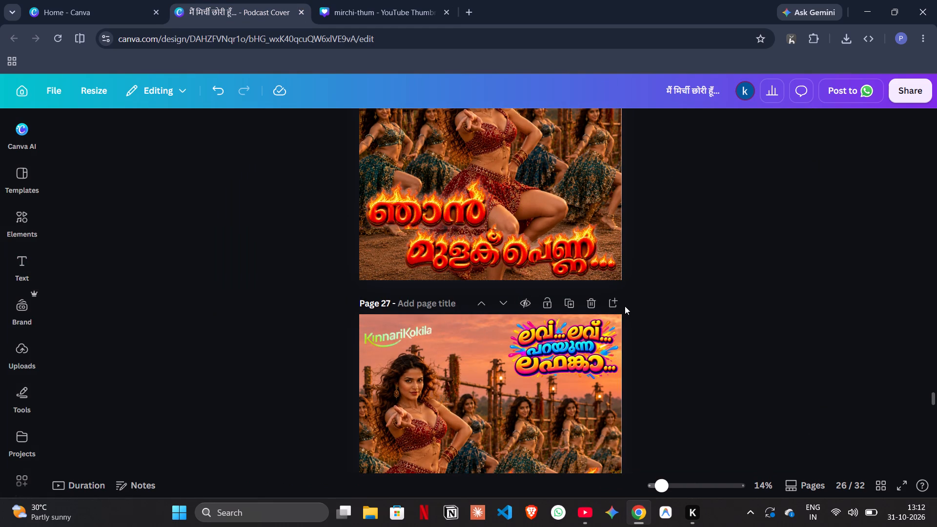
pyautogui.scroll(1, 592, 229)
pyautogui.click(592, 229)
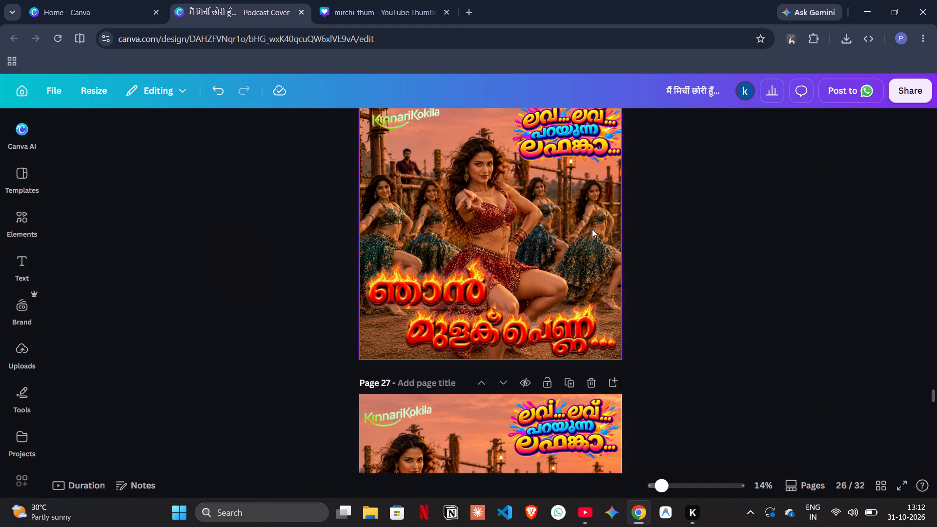
pyautogui.hotkey('ctrl', 'c')
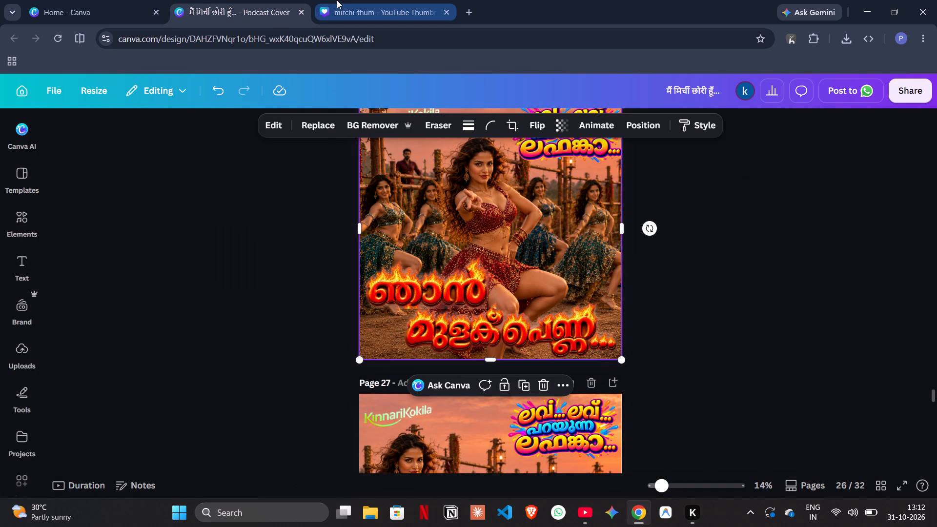
pyautogui.click(337, 0)
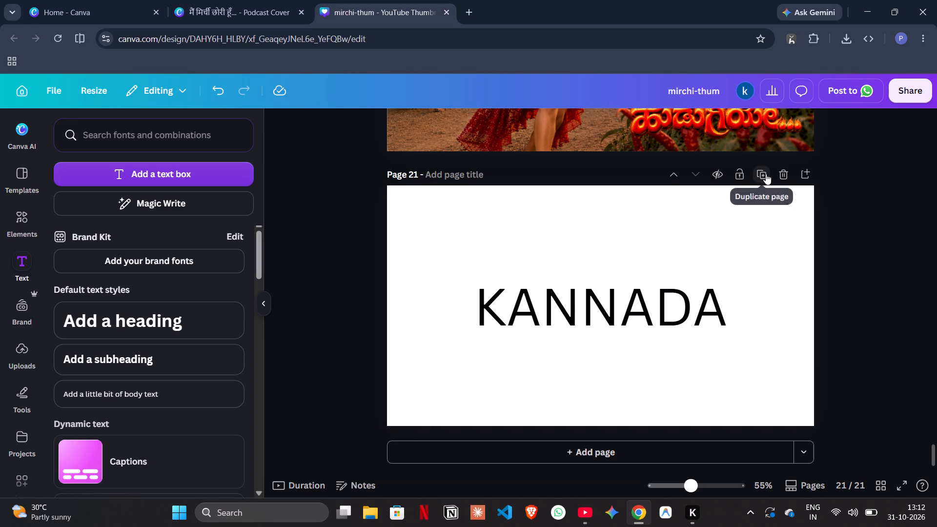
pyautogui.click(766, 174)
pyautogui.click(637, 309)
pyautogui.press('BackSpace')
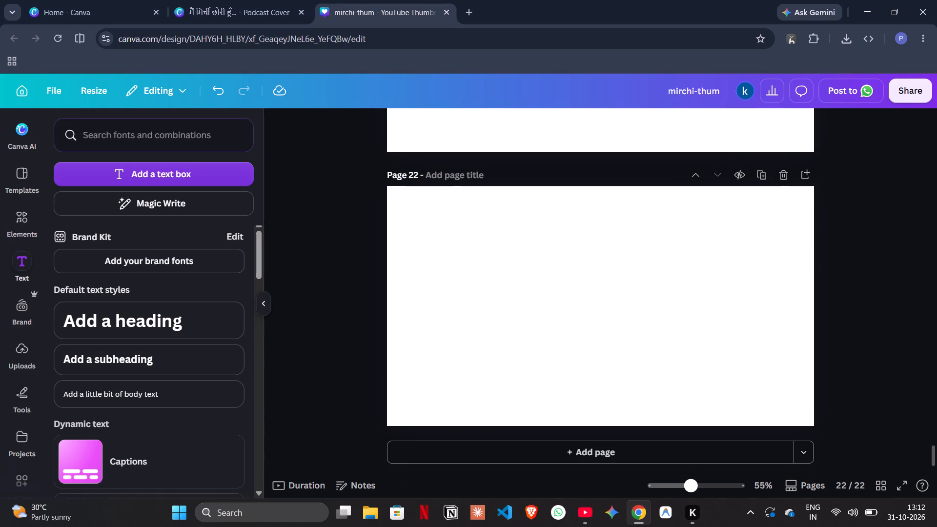
pyautogui.hotkey('ctrl', 'v')
# Copy the KinnariKokila logo, Malayalam tagline and both title words from page 26 of the podcast cover design, and return to mirchi-thum.
pyautogui.click(252, 0)
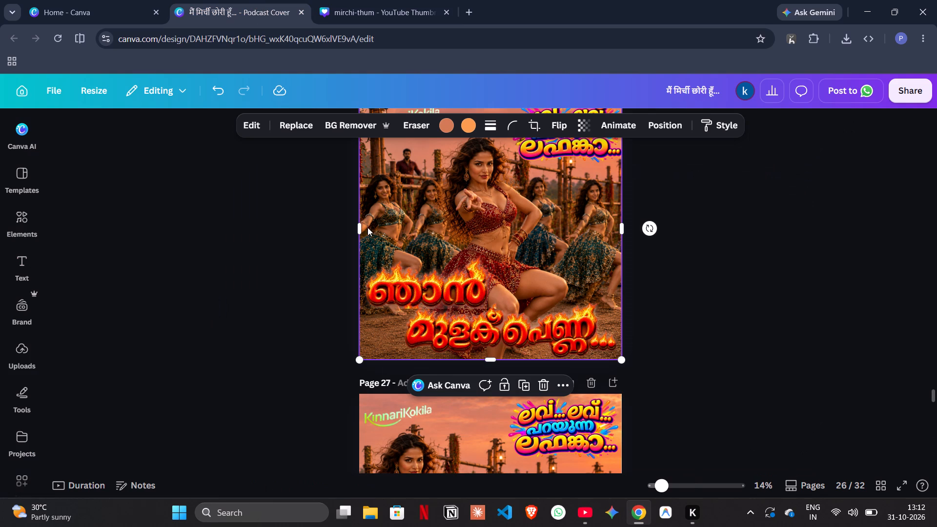
pyautogui.scroll(1, 258, 320)
pyautogui.moveTo(240, 218); pyautogui.dragTo(503, 233)
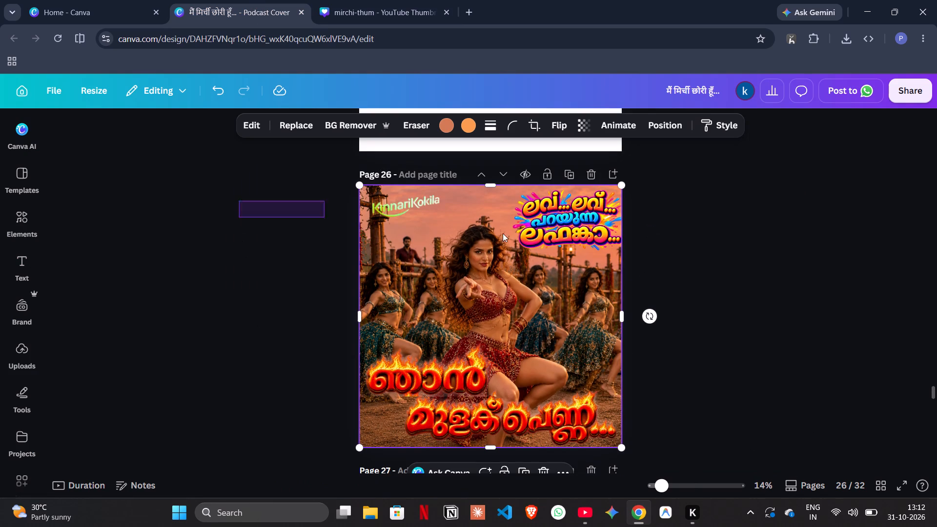
pyautogui.moveTo(503, 233); pyautogui.dragTo(566, 428)
pyautogui.hotkey('ctrl', 'c')
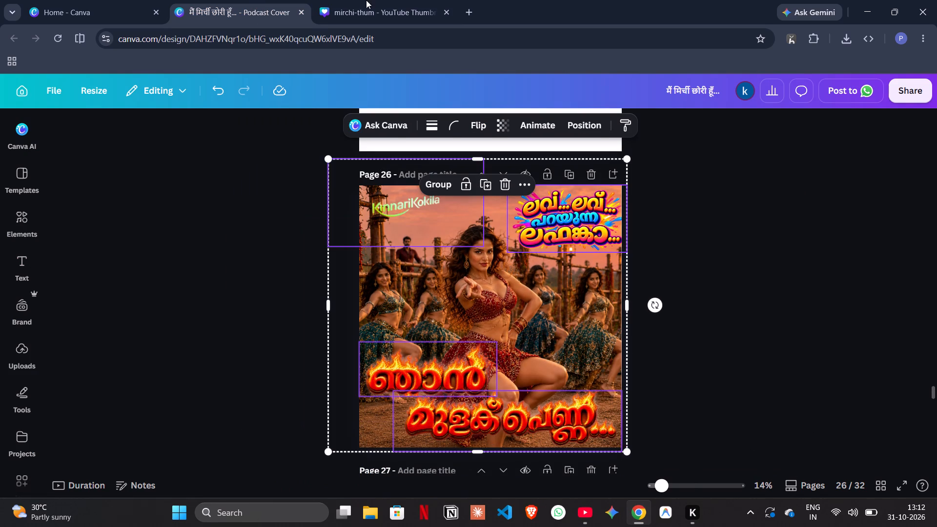
pyautogui.click(378, 0)
# Extend the dancer image slightly on its left side and align it with the left edge of page 22.
pyautogui.click(540, 297)
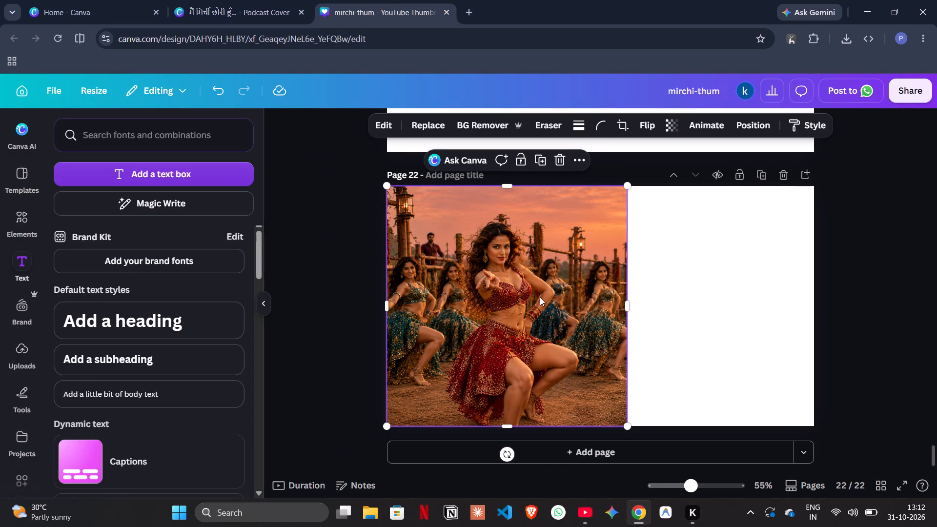
pyautogui.moveTo(571, 300); pyautogui.dragTo(609, 304)
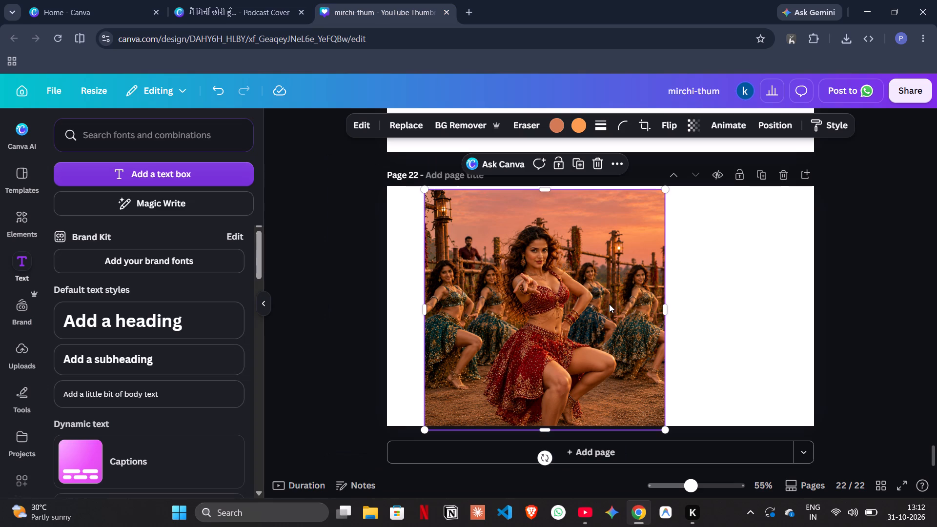
pyautogui.moveTo(615, 302); pyautogui.dragTo(637, 297)
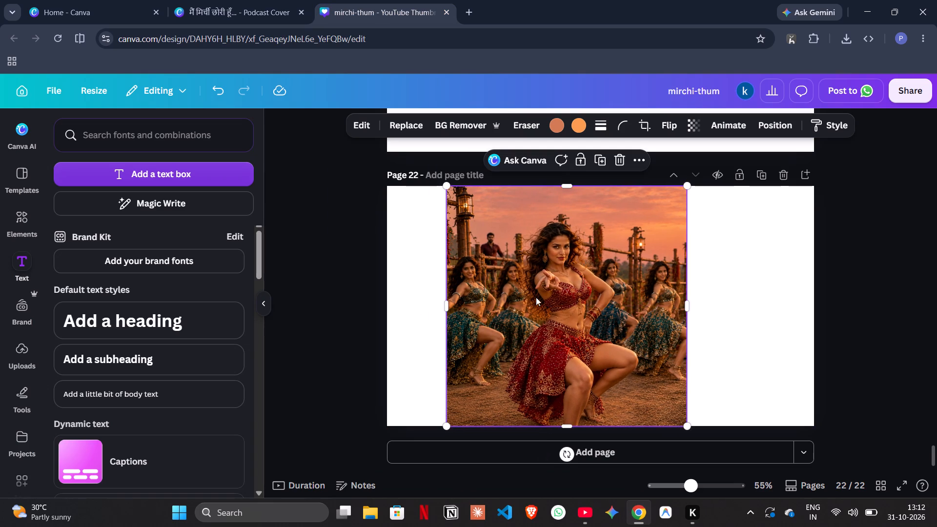
pyautogui.moveTo(447, 304); pyautogui.dragTo(445, 309)
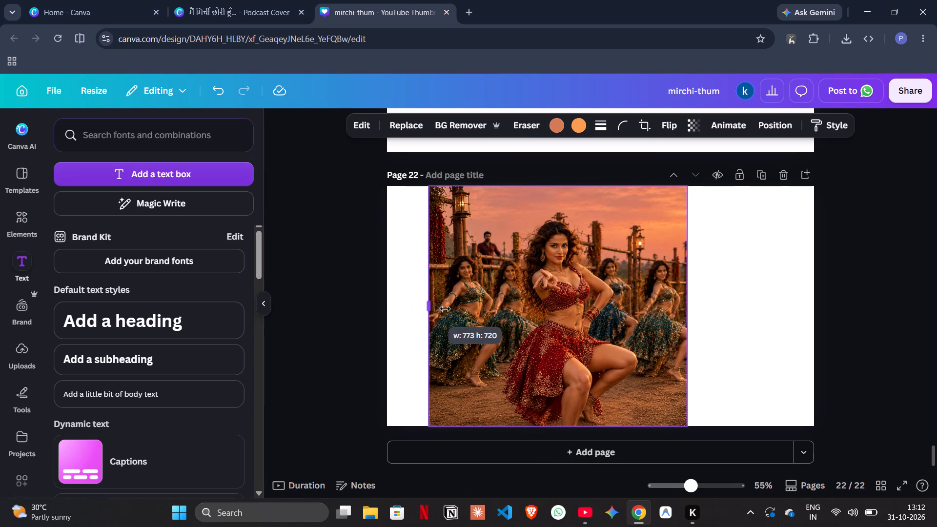
pyautogui.moveTo(445, 309); pyautogui.dragTo(438, 311)
pyautogui.moveTo(516, 323); pyautogui.dragTo(495, 323)
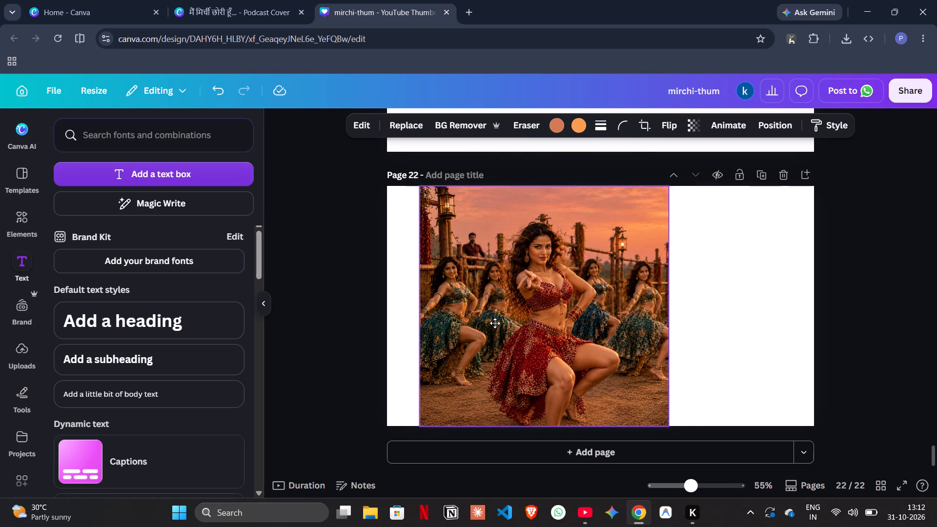
pyautogui.moveTo(495, 323); pyautogui.dragTo(461, 324)
pyautogui.click(461, 324)
pyautogui.moveTo(461, 324); pyautogui.dragTo(466, 324)
# Widen the dancer image on its right side until it covers the full width of page 22.
pyautogui.click(632, 307)
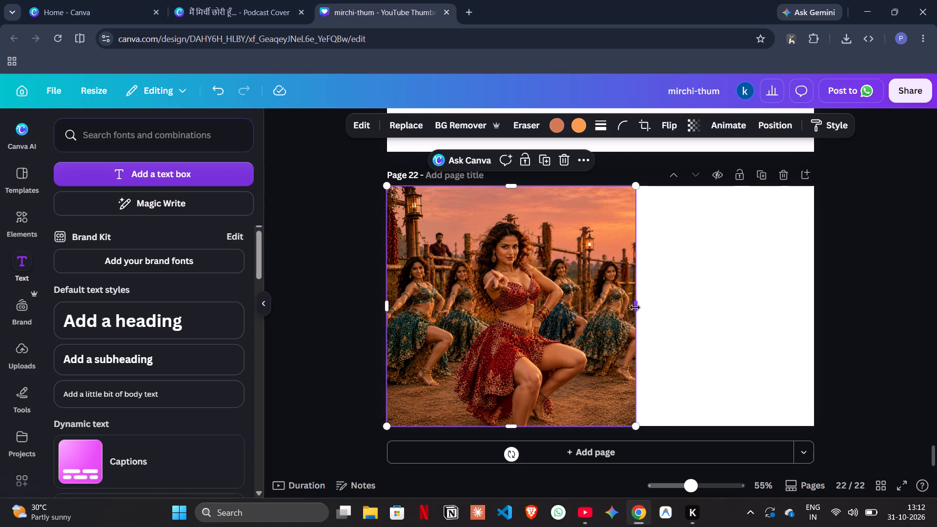
pyautogui.click(641, 306)
pyautogui.click(625, 308)
pyautogui.click(625, 308)
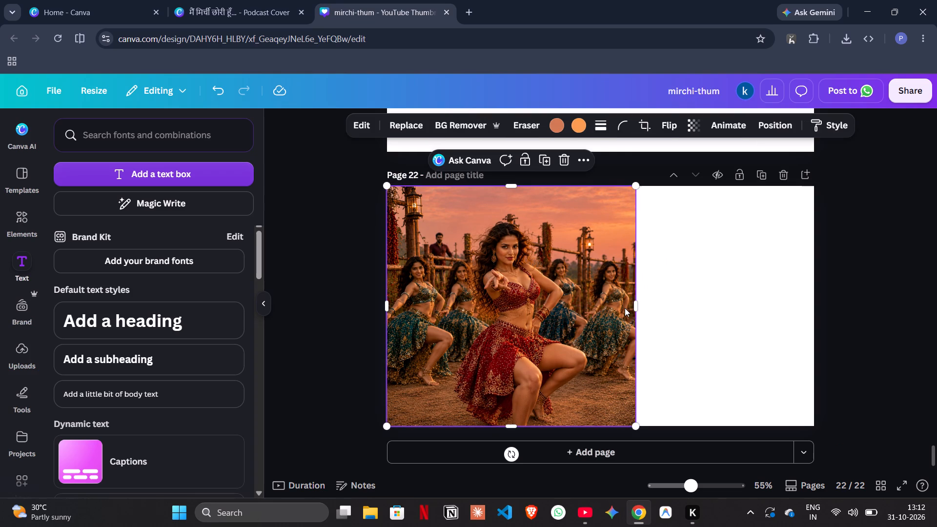
pyautogui.click(625, 308)
pyautogui.moveTo(634, 306); pyautogui.dragTo(819, 304)
pyautogui.click(819, 304)
pyautogui.click(852, 280)
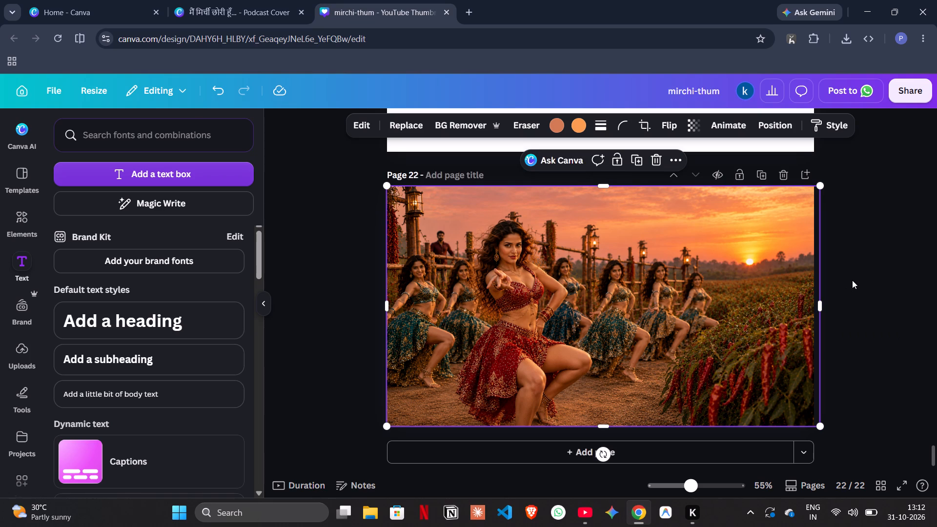
# Paste the copied logo, tagline and title words onto page 22 and shift them slightly together.
pyautogui.scroll(2, 852, 280)
pyautogui.scroll(-2, 852, 280)
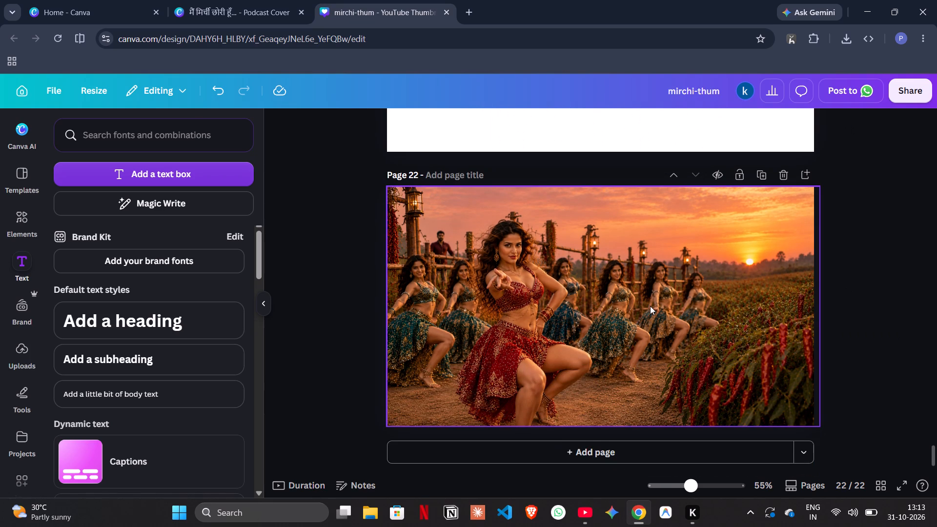
pyautogui.hotkey('ctrl', 'v')
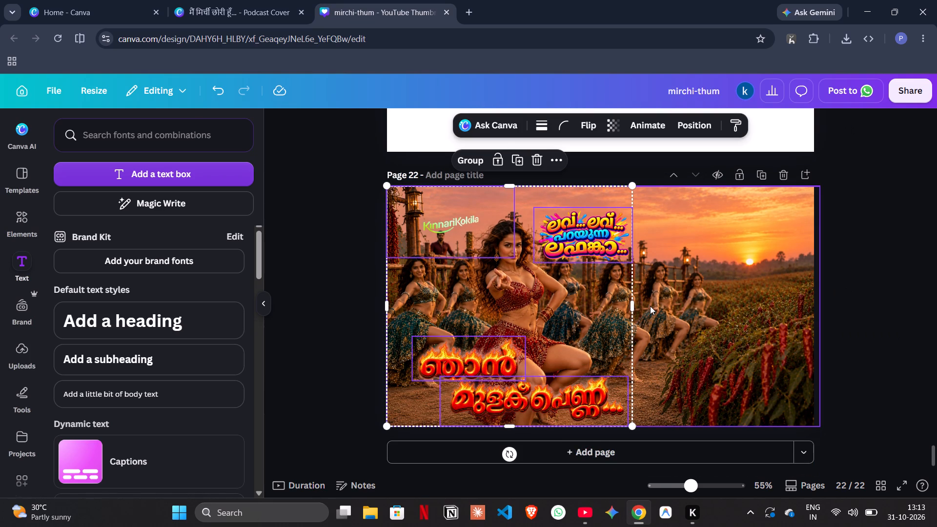
pyautogui.moveTo(446, 231); pyautogui.dragTo(436, 222)
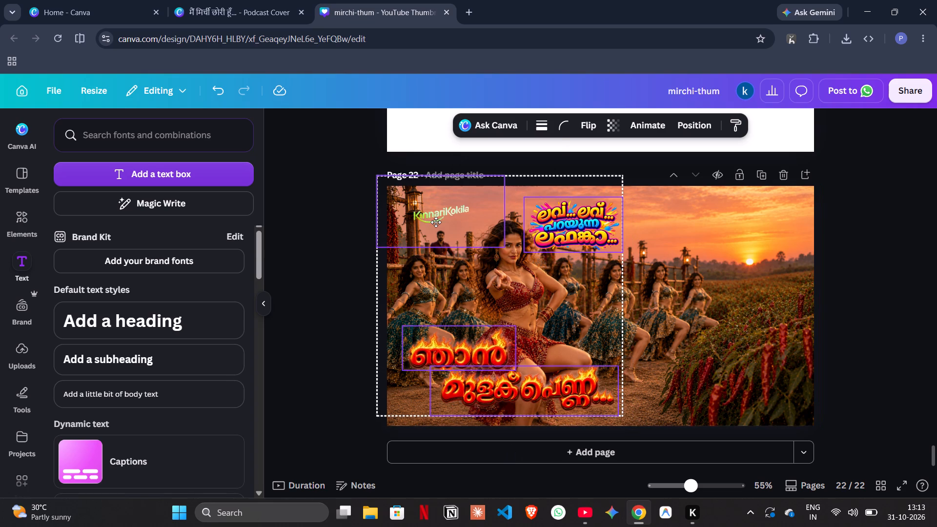
pyautogui.moveTo(436, 222); pyautogui.dragTo(449, 225)
pyautogui.click(449, 225)
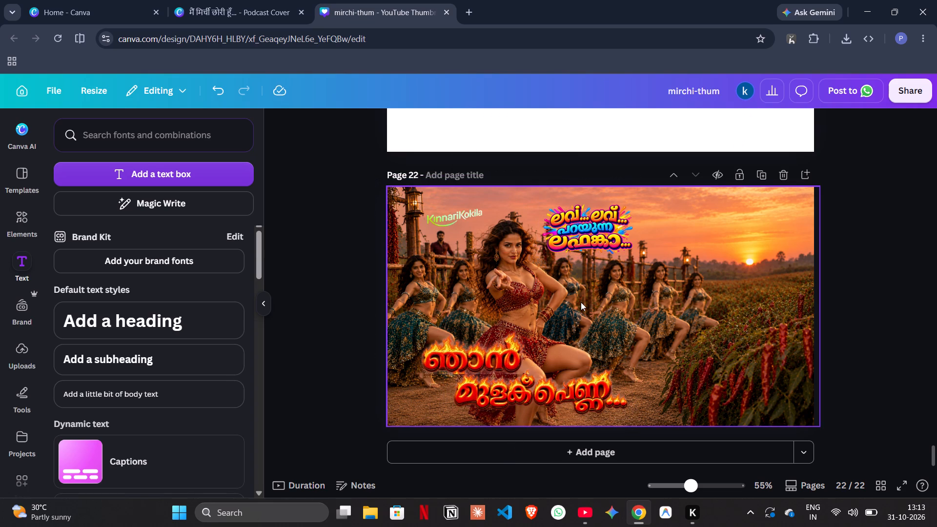
# Place the KinnariKokila logo in the upper-left corner of page 22 and enlarge it slightly.
pyautogui.moveTo(464, 226); pyautogui.dragTo(432, 211)
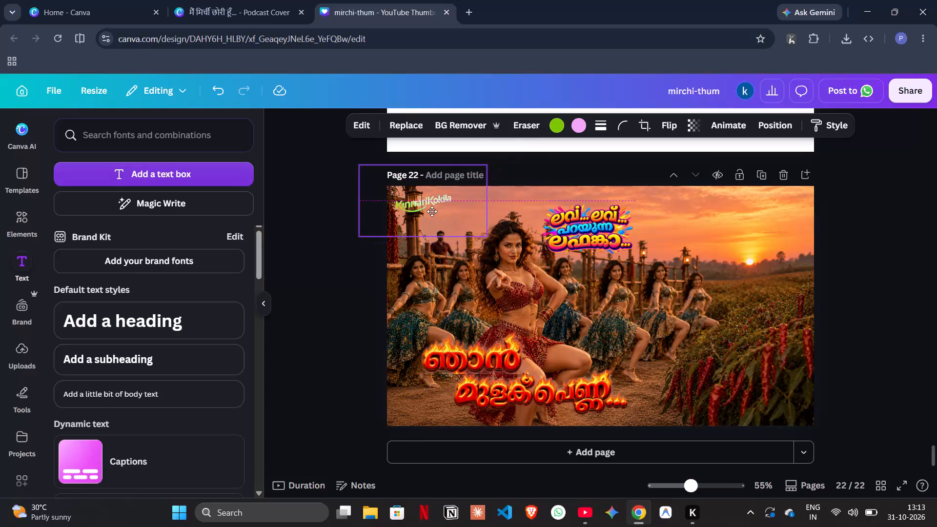
pyautogui.moveTo(432, 211); pyautogui.dragTo(431, 211)
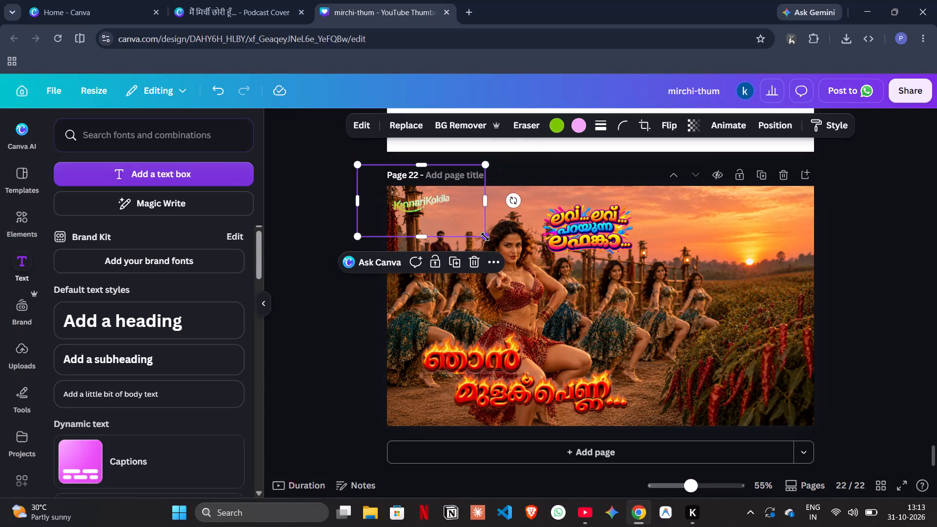
pyautogui.moveTo(485, 237); pyautogui.dragTo(493, 238)
pyautogui.click(459, 219)
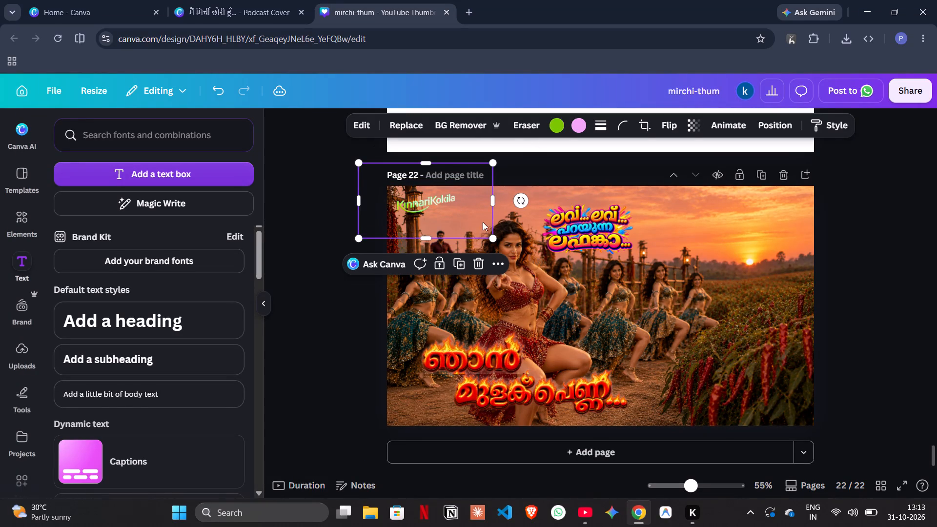
# Move the Malayalam tagline to the upper-right corner of page 22.
pyautogui.moveTo(582, 237); pyautogui.dragTo(758, 224)
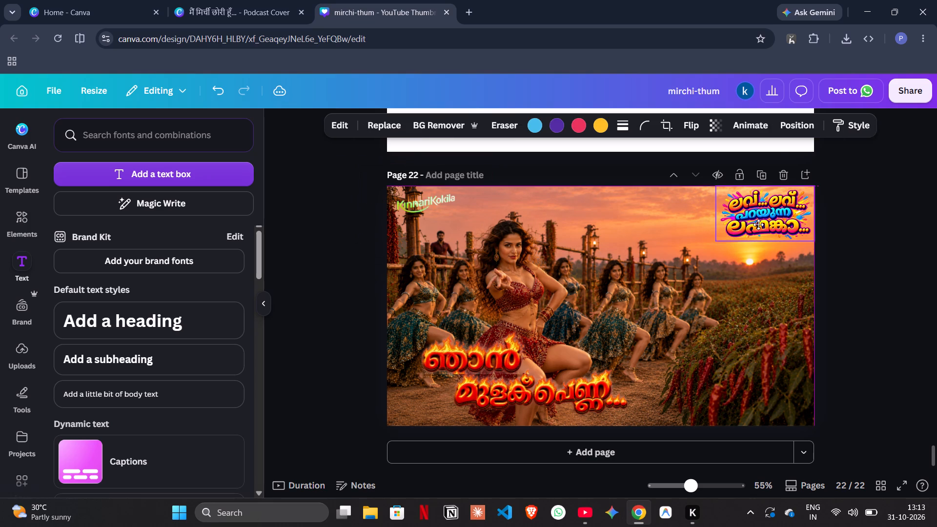
pyautogui.moveTo(758, 224); pyautogui.dragTo(758, 223)
pyautogui.click(837, 316)
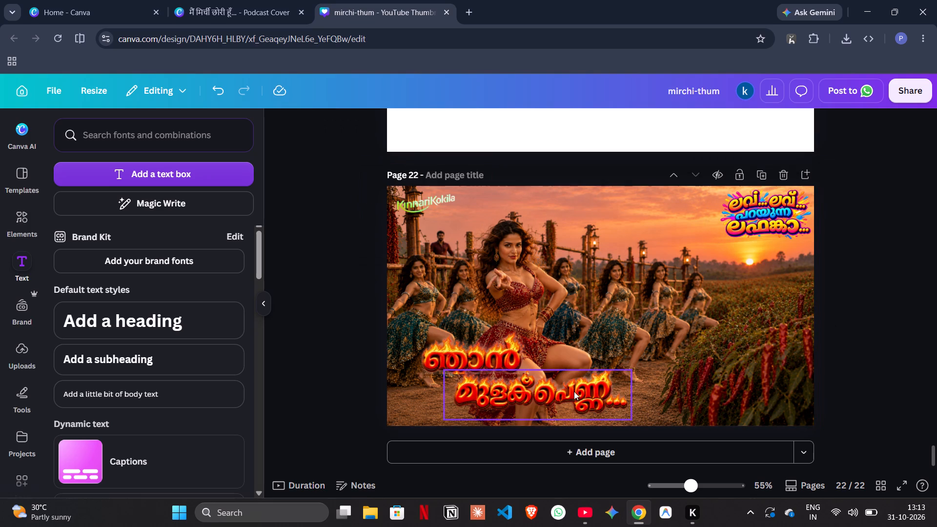
# Place മുളക് പെണ്ണ്... over the lower-right field area on page 22, enlarged to about 674 by 179.
pyautogui.moveTo(572, 395); pyautogui.dragTo(713, 399)
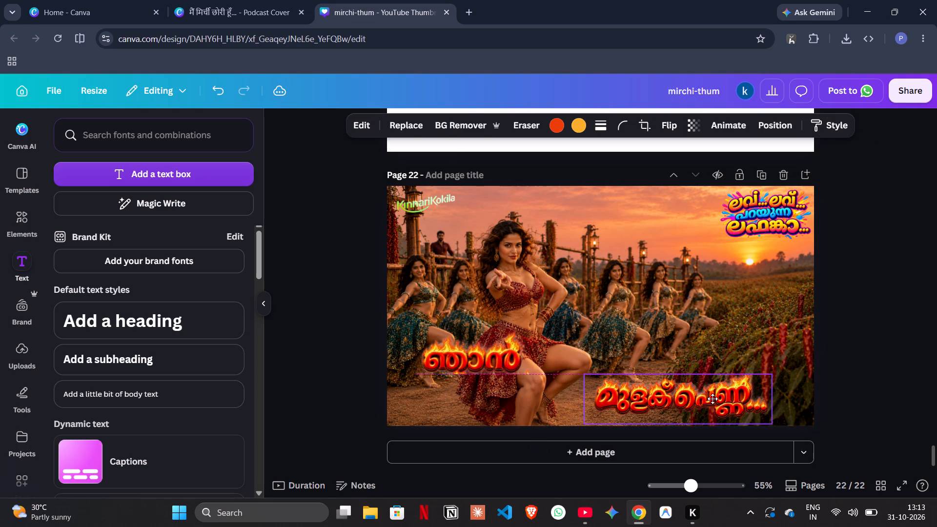
pyautogui.moveTo(713, 399); pyautogui.dragTo(713, 399)
pyautogui.moveTo(773, 375); pyautogui.dragTo(811, 367)
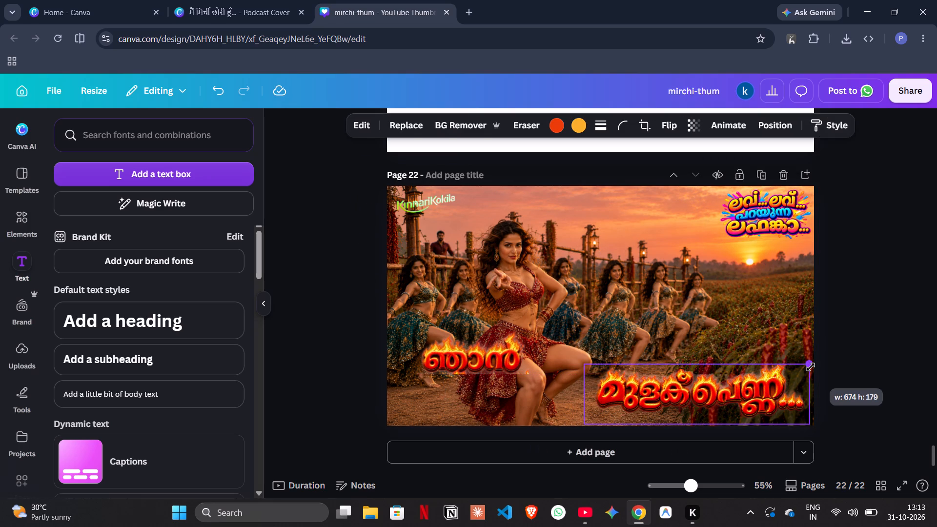
pyautogui.moveTo(811, 367); pyautogui.dragTo(811, 367)
pyautogui.moveTo(750, 396); pyautogui.dragTo(736, 395)
pyautogui.click(868, 370)
pyautogui.moveTo(776, 385); pyautogui.dragTo(776, 383)
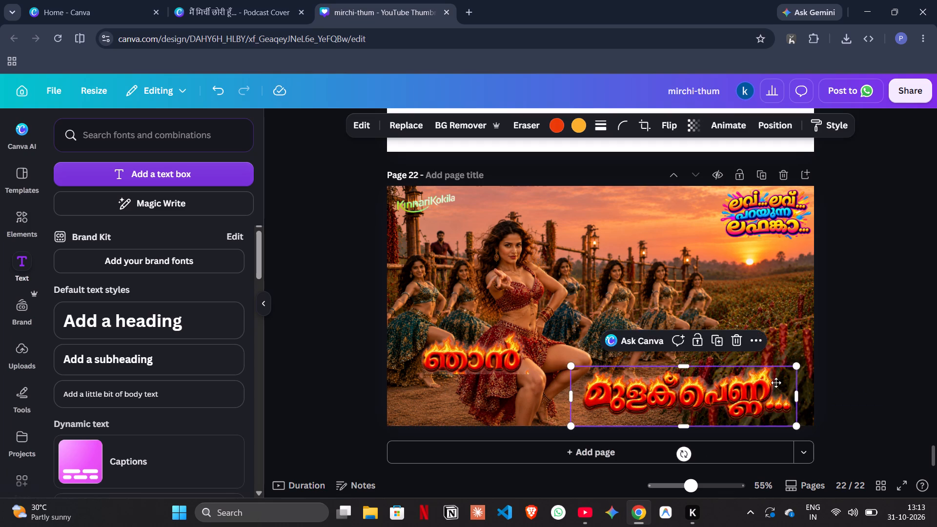
pyautogui.moveTo(776, 383); pyautogui.dragTo(774, 360)
# Place ഞാൻ above the right half of മുളക് പെണ്ണ്... on page 22 and enlarge it.
pyautogui.moveTo(490, 357); pyautogui.dragTo(745, 319)
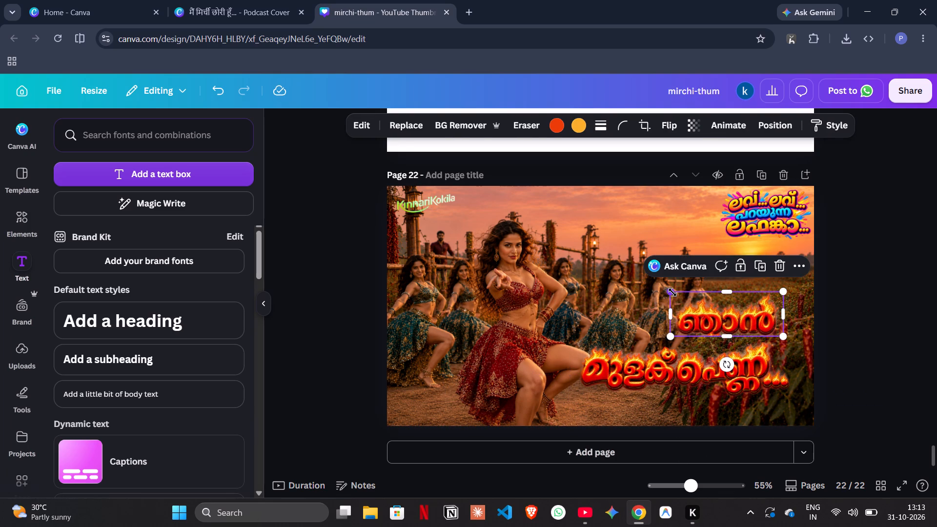
pyautogui.moveTo(672, 292); pyautogui.dragTo(635, 276)
pyautogui.click(882, 324)
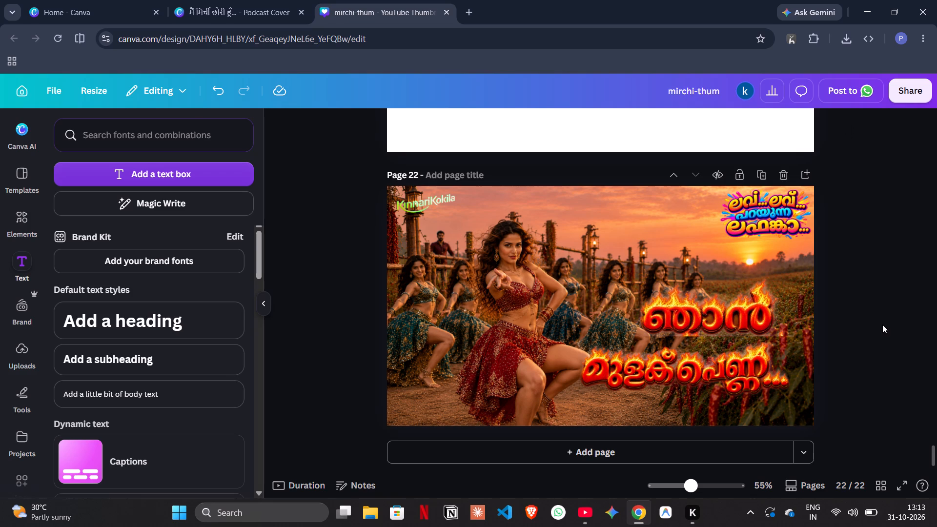
pyautogui.moveTo(766, 320); pyautogui.dragTo(783, 320)
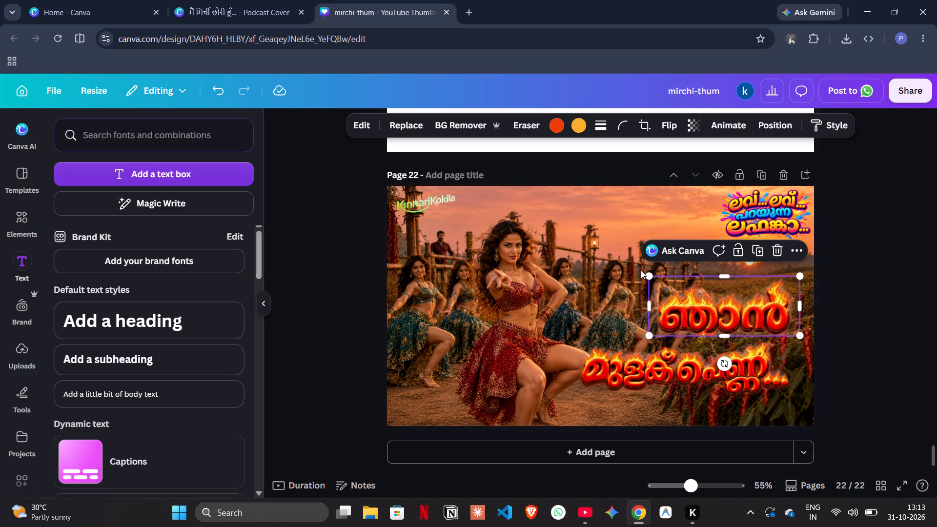
pyautogui.moveTo(652, 273); pyautogui.dragTo(636, 273)
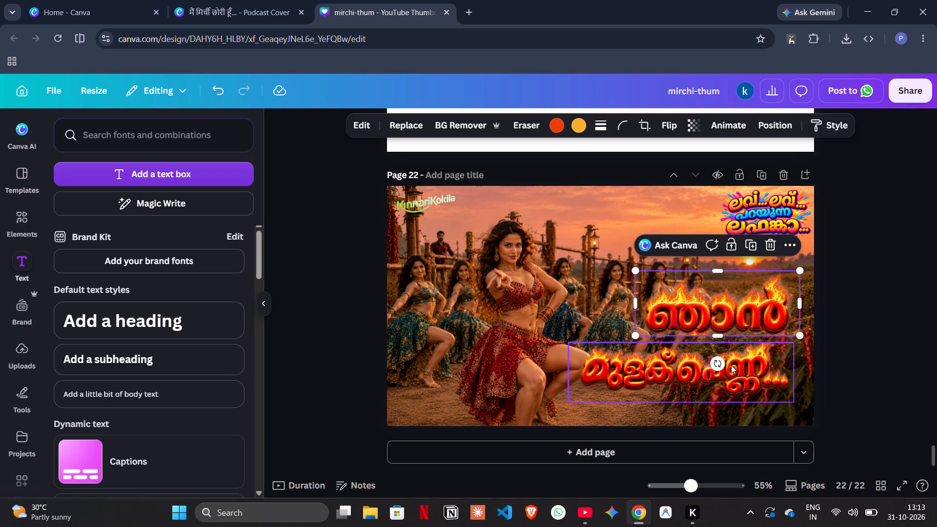
# Enlarge മുളക് പെണ്ണ്... slightly on page 22 and reposition it with ഞാൻ so the two title lines sit closer together.
pyautogui.moveTo(732, 365); pyautogui.dragTo(752, 367)
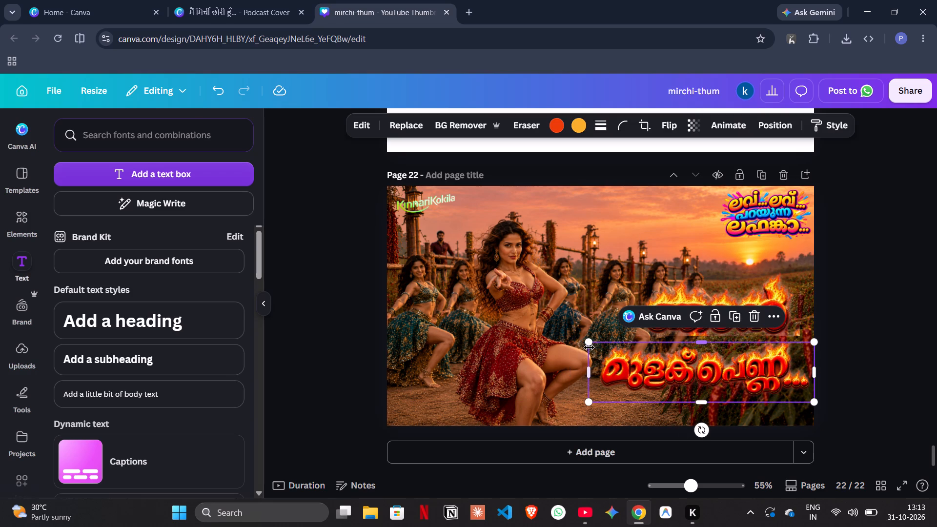
pyautogui.moveTo(589, 347); pyautogui.dragTo(569, 341)
pyautogui.click(848, 331)
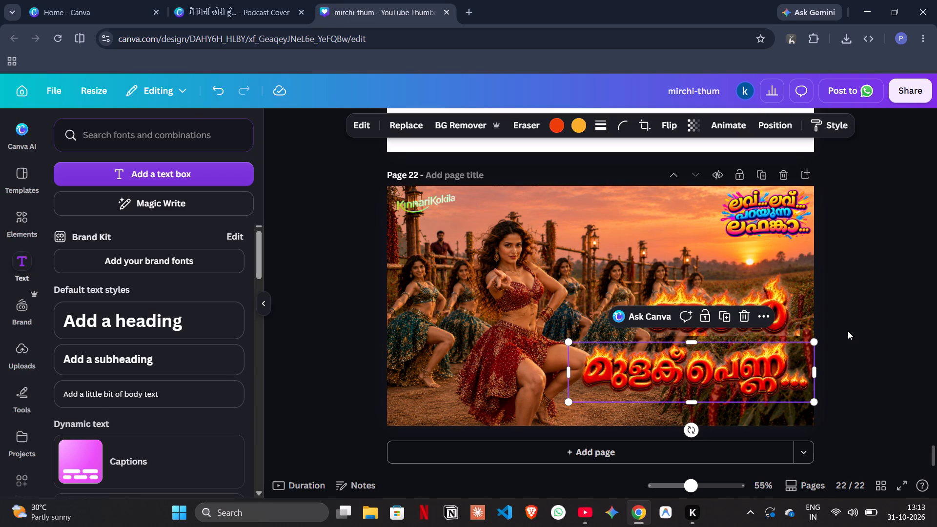
pyautogui.moveTo(749, 309); pyautogui.dragTo(739, 314)
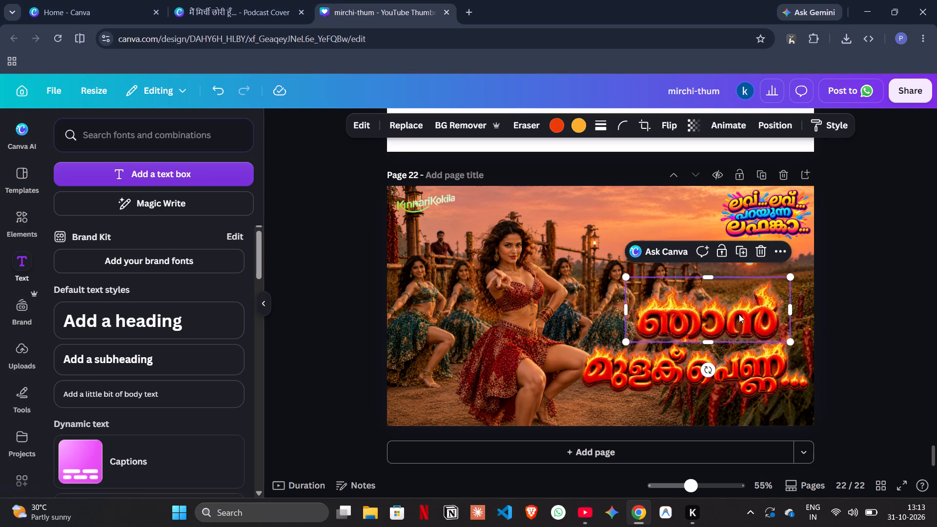
pyautogui.moveTo(745, 368); pyautogui.dragTo(733, 368)
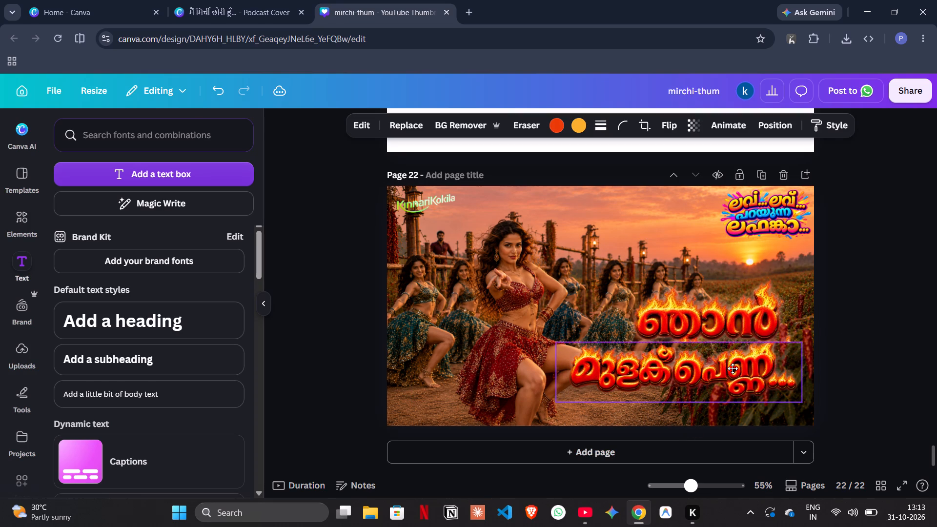
pyautogui.moveTo(733, 368); pyautogui.dragTo(732, 369)
pyautogui.click(736, 374)
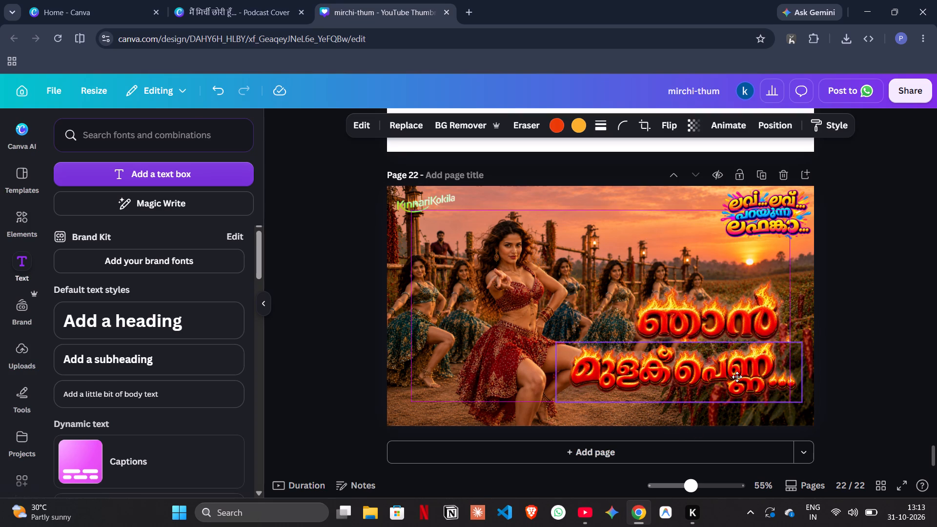
pyautogui.click(855, 301)
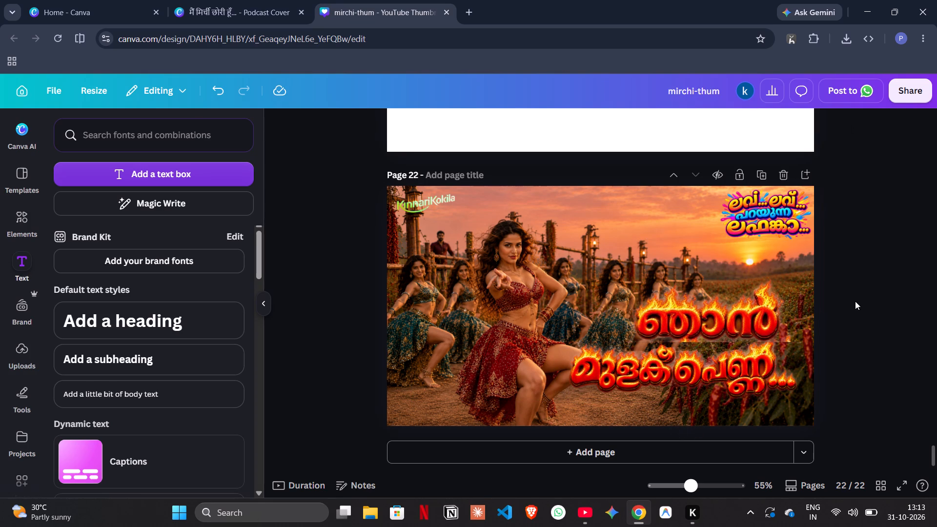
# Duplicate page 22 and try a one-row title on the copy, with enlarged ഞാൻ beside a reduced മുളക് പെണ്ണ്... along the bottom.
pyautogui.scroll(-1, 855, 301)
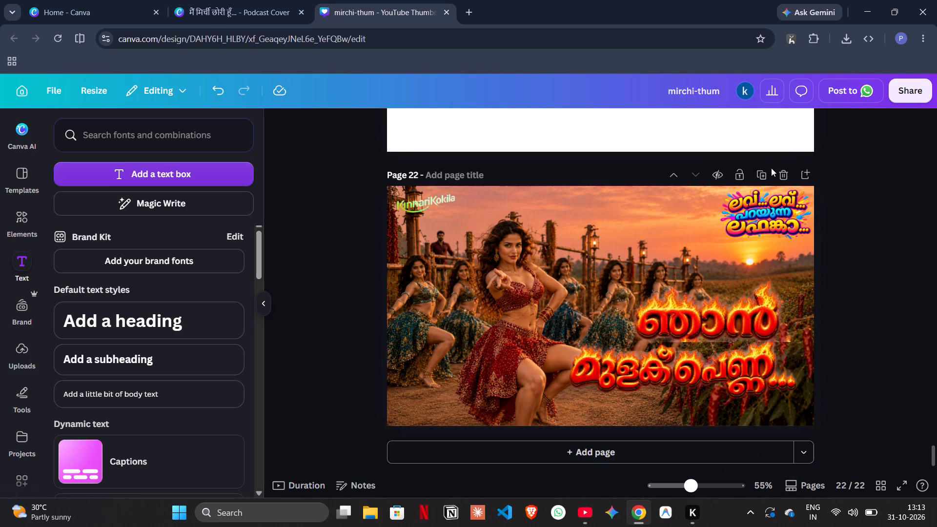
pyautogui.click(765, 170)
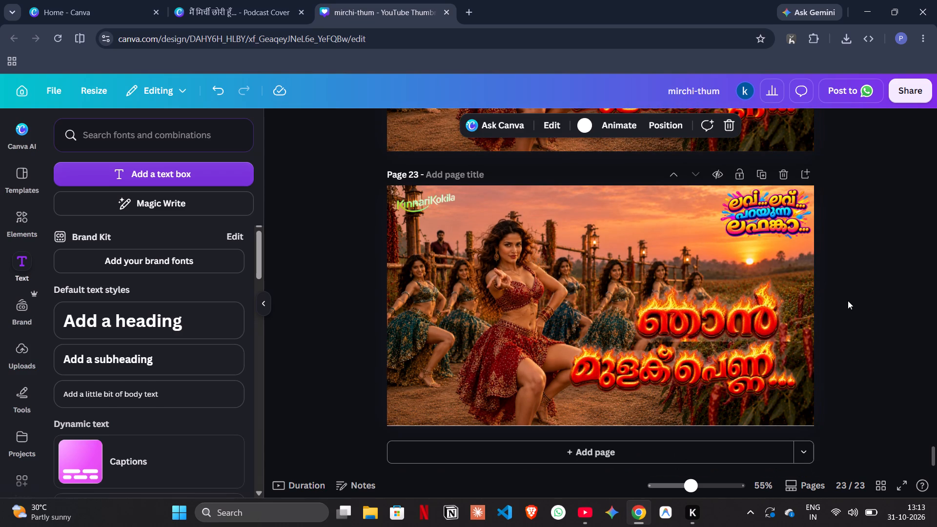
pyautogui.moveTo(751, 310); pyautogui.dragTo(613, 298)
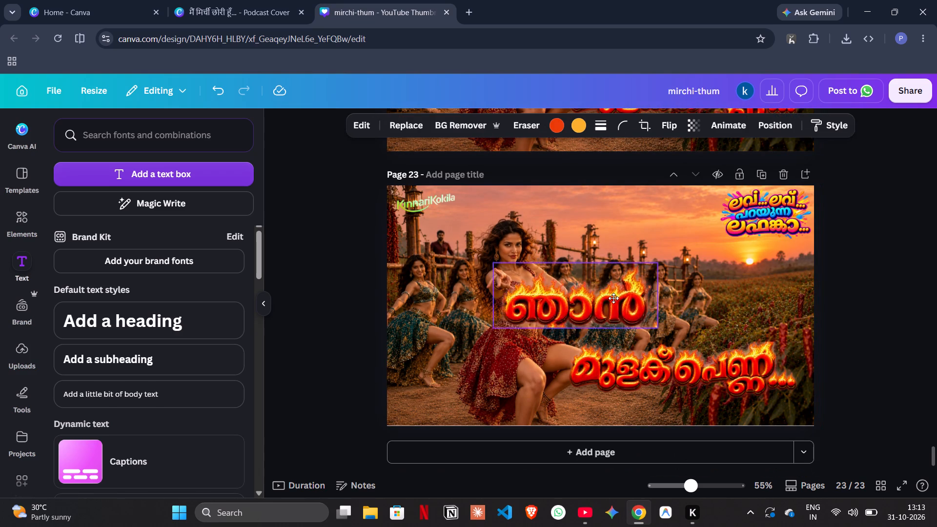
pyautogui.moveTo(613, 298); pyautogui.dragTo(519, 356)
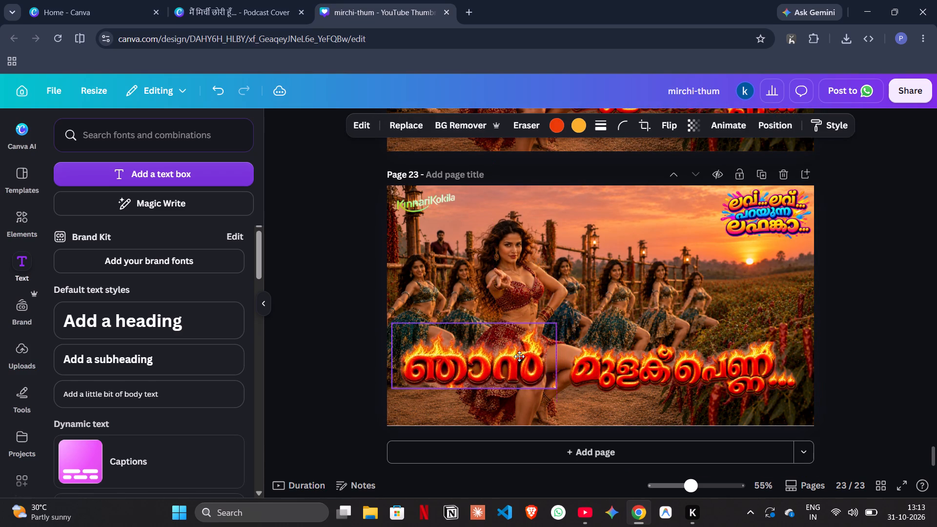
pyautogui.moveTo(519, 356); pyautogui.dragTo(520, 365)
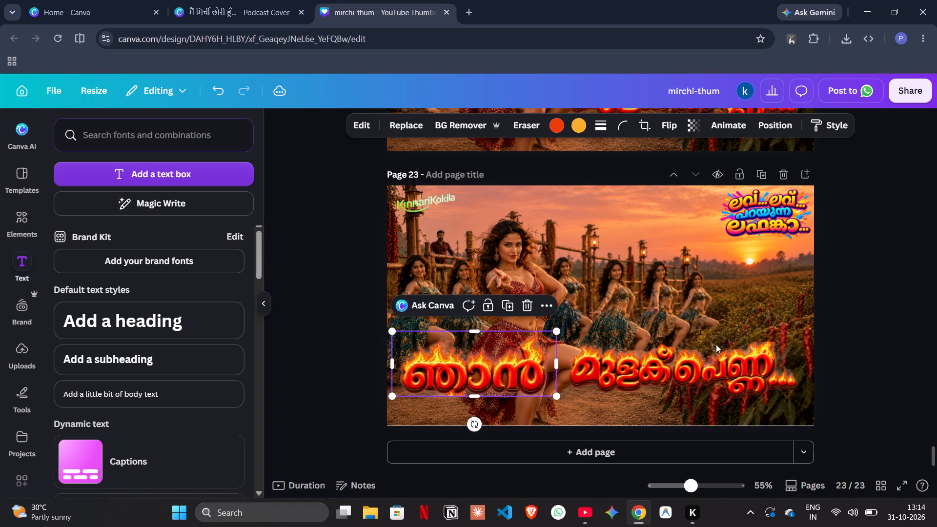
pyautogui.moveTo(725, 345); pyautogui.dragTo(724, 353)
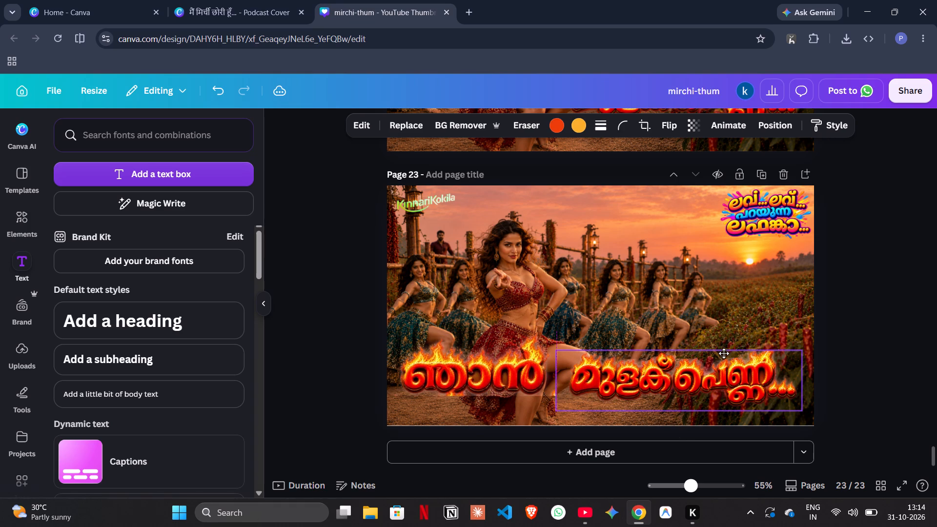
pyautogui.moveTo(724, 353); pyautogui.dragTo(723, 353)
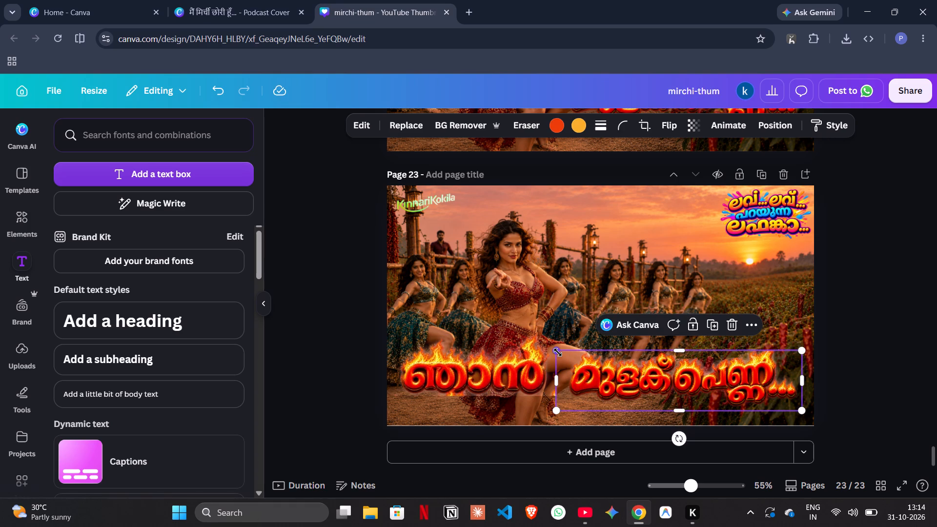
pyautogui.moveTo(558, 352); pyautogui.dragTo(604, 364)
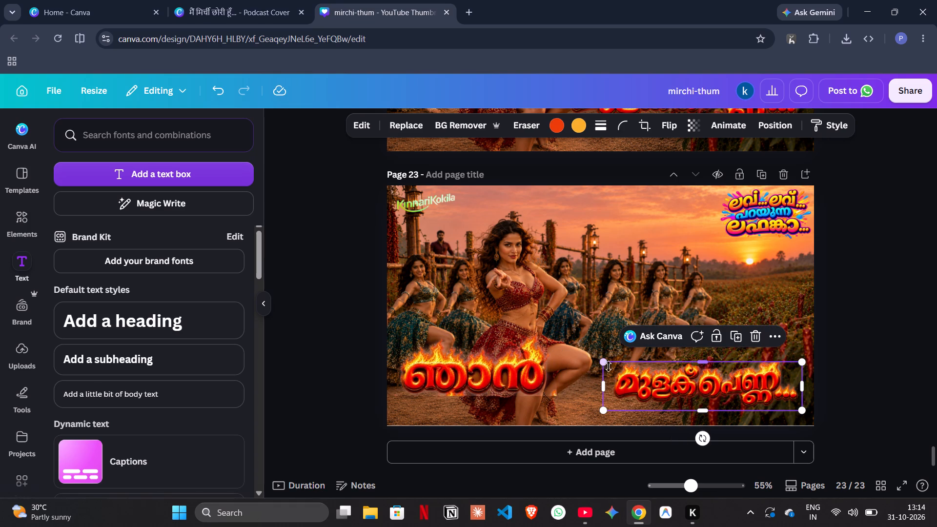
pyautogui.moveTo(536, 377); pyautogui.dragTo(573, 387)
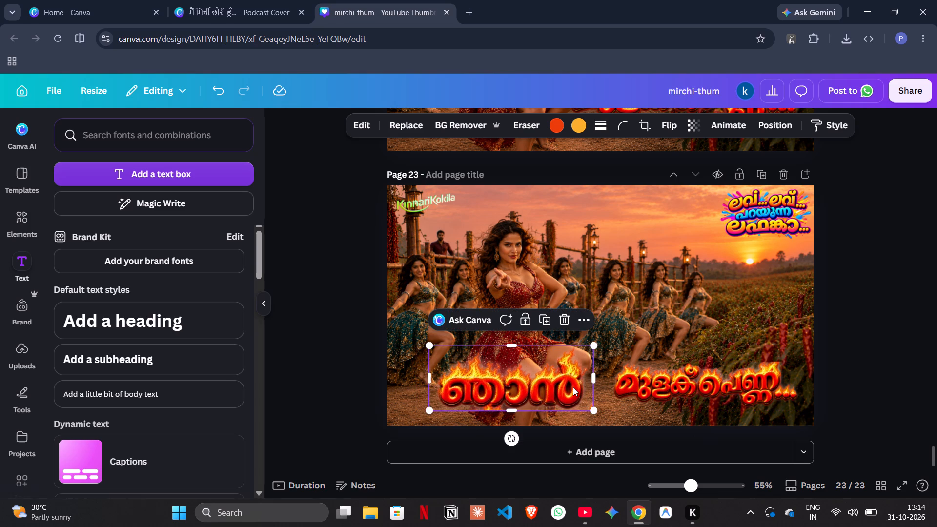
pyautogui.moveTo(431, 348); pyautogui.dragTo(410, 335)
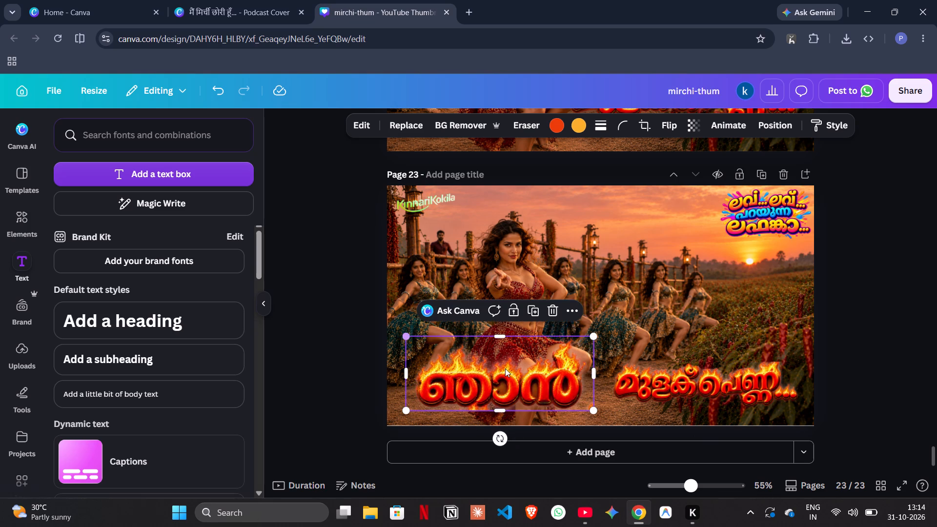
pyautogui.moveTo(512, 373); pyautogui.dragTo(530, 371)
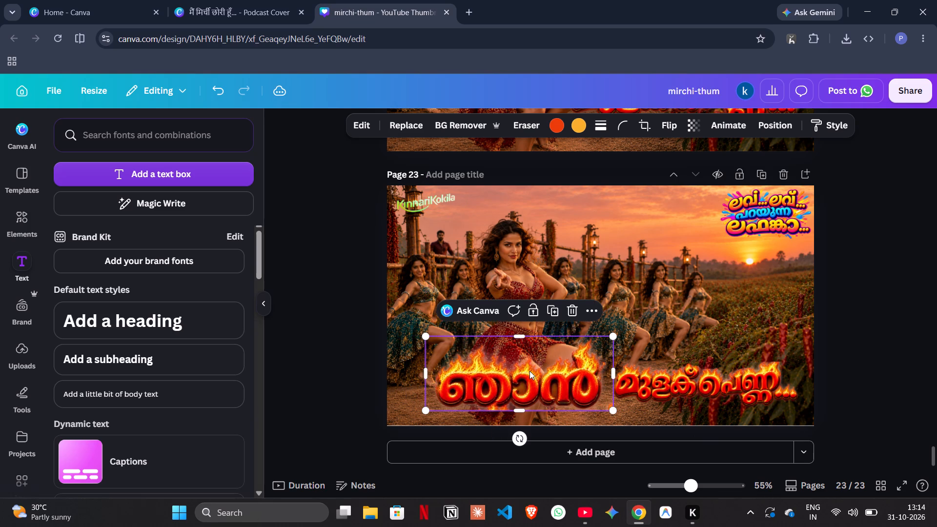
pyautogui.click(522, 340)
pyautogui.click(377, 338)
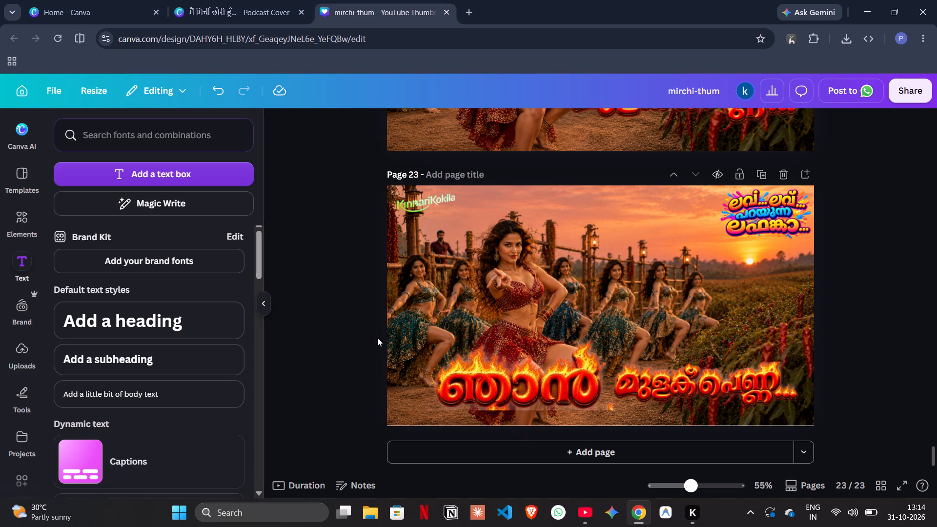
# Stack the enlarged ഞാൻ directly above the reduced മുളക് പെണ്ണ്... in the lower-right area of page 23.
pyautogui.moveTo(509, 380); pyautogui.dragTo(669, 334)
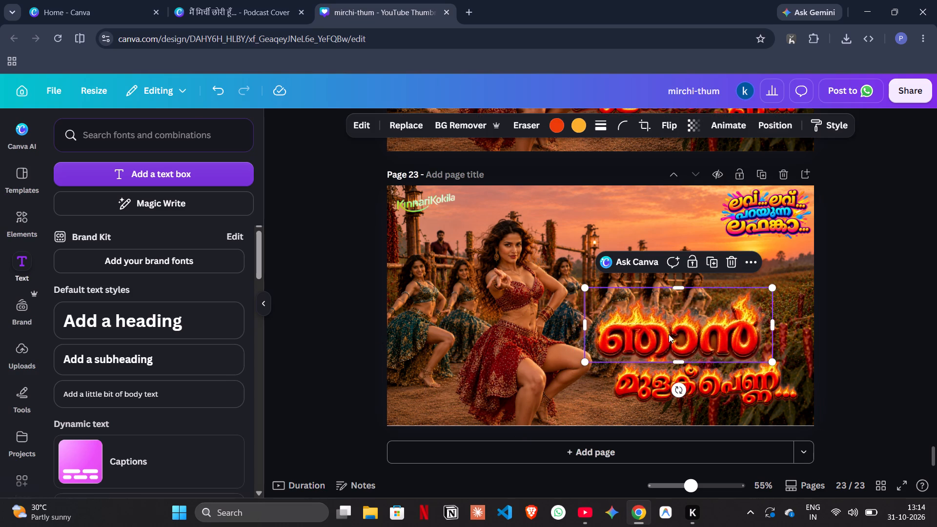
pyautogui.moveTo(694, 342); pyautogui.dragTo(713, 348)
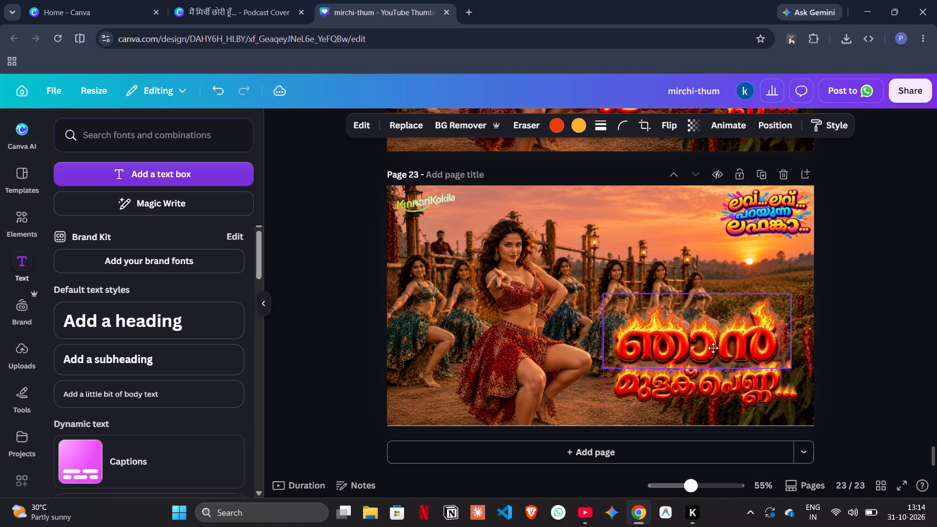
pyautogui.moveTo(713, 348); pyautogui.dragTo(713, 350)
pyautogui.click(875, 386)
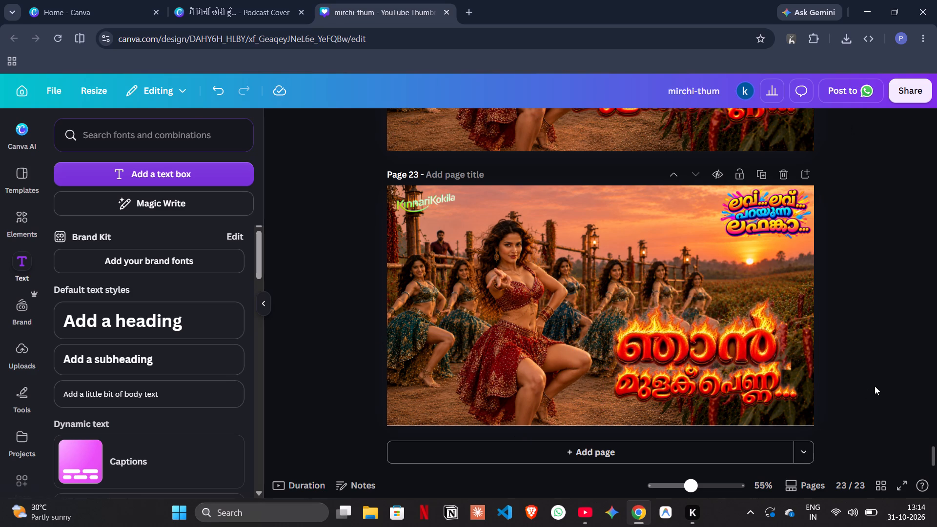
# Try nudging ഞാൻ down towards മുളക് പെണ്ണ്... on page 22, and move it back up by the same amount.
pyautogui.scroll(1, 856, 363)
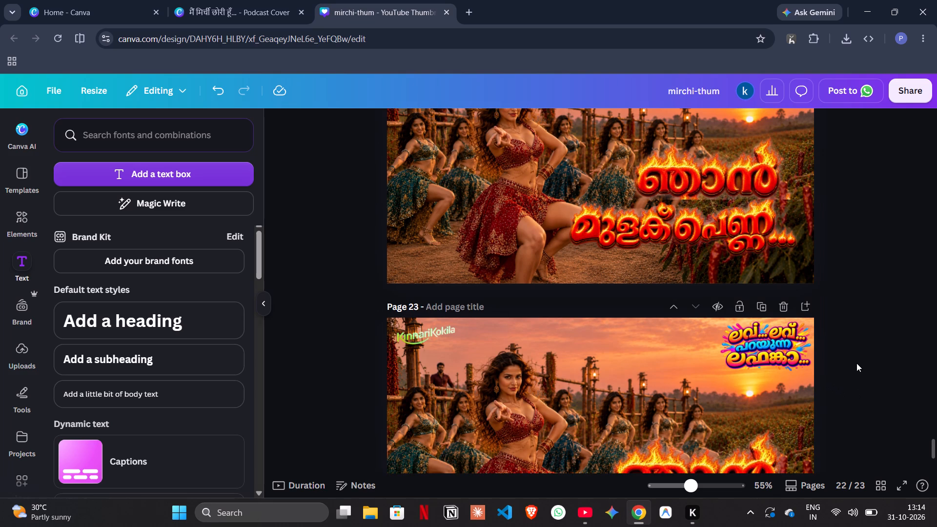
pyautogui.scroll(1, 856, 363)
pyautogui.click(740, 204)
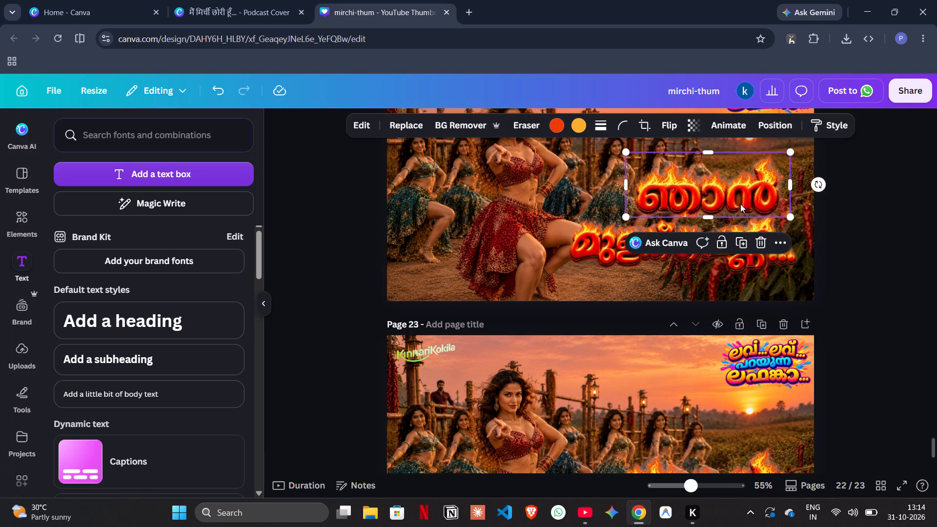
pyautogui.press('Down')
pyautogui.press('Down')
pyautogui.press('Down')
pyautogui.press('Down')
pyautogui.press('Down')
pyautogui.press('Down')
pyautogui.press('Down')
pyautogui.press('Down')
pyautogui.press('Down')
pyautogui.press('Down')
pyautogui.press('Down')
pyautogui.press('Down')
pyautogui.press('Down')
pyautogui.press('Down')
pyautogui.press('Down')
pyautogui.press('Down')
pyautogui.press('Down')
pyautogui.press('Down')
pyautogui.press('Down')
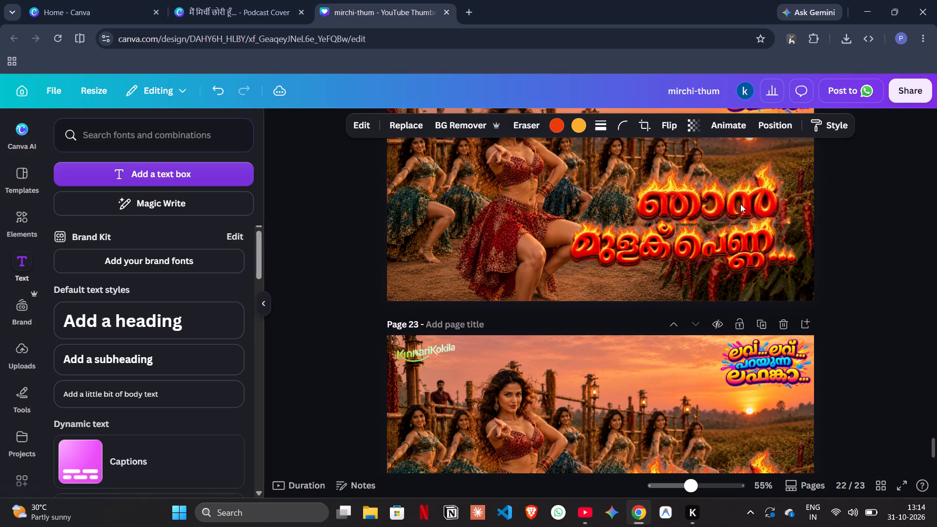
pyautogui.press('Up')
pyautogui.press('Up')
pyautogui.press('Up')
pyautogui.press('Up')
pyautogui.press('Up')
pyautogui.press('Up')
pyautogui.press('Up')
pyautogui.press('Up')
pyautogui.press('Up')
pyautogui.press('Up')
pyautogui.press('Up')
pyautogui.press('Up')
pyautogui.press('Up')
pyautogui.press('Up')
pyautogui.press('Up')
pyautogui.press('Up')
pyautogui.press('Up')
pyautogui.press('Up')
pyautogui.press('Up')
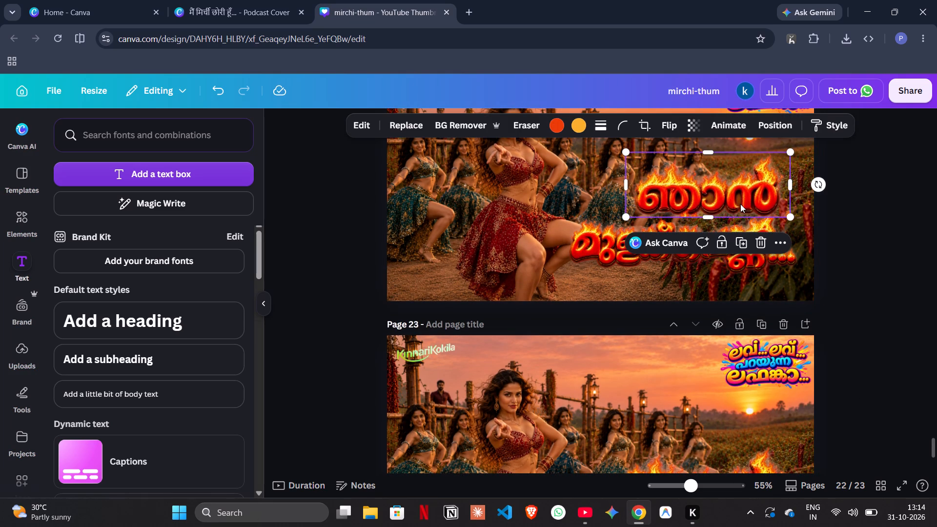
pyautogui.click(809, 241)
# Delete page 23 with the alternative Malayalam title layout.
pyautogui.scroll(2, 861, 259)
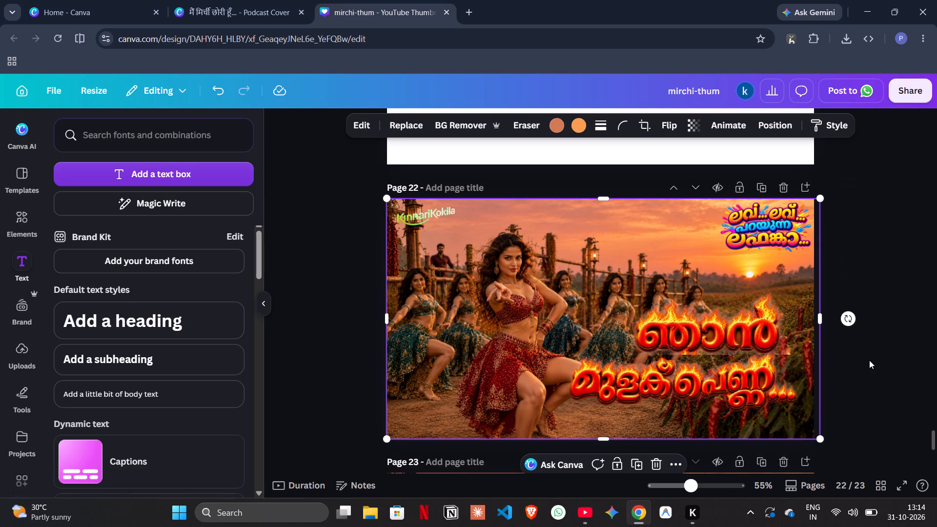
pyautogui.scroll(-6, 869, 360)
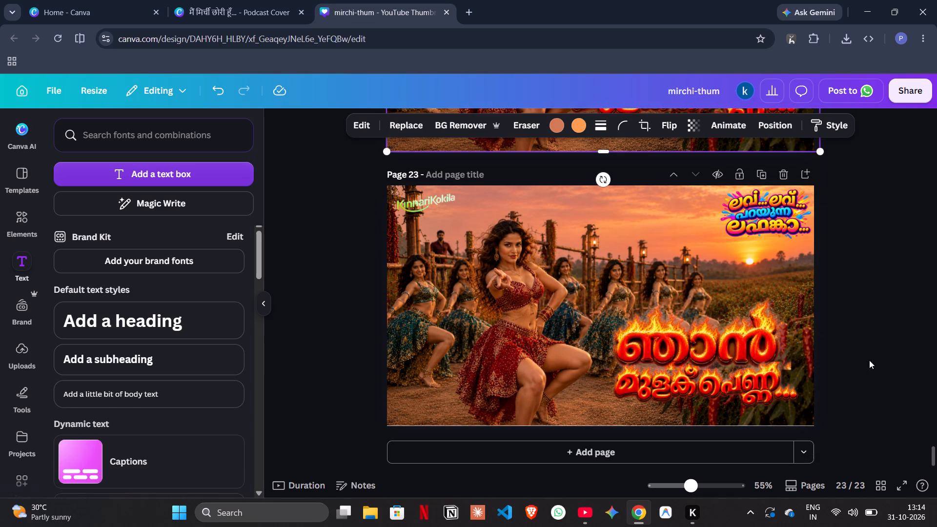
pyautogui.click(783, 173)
# Replace the KANNADA label text on page 21 with MALYALAM.
pyautogui.scroll(-1, 882, 274)
pyautogui.scroll(3, 673, 457)
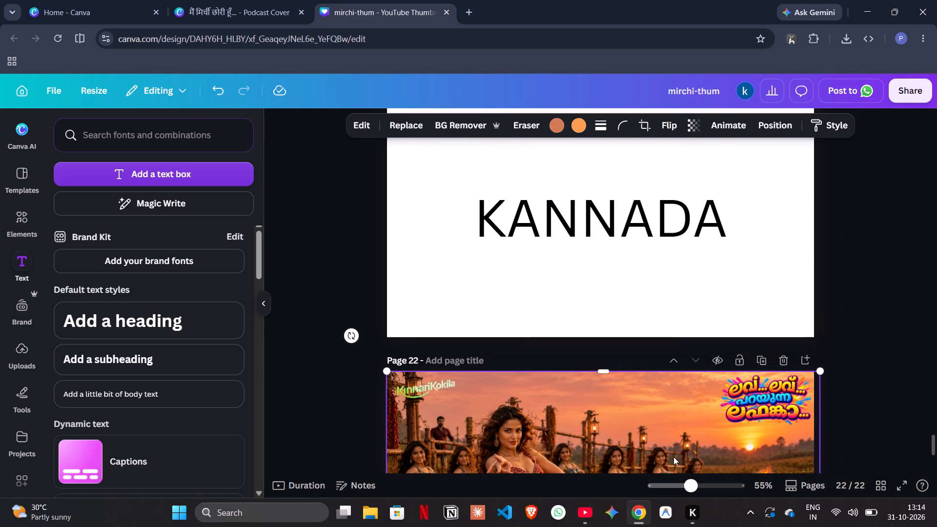
pyautogui.scroll(3, 673, 457)
pyautogui.scroll(-2, 675, 330)
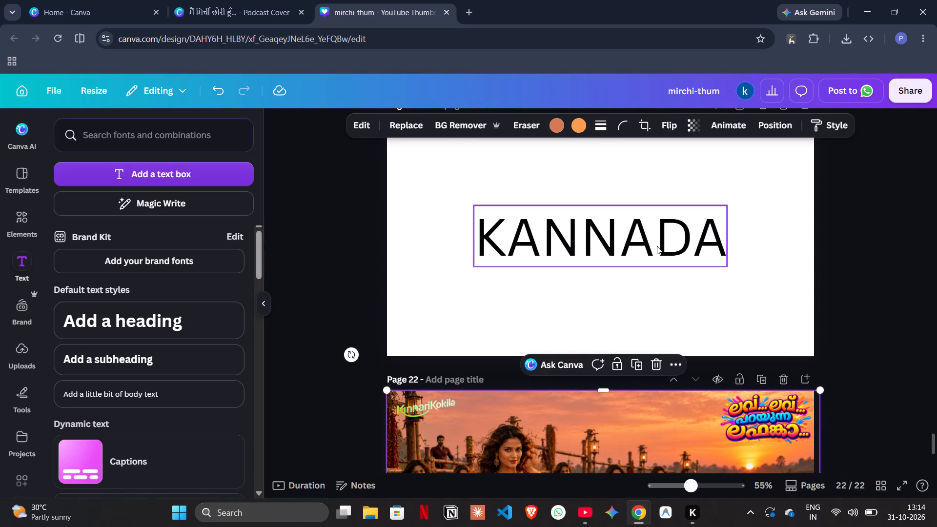
pyautogui.doubleClick(657, 246)
pyautogui.write('MALYALA')
pyautogui.press('m')
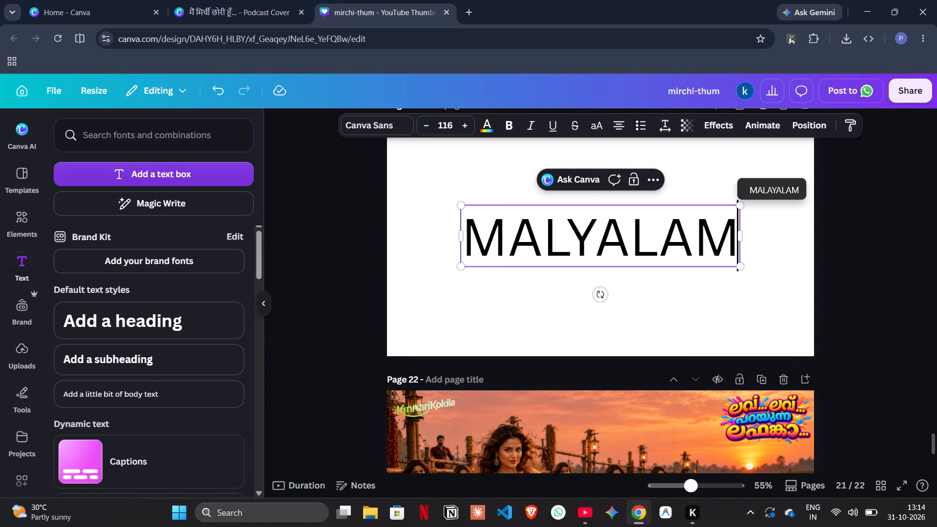
pyautogui.click(852, 267)
# Add a blank page after the Malayalam thumbnail on page 22.
pyautogui.scroll(-5, 852, 267)
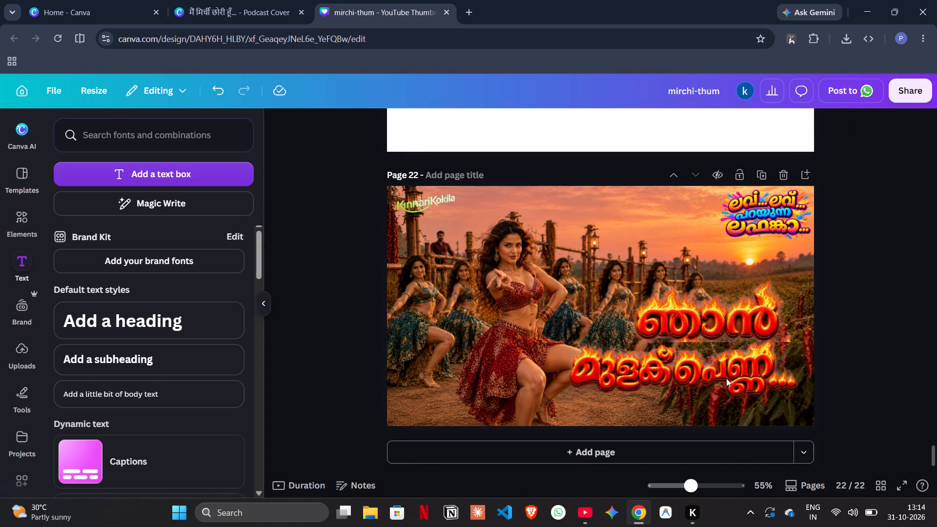
pyautogui.click(695, 453)
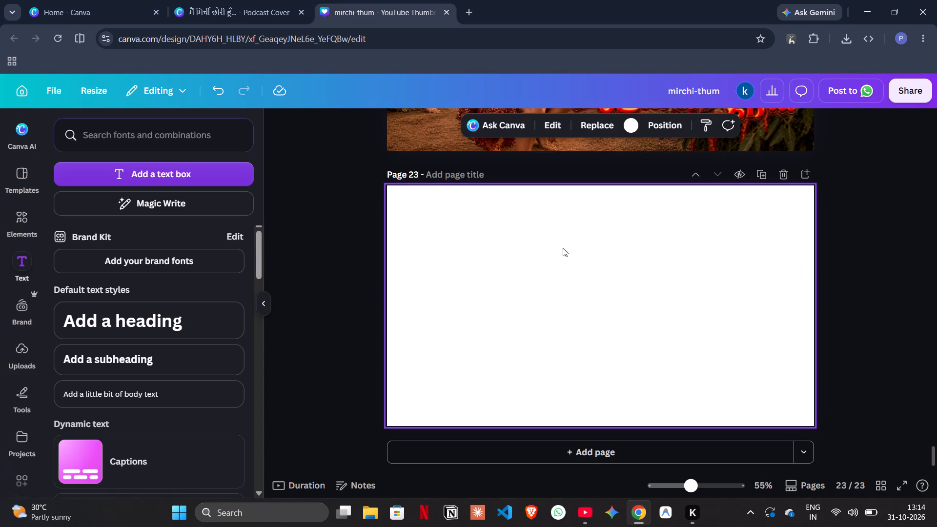
# Check the remaining pages of the podcast cover design after the Malayalam cover for more language artwork, and return to the thumbnail design.
pyautogui.click(225, 0)
pyautogui.scroll(-1, 246, 340)
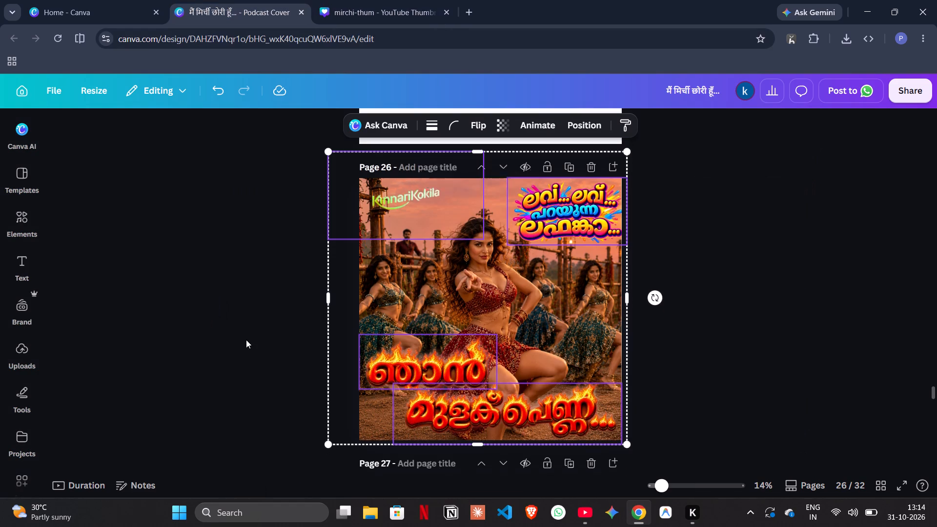
pyautogui.scroll(-13, 246, 340)
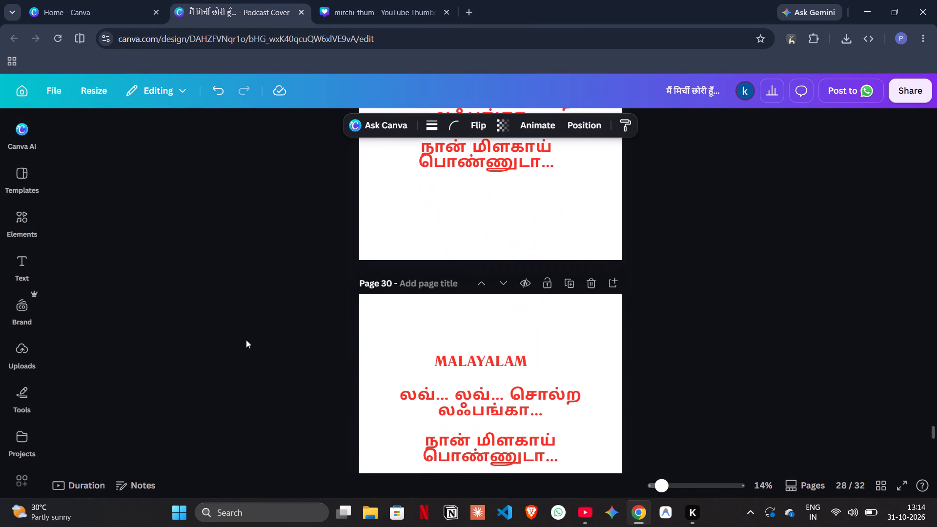
pyautogui.scroll(-14, 246, 340)
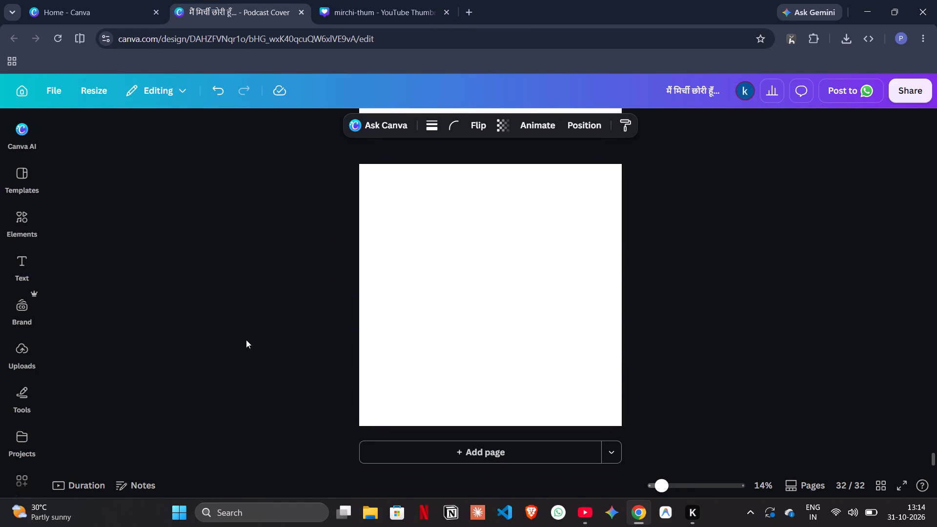
pyautogui.scroll(-7, 246, 340)
pyautogui.click(373, 2)
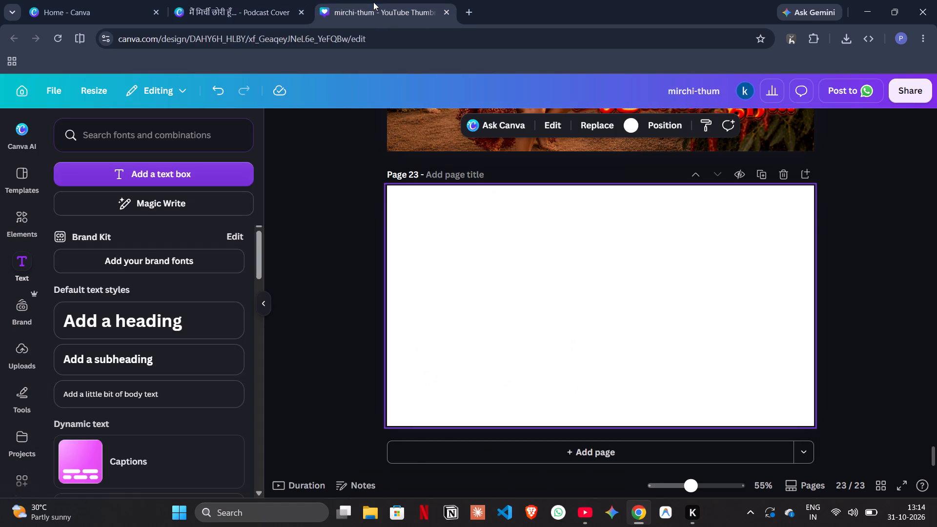
# Delete the blank page 23 after the Malayalam thumbnail.
pyautogui.scroll(-2, 352, 214)
pyautogui.click(787, 173)
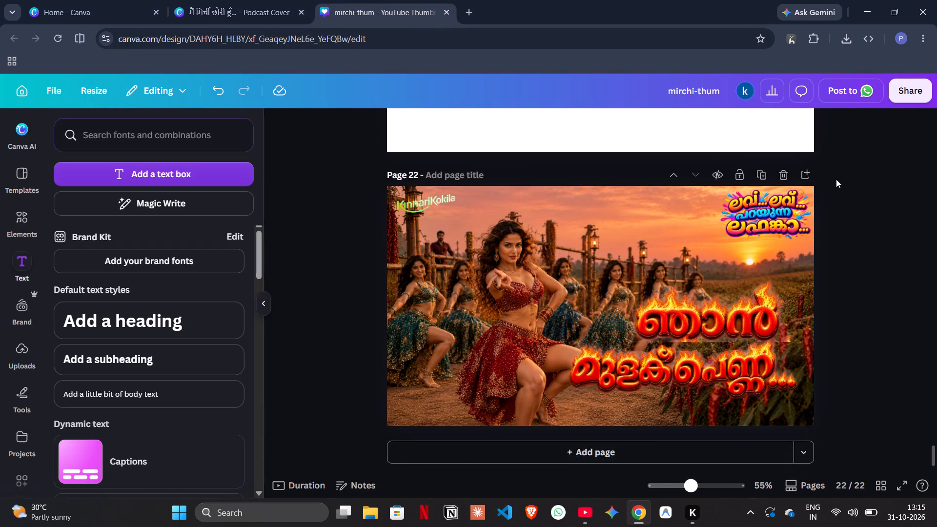
# On the Tamil thumbnail on page 16, move நான் up and enlarge it above the end of மிளகாய்.
pyautogui.scroll(2, 836, 179)
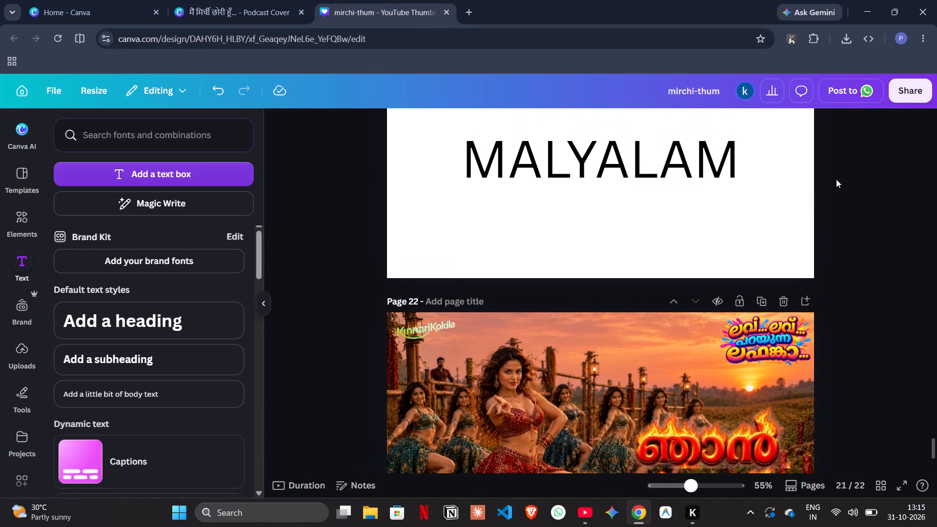
pyautogui.scroll(-2, 836, 179)
pyautogui.scroll(1, 836, 179)
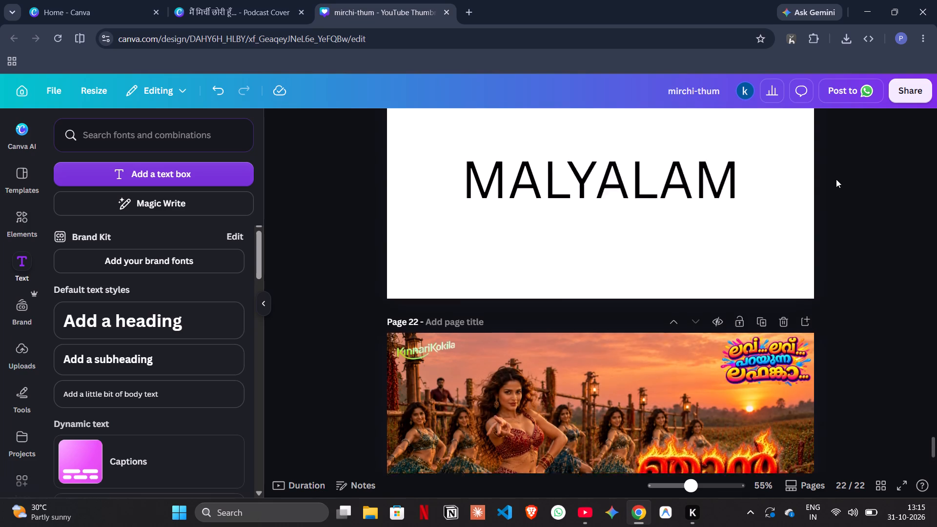
pyautogui.scroll(3, 836, 179)
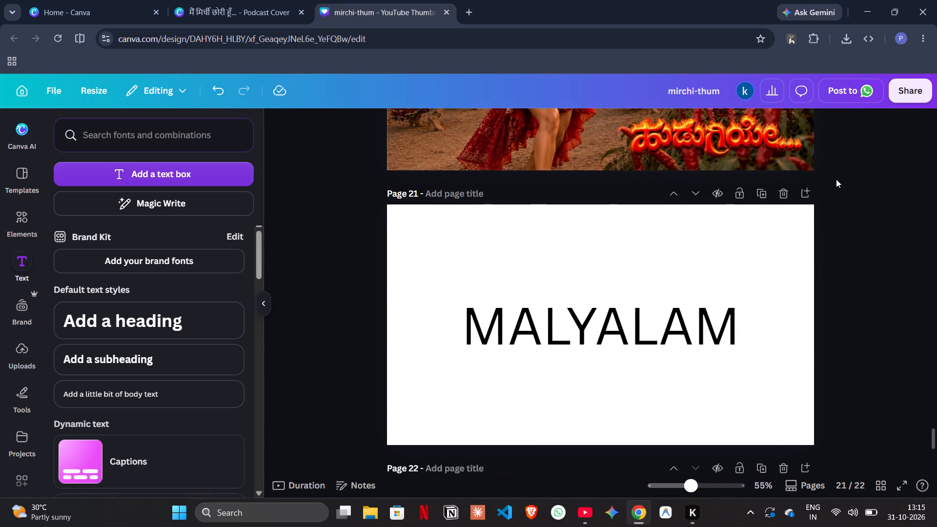
pyautogui.scroll(9, 836, 179)
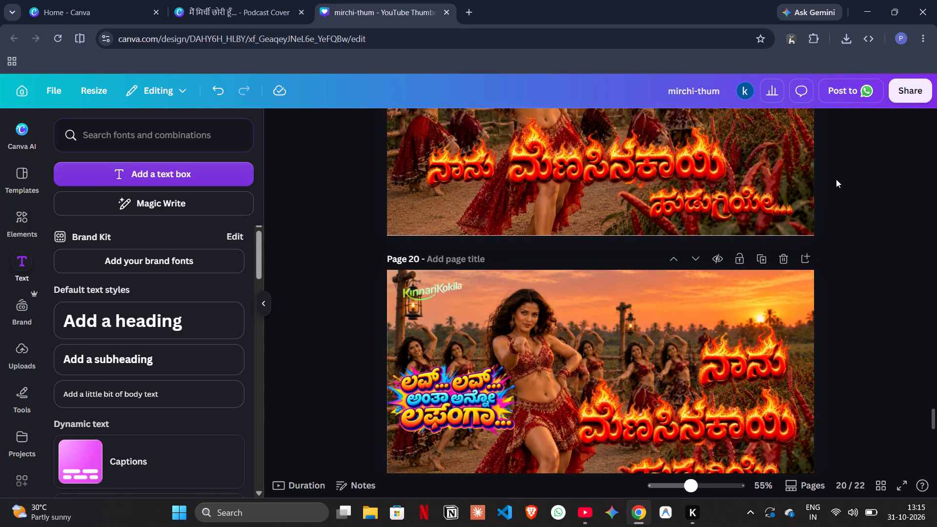
pyautogui.scroll(8, 836, 179)
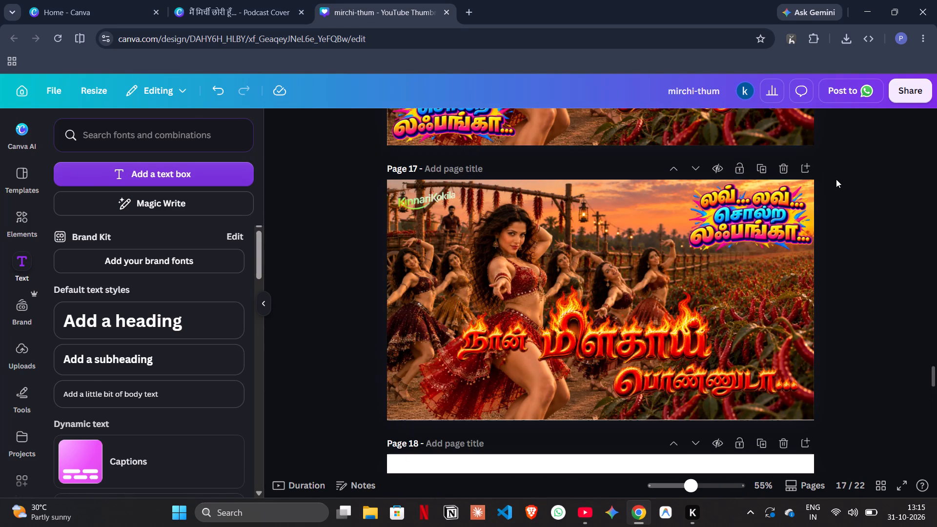
pyautogui.scroll(8, 836, 179)
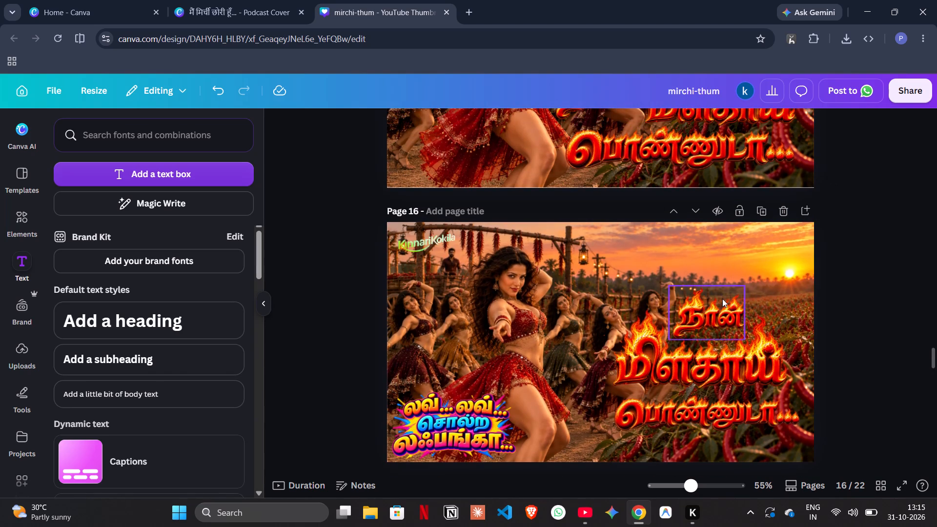
pyautogui.moveTo(722, 298); pyautogui.dragTo(739, 279)
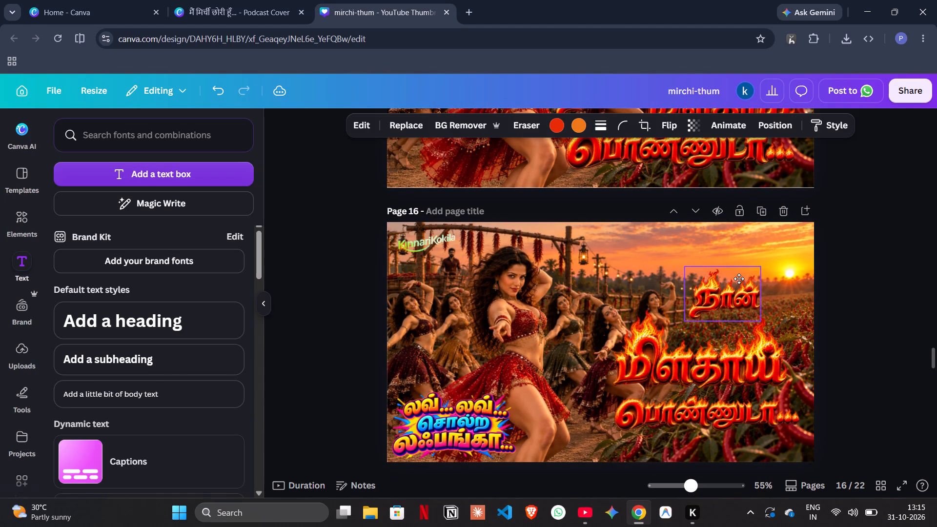
pyautogui.moveTo(739, 279); pyautogui.dragTo(736, 275)
pyautogui.moveTo(761, 263); pyautogui.dragTo(799, 251)
pyautogui.moveTo(756, 274); pyautogui.dragTo(750, 284)
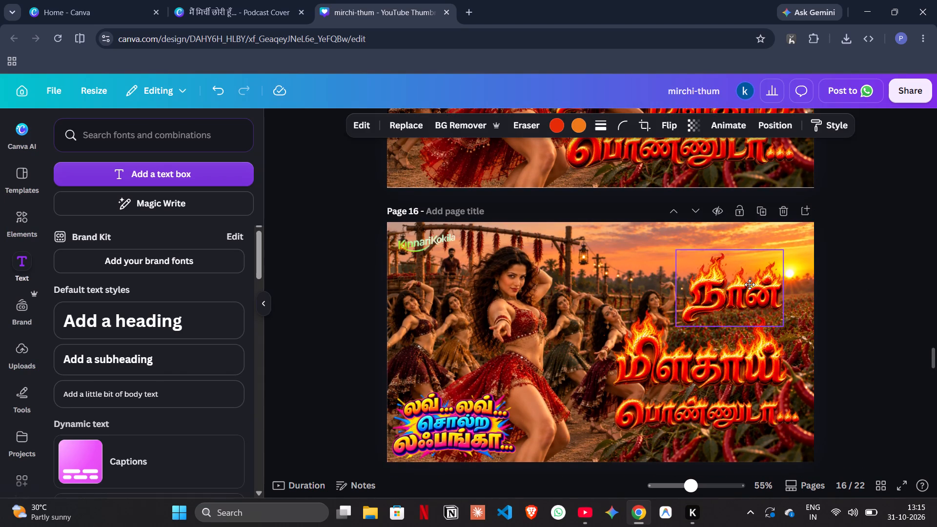
pyautogui.moveTo(750, 284); pyautogui.dragTo(749, 287)
# Tidy the page 16 title stack by shifting மிளகாய் slightly right and lowering பொண்ணுடா... and நான் a little.
pyautogui.moveTo(747, 350); pyautogui.dragTo(753, 348)
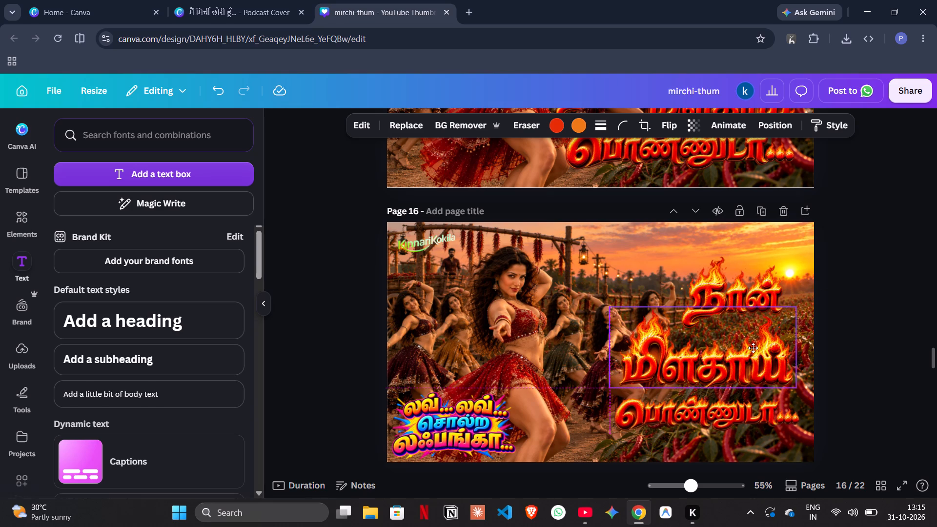
pyautogui.moveTo(753, 348); pyautogui.dragTo(753, 351)
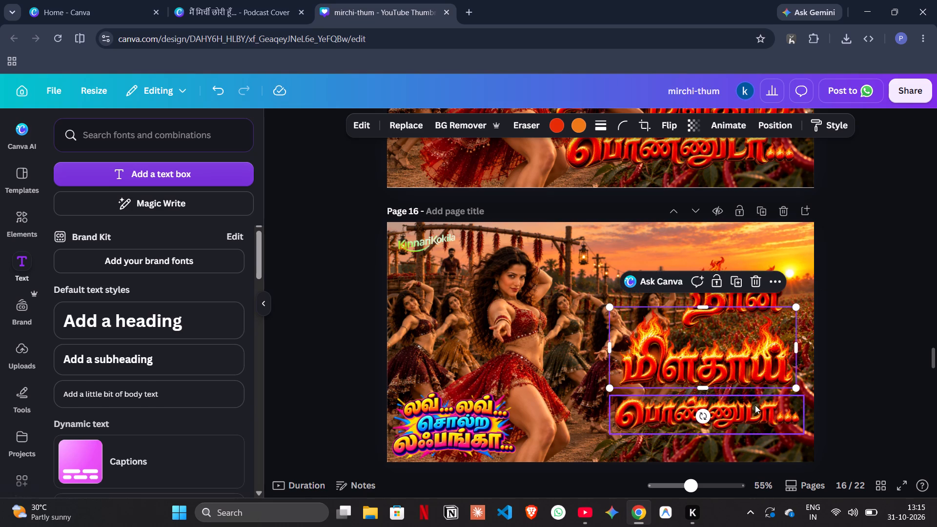
pyautogui.moveTo(755, 405); pyautogui.dragTo(756, 410)
pyautogui.click(833, 377)
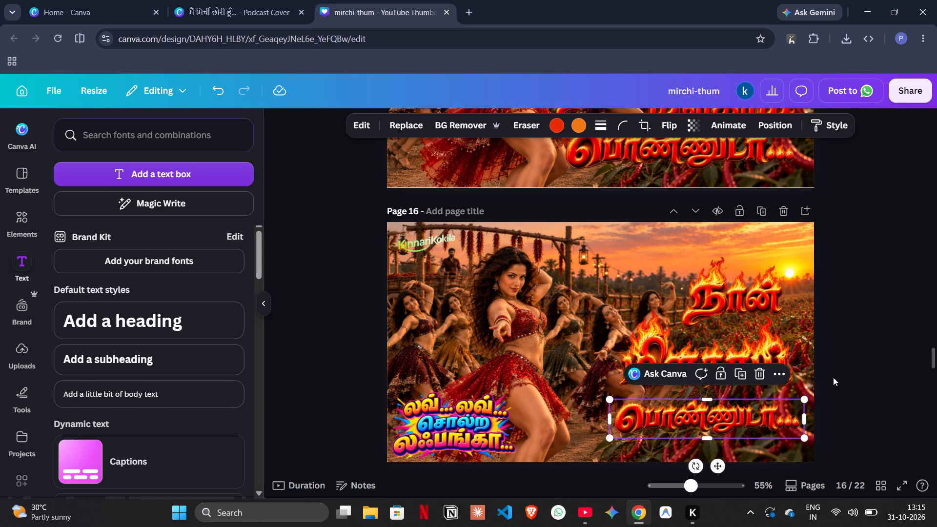
pyautogui.click(678, 416)
pyautogui.moveTo(735, 295); pyautogui.dragTo(734, 304)
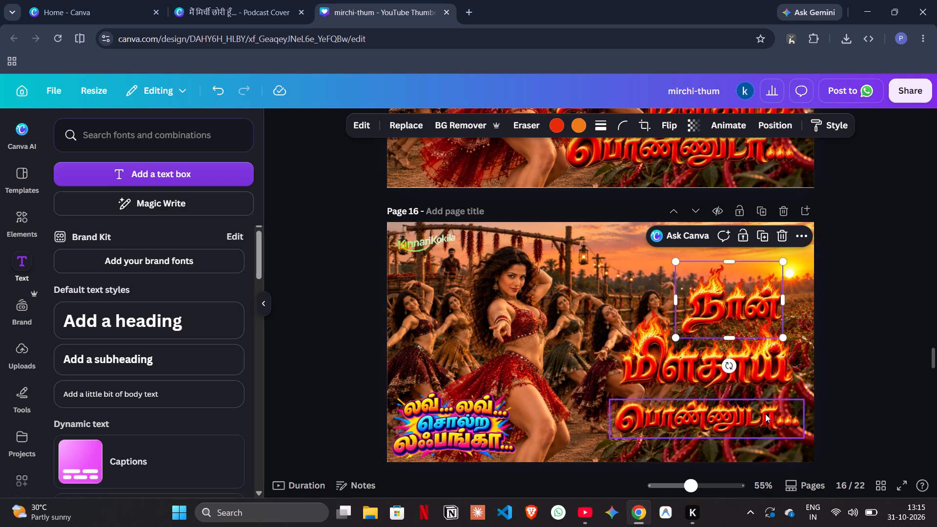
pyautogui.click(766, 414)
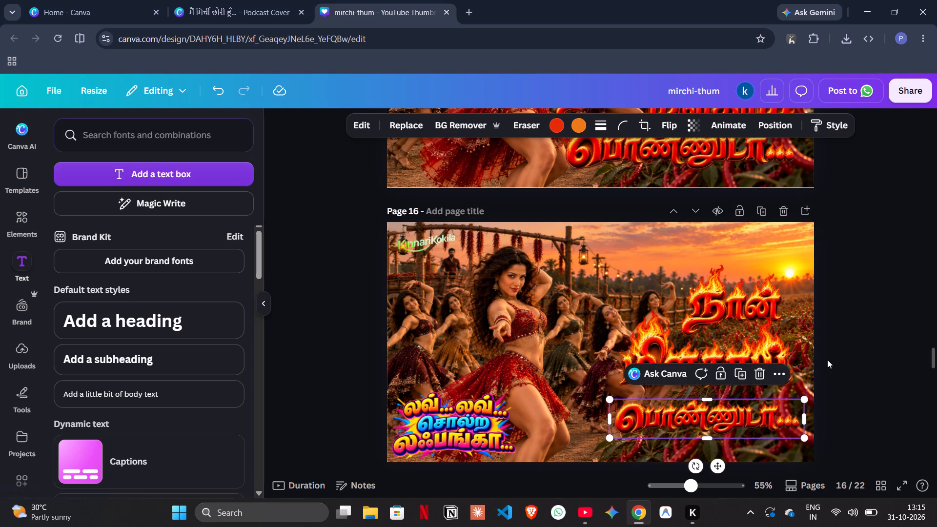
pyautogui.click(767, 356)
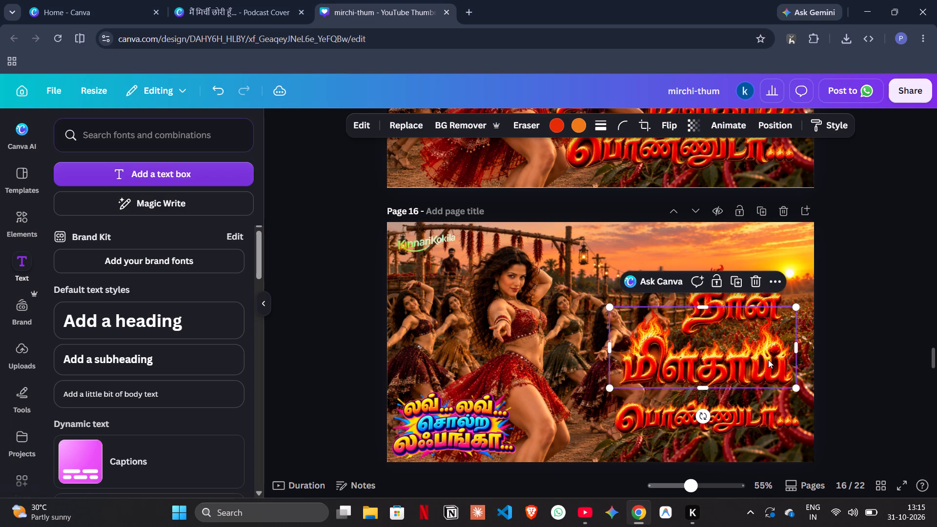
pyautogui.click(841, 360)
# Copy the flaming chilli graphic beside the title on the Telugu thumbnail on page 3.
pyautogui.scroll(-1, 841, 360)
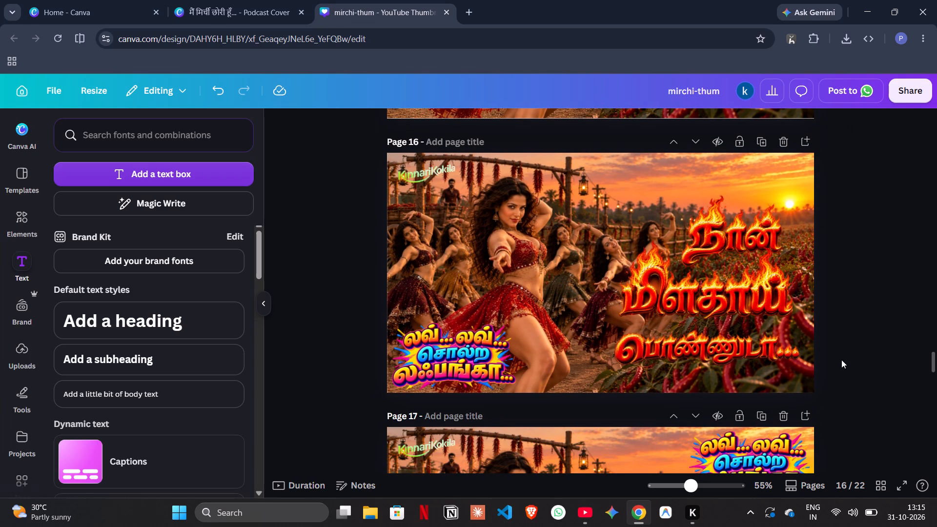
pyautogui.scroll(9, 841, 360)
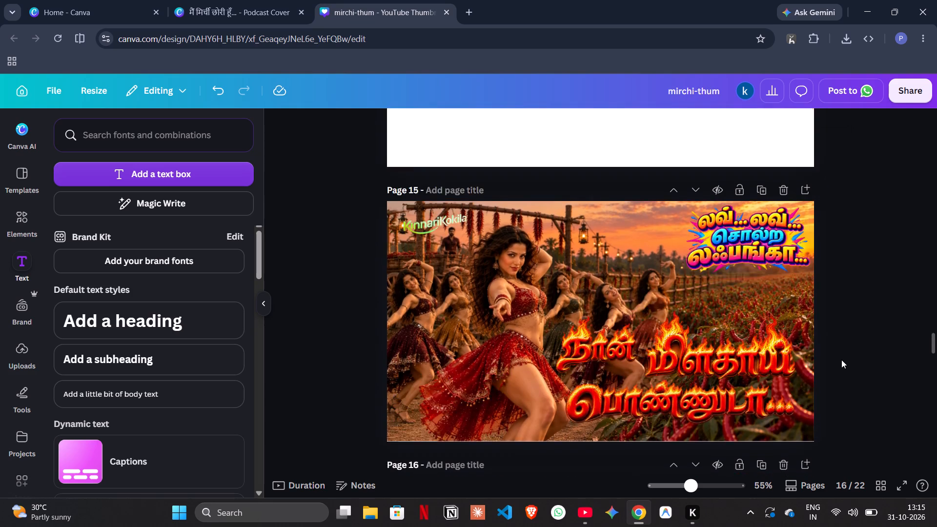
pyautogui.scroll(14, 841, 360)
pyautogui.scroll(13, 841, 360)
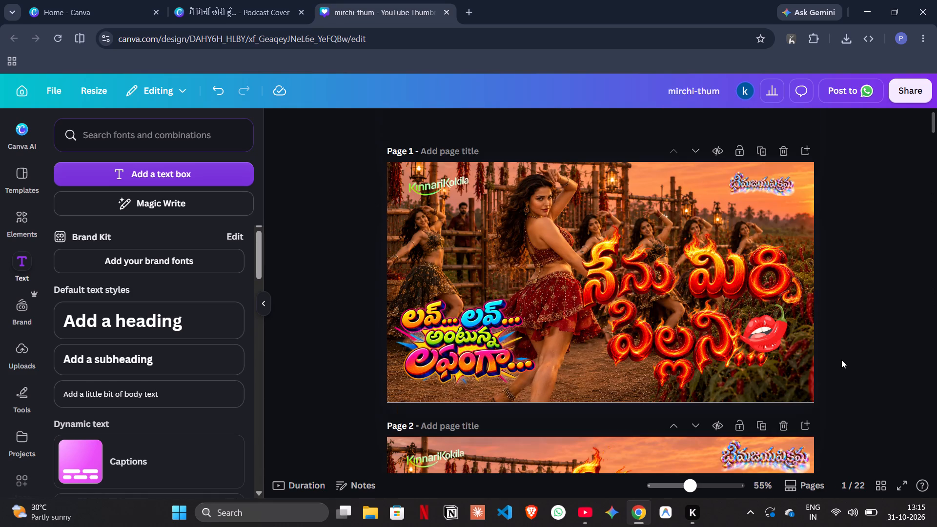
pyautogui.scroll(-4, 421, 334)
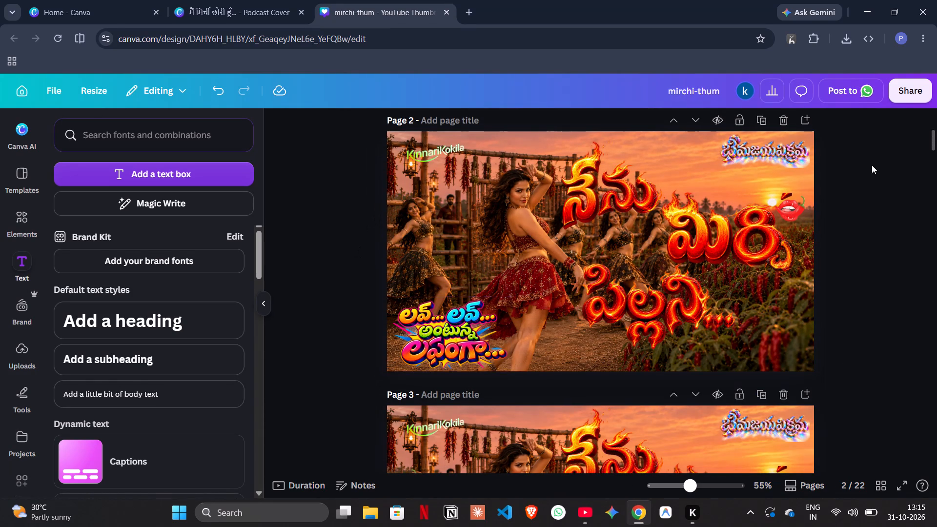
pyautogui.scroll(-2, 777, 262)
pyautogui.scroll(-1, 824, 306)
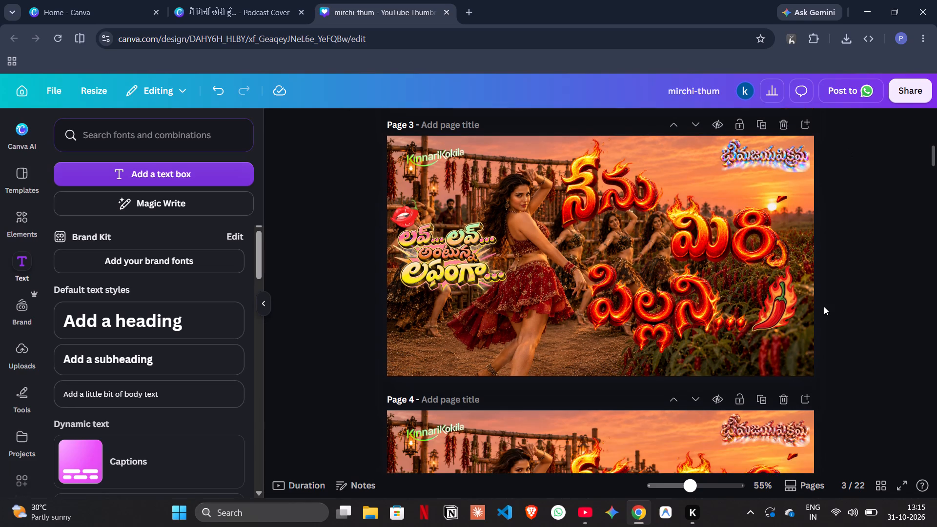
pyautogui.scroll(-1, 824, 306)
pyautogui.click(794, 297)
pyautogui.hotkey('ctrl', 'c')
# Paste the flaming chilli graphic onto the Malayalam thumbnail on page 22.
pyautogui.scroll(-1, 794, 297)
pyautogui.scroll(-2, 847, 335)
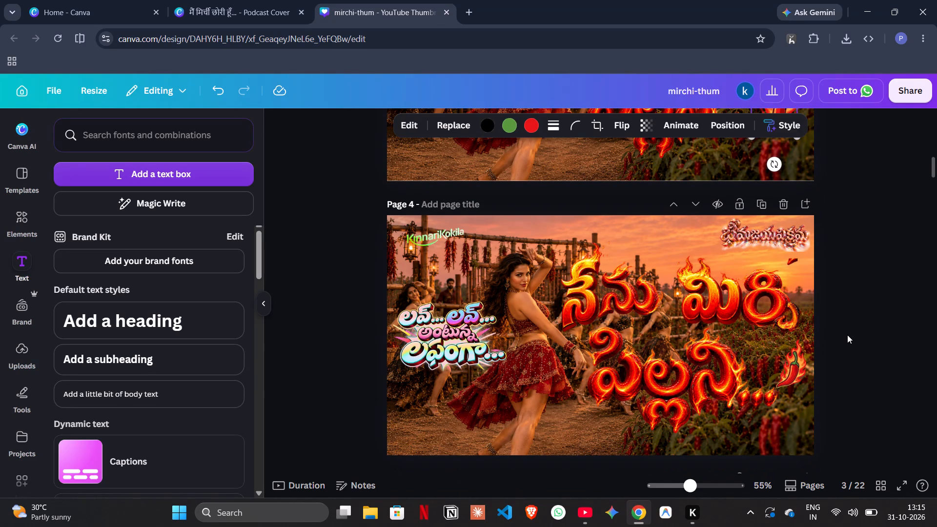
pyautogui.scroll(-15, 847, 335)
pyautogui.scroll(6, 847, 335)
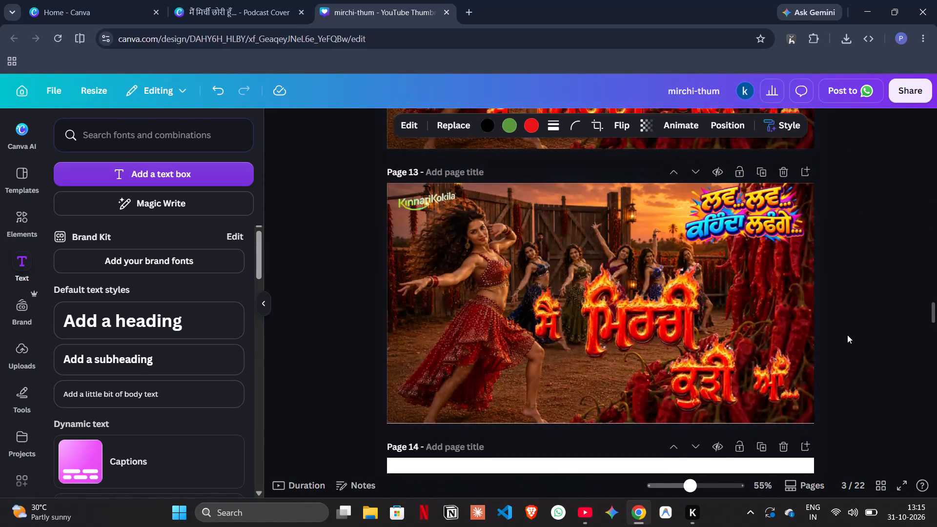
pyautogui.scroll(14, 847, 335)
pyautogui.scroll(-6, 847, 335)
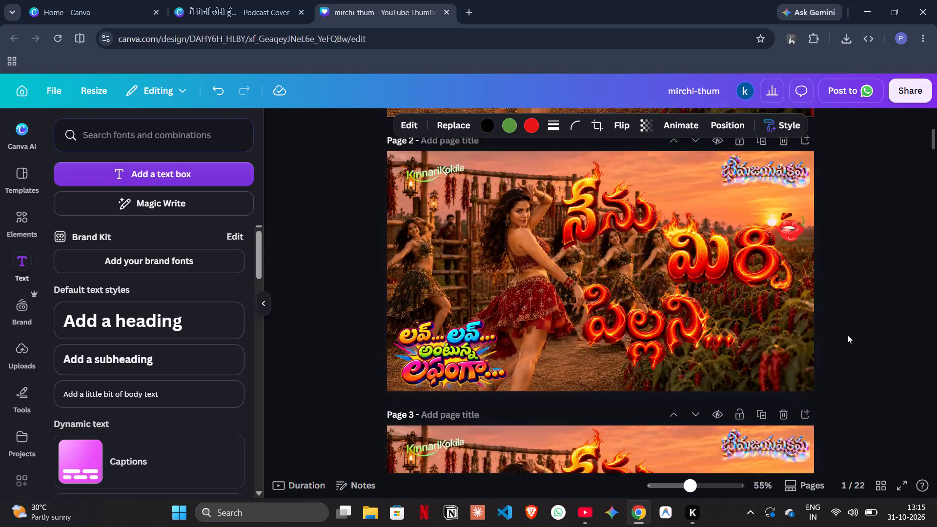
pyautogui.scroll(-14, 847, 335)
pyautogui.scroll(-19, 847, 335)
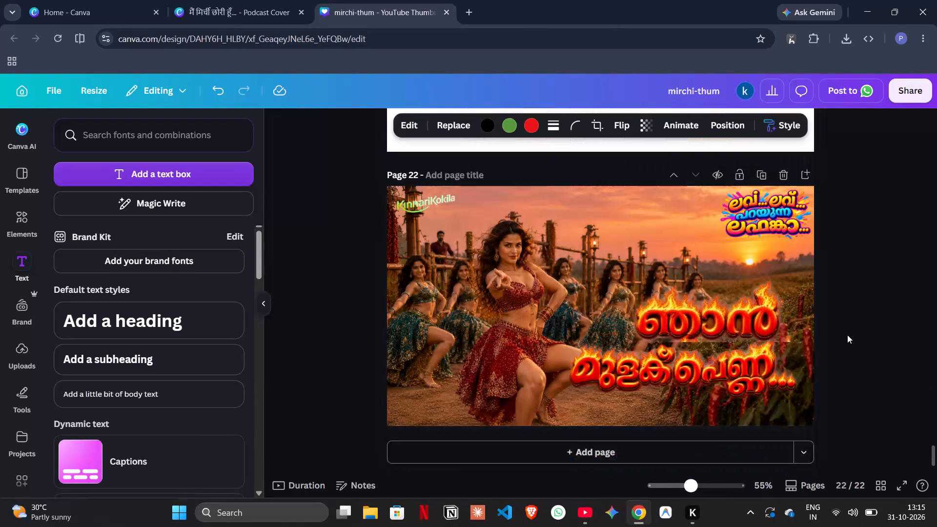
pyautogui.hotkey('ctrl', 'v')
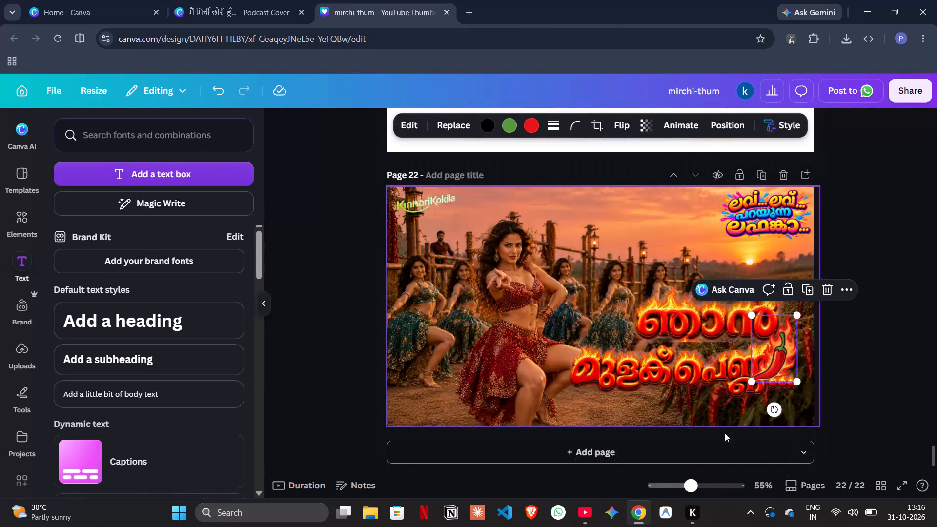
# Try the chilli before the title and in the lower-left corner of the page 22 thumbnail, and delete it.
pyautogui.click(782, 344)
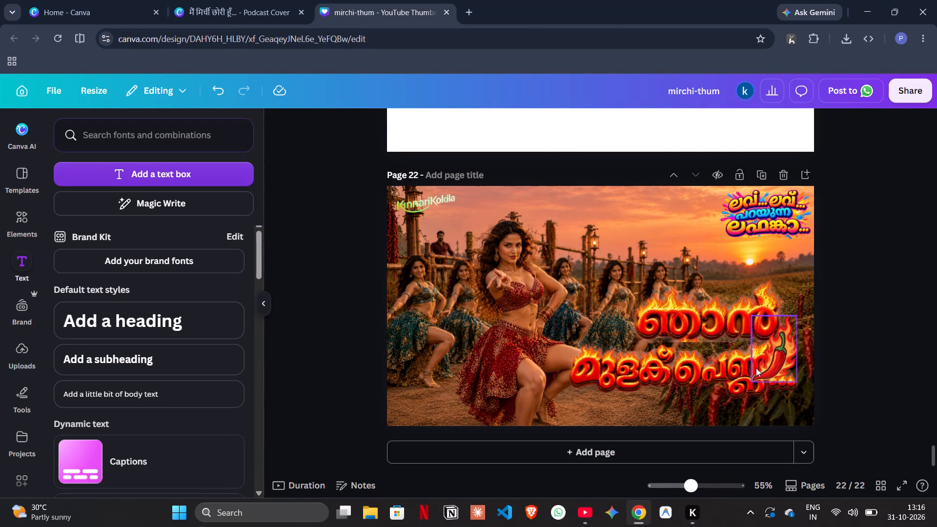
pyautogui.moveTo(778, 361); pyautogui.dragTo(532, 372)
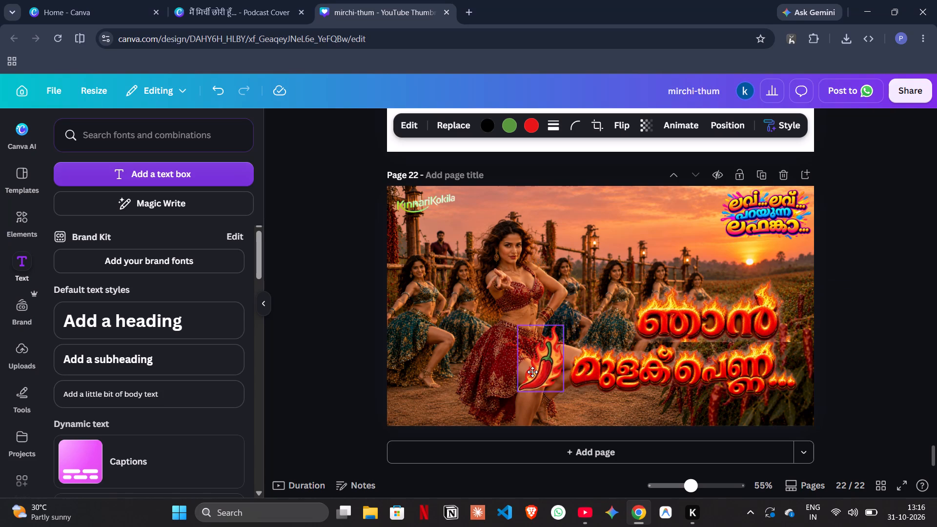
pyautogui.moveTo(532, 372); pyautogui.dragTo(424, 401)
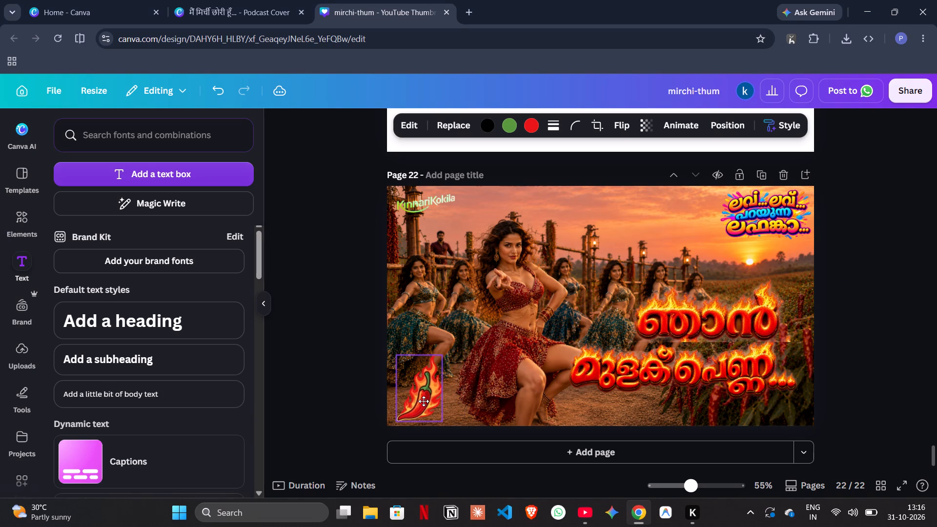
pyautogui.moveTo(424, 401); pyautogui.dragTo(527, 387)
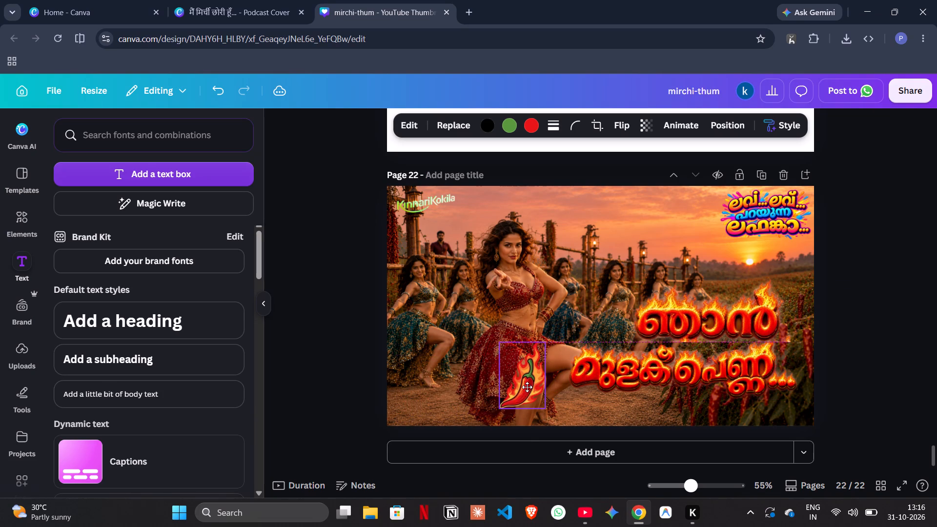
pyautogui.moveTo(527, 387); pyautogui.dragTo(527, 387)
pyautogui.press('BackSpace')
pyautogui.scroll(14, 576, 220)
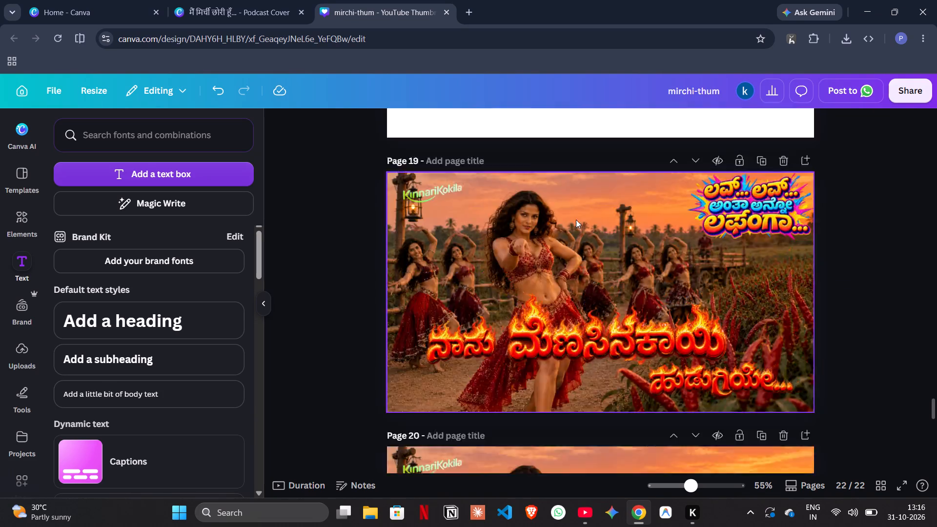
# Review the Telugu thumbnails on pages 1 to 5, and the Malayalam artwork in the podcast cover design.
pyautogui.scroll(20, 576, 220)
pyautogui.scroll(6, 576, 220)
pyautogui.click(767, 177)
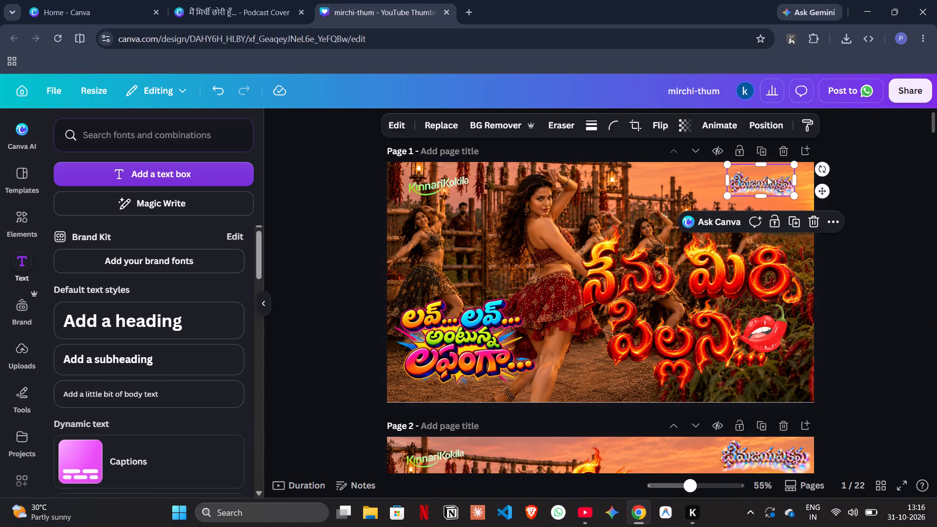
pyautogui.scroll(-2, 848, 293)
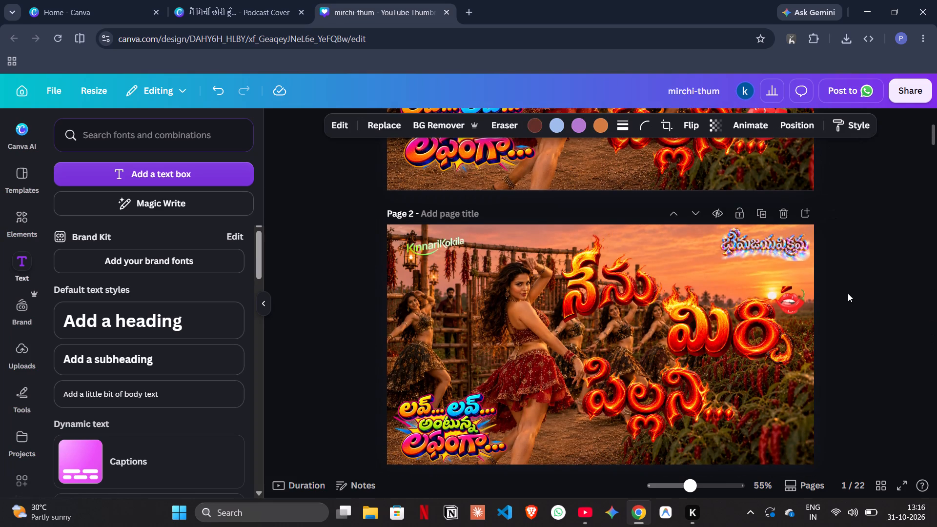
pyautogui.scroll(6, 848, 293)
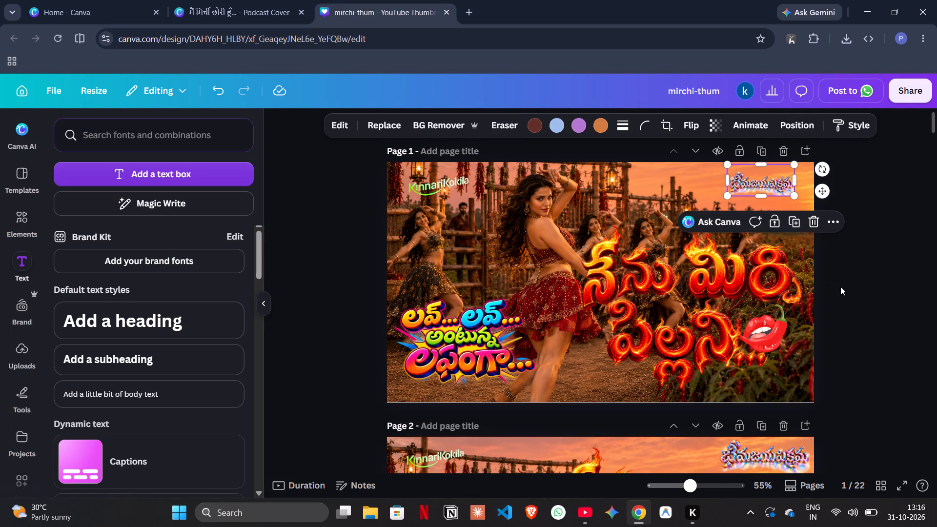
pyautogui.scroll(-9, 840, 286)
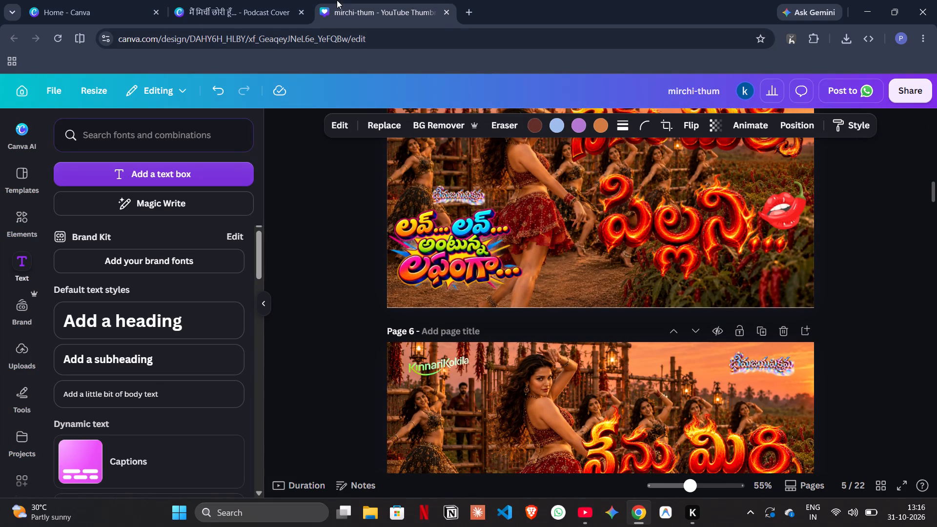
pyautogui.click(254, 0)
pyautogui.scroll(5, 354, 241)
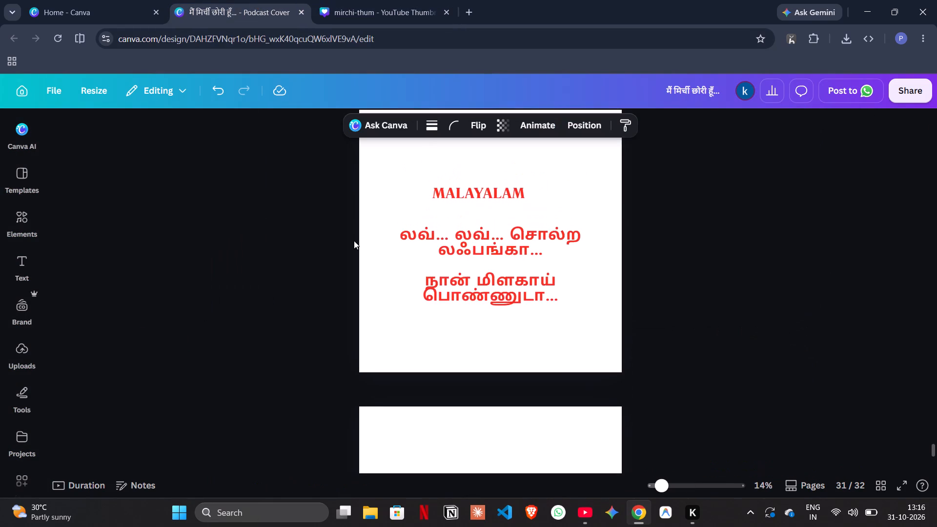
pyautogui.scroll(10, 354, 241)
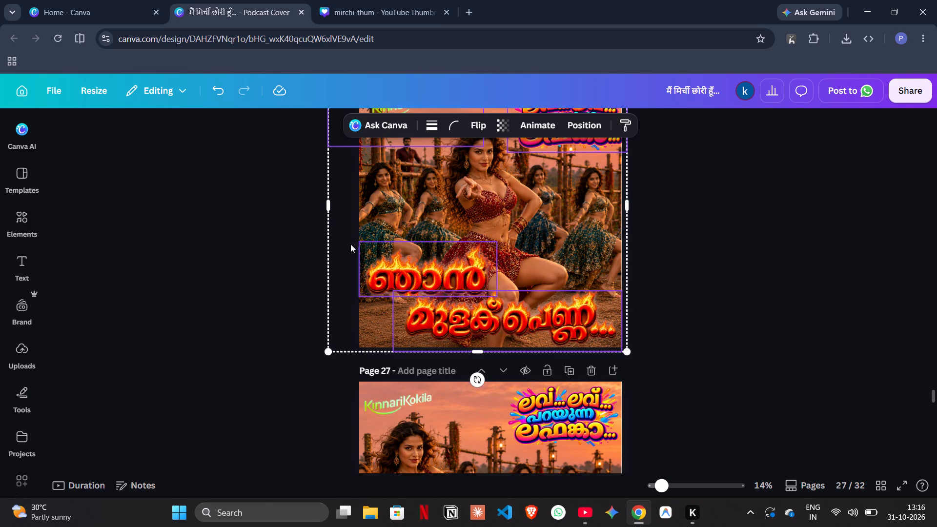
# Close the podcast cover design and the mirchi-thum design.
pyautogui.click(302, 11)
pyautogui.click(302, 11)
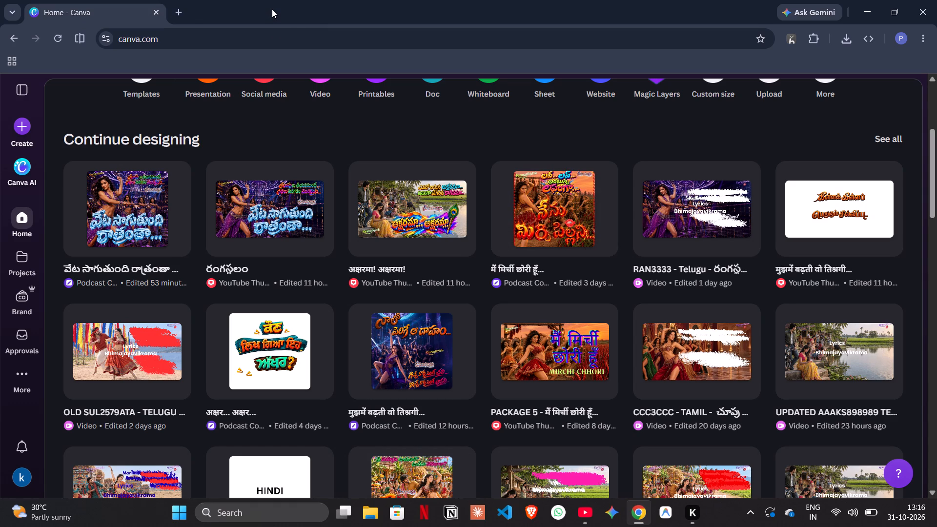
# Find the mirchi-thum design among the recent designs on the Canva home page and reopen it.
pyautogui.scroll(1, 540, 225)
pyautogui.scroll(-1, 684, 310)
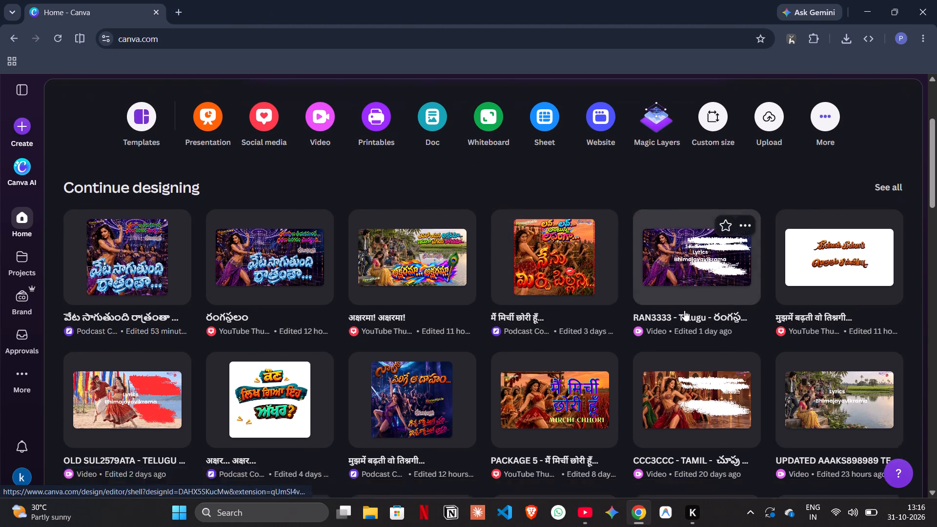
pyautogui.scroll(-5, 684, 310)
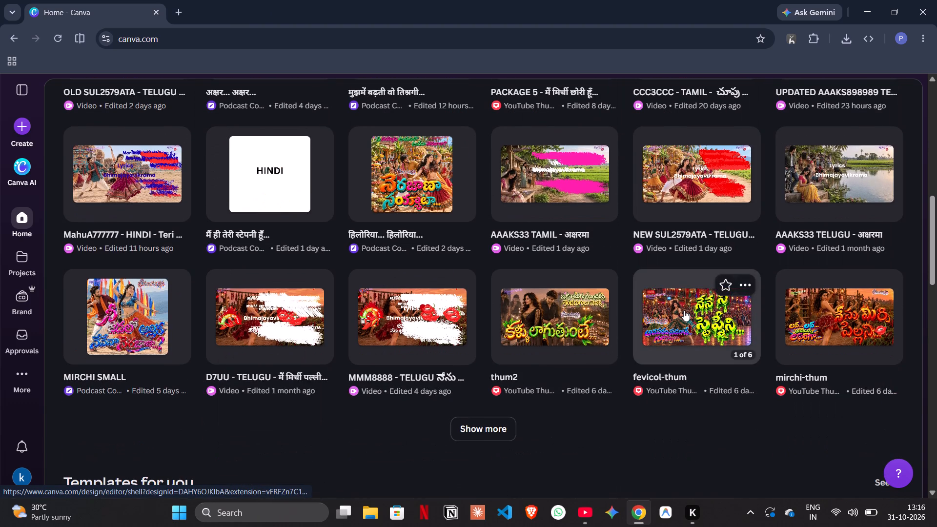
pyautogui.scroll(6, 684, 310)
pyautogui.scroll(-4, 565, 316)
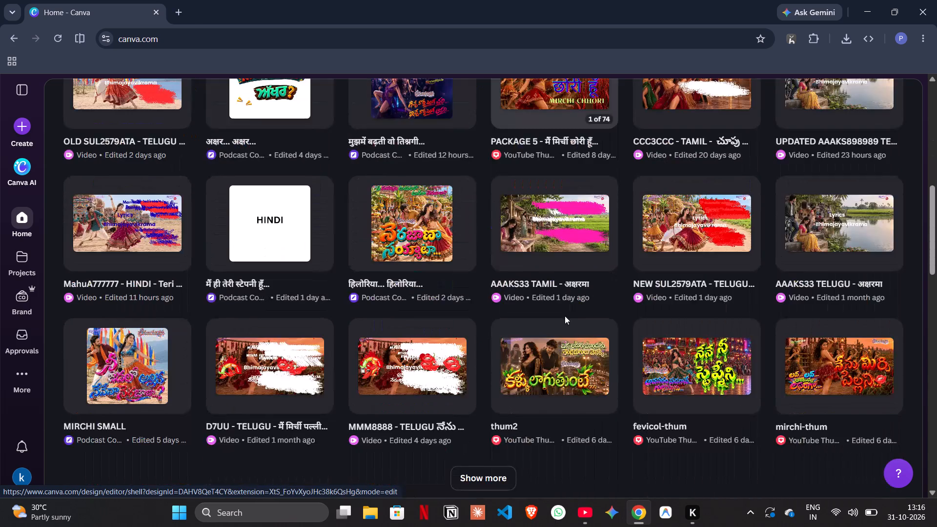
pyautogui.scroll(-1, 565, 316)
pyautogui.click(829, 212)
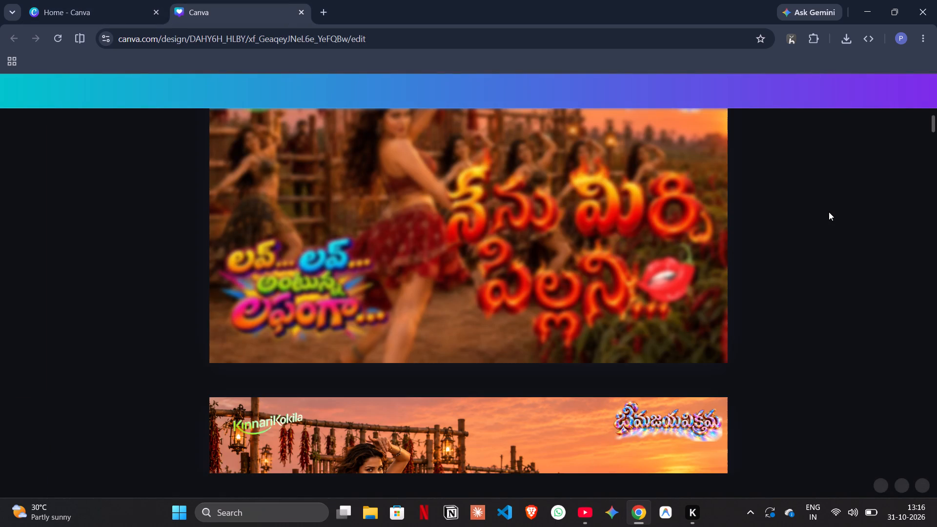
# On the page 5 Telugu thumbnail, enlarge the Bhimajayavikrama logo and shift it slightly left above the లవ్... లవ్... artwork.
pyautogui.scroll(-2, 615, 229)
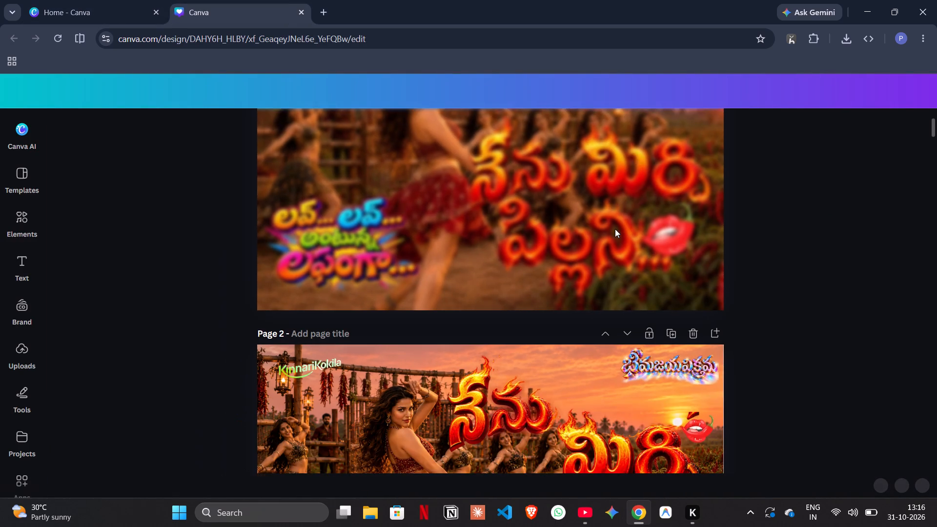
pyautogui.scroll(-4, 757, 267)
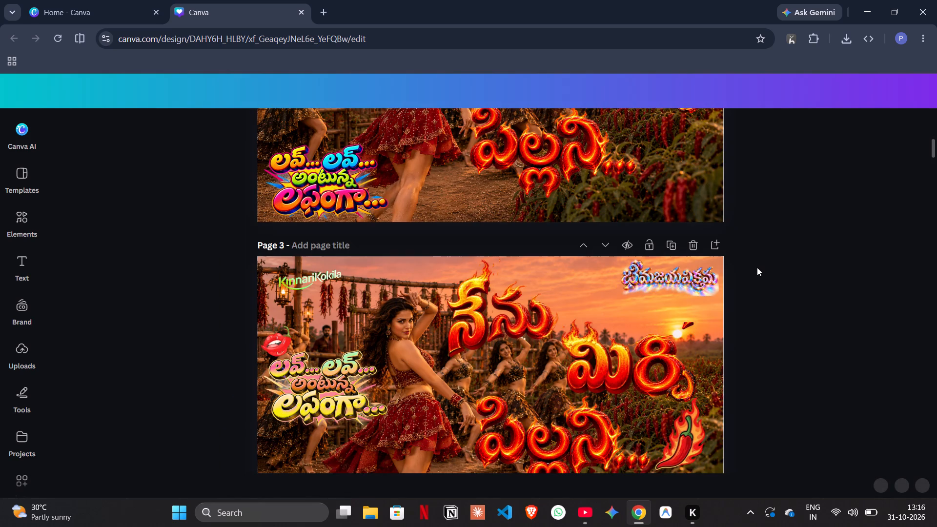
pyautogui.scroll(-6, 757, 267)
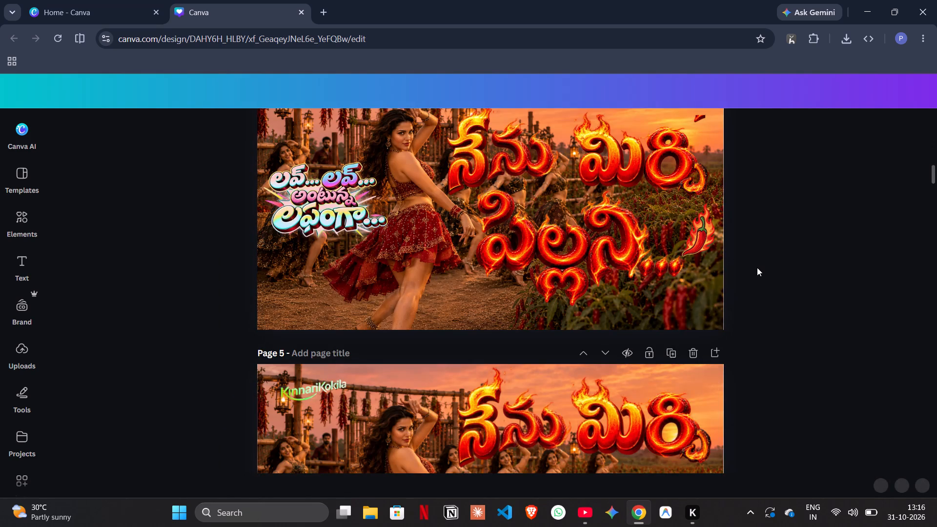
pyautogui.scroll(-2, 757, 267)
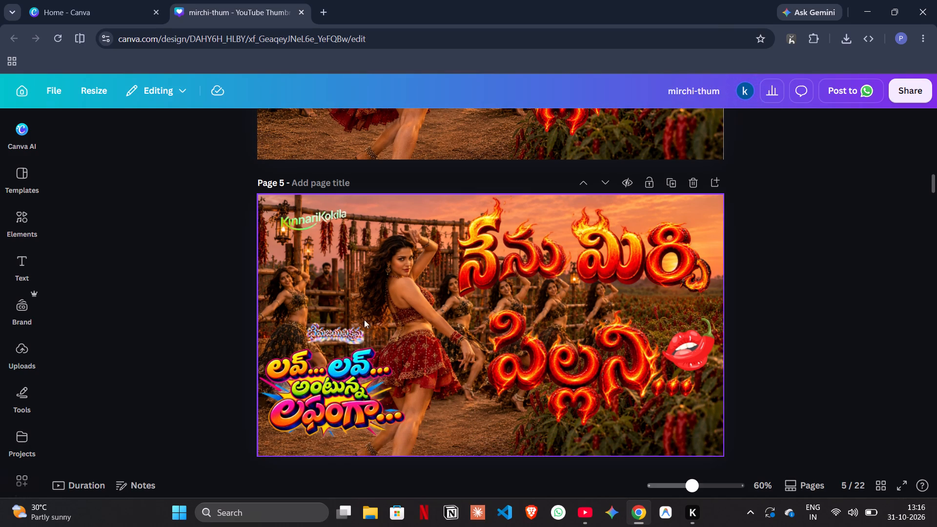
pyautogui.moveTo(347, 327); pyautogui.dragTo(345, 327)
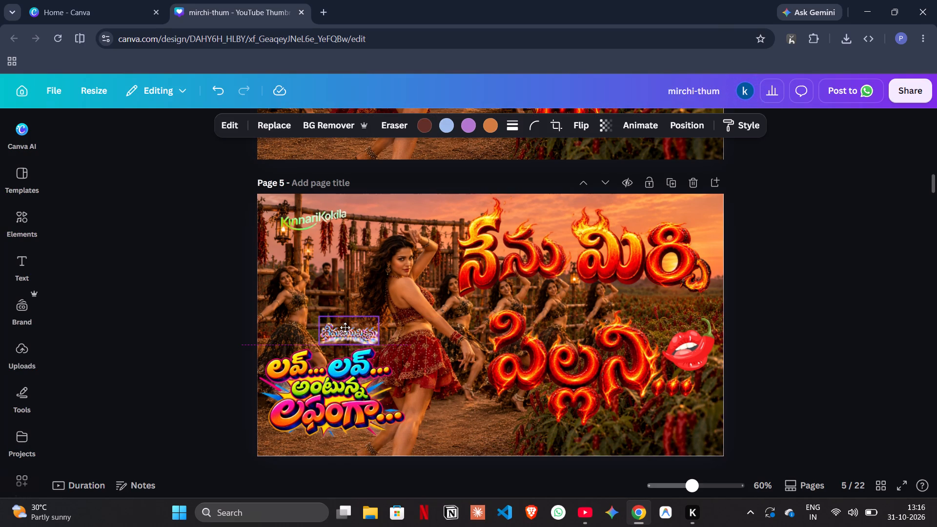
pyautogui.moveTo(345, 327); pyautogui.dragTo(330, 329)
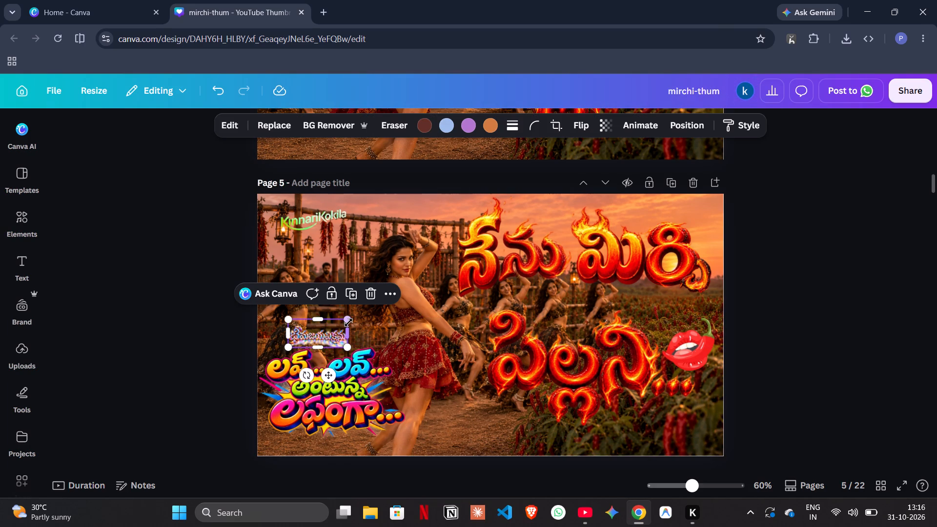
pyautogui.moveTo(348, 323); pyautogui.dragTo(368, 316)
pyautogui.moveTo(339, 329); pyautogui.dragTo(330, 329)
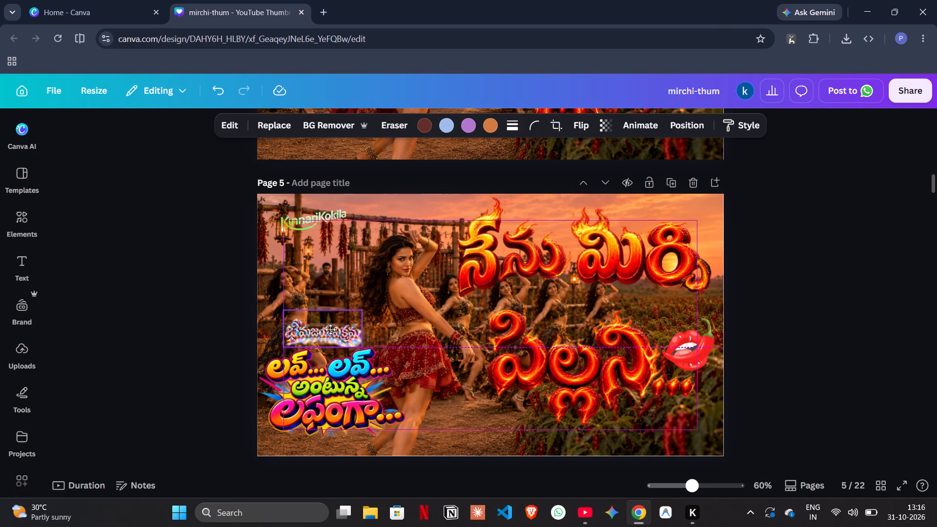
pyautogui.moveTo(330, 329); pyautogui.dragTo(330, 329)
pyautogui.click(761, 306)
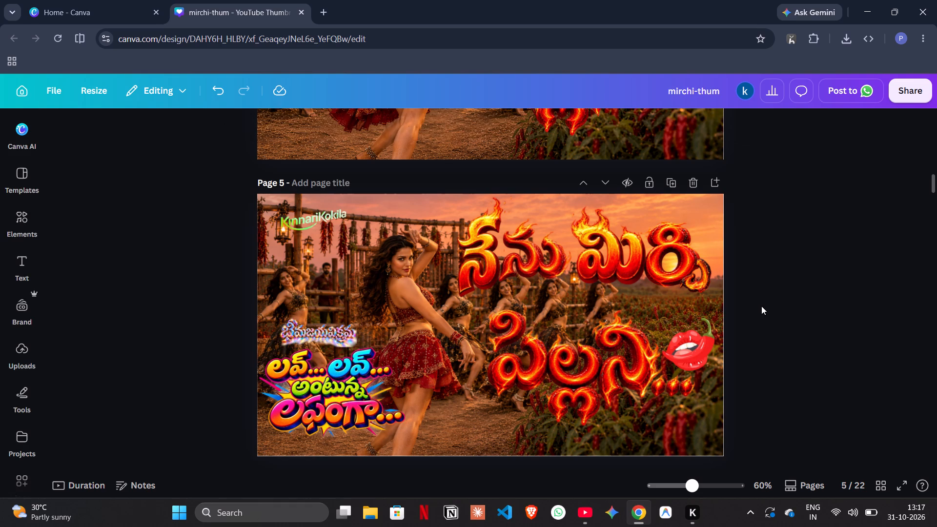
# Review the layouts of the Hindi and Punjabi thumbnails on pages 8 to 13.
pyautogui.scroll(-8, 761, 306)
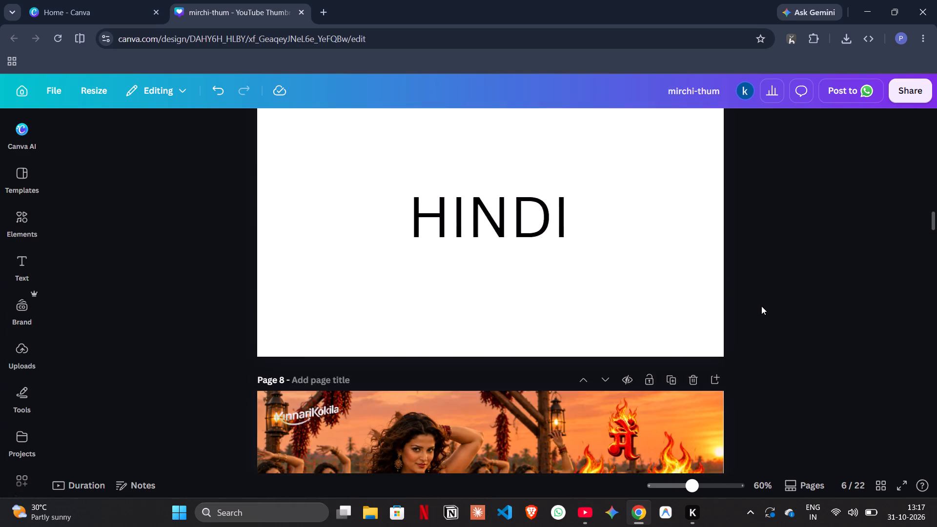
pyautogui.scroll(-13, 761, 306)
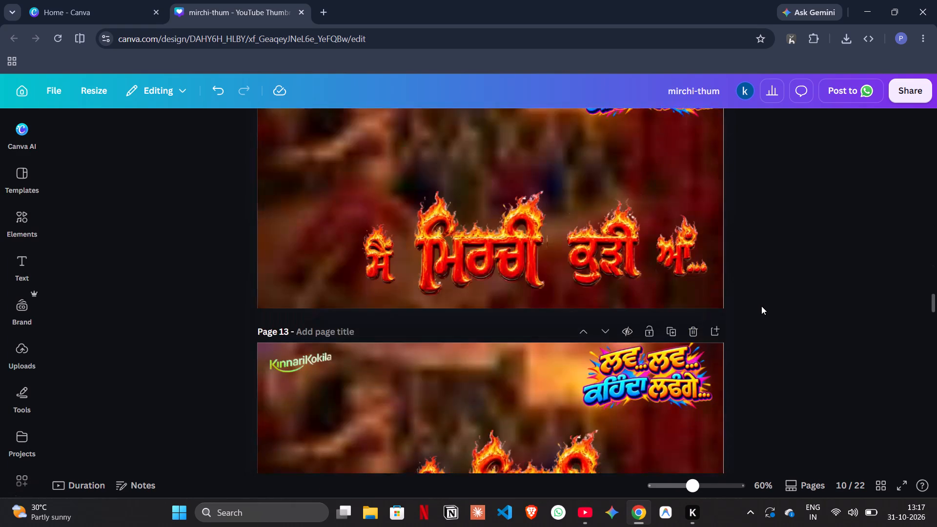
pyautogui.scroll(-3, 761, 306)
pyautogui.scroll(5, 761, 306)
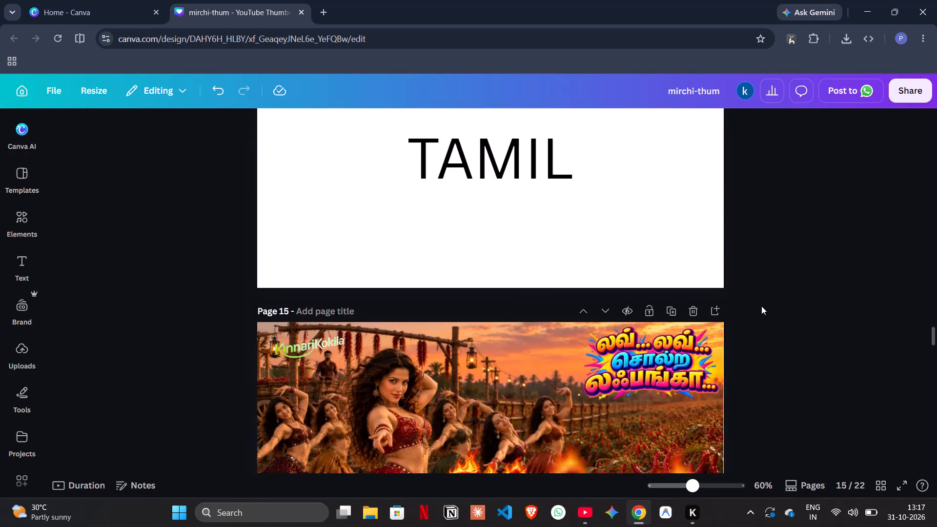
pyautogui.scroll(9, 761, 306)
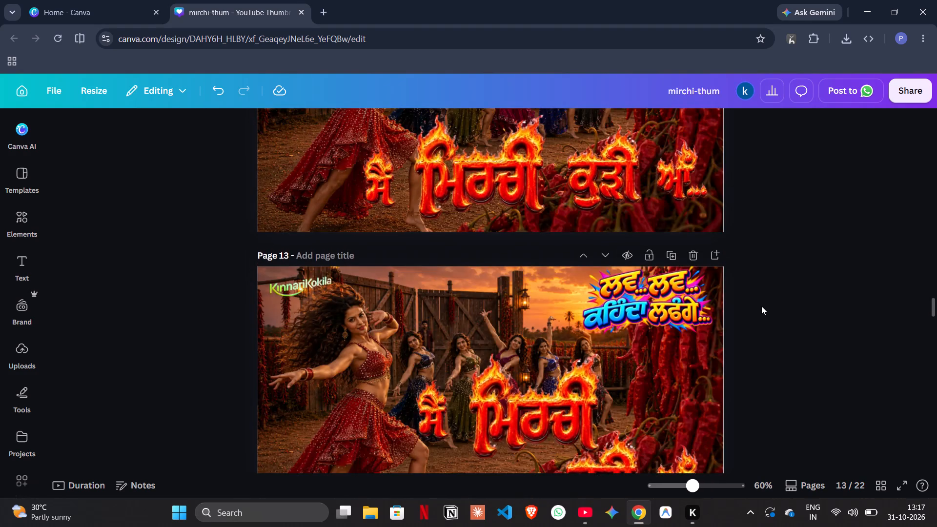
pyautogui.scroll(3, 761, 306)
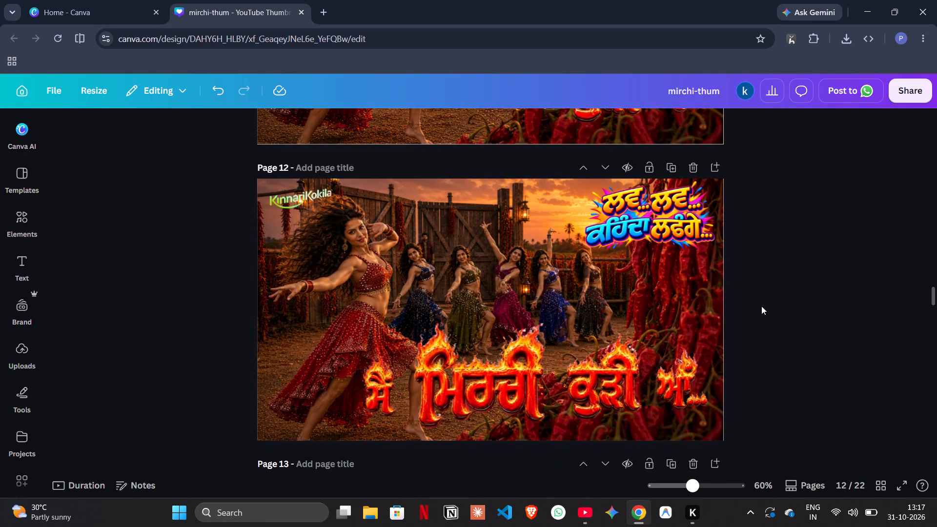
pyautogui.scroll(3, 761, 306)
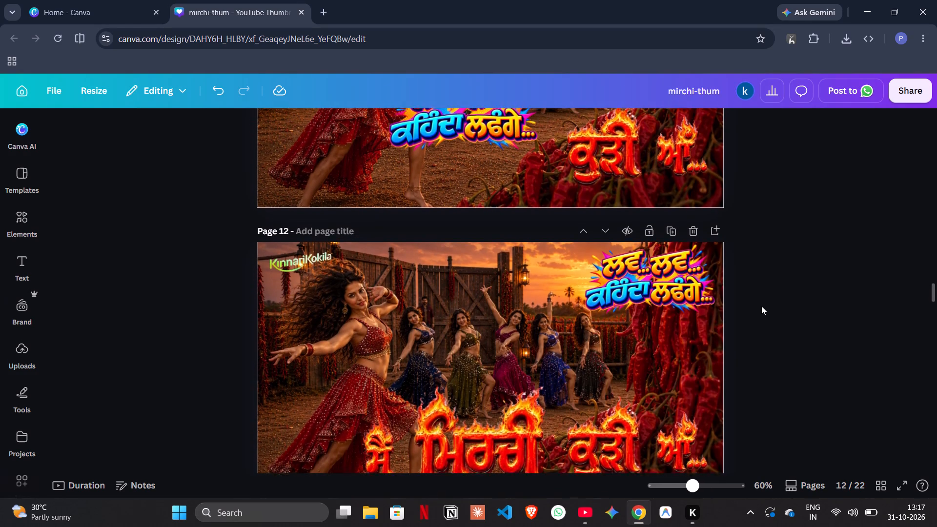
pyautogui.scroll(5, 761, 306)
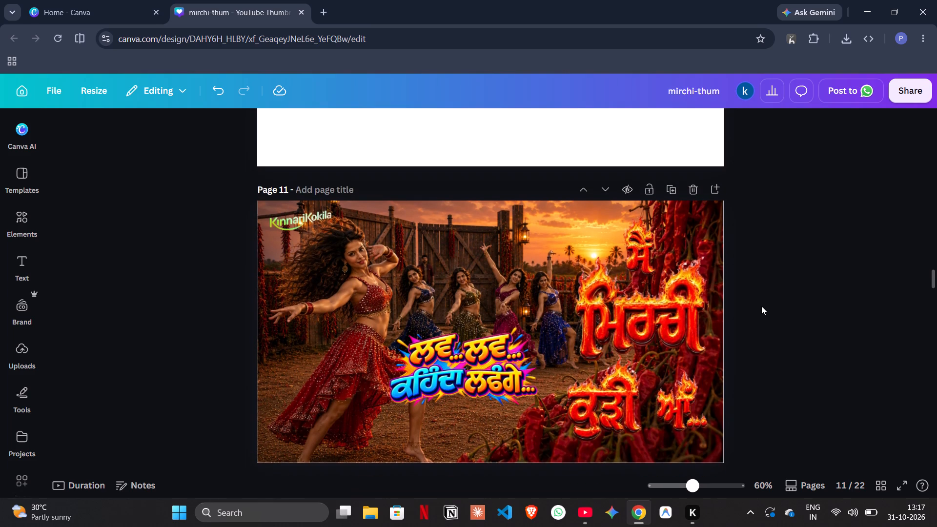
pyautogui.scroll(8, 761, 306)
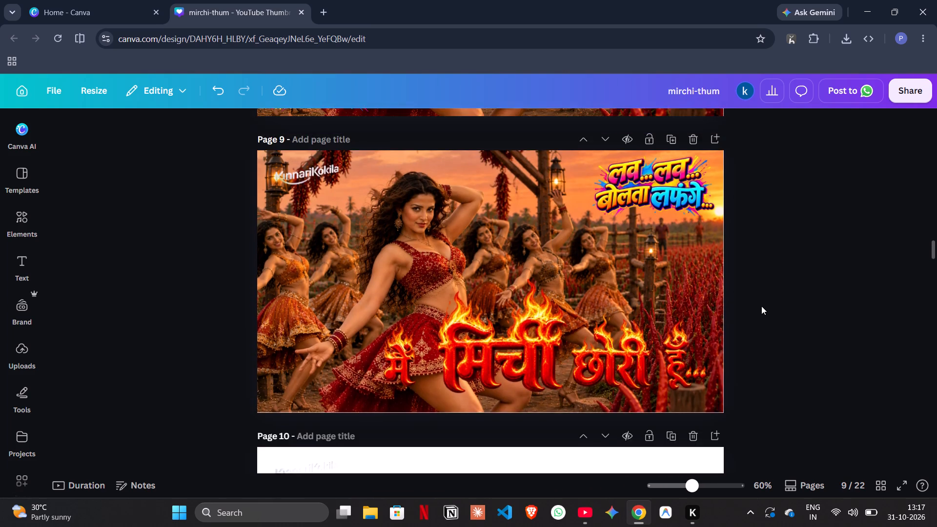
pyautogui.scroll(4, 761, 306)
pyautogui.scroll(-4, 761, 306)
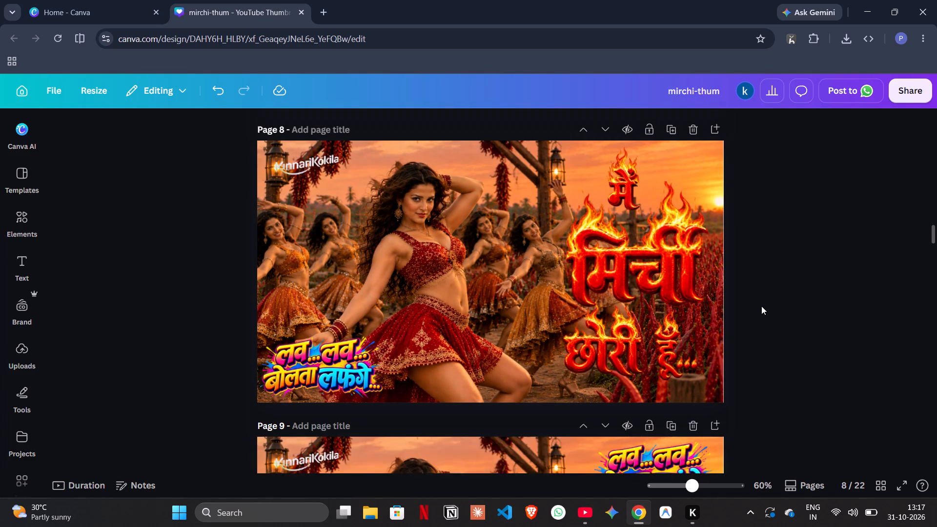
# Enlarge the நான் title word on the page 16 Tamil thumbnail and place it closely above மிளகாய்.
pyautogui.scroll(-12, 761, 306)
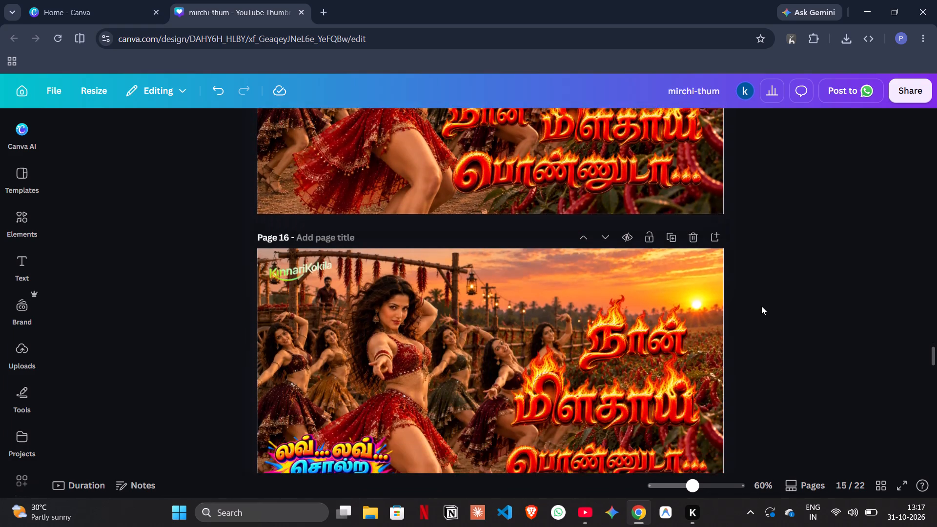
pyautogui.scroll(-2, 761, 306)
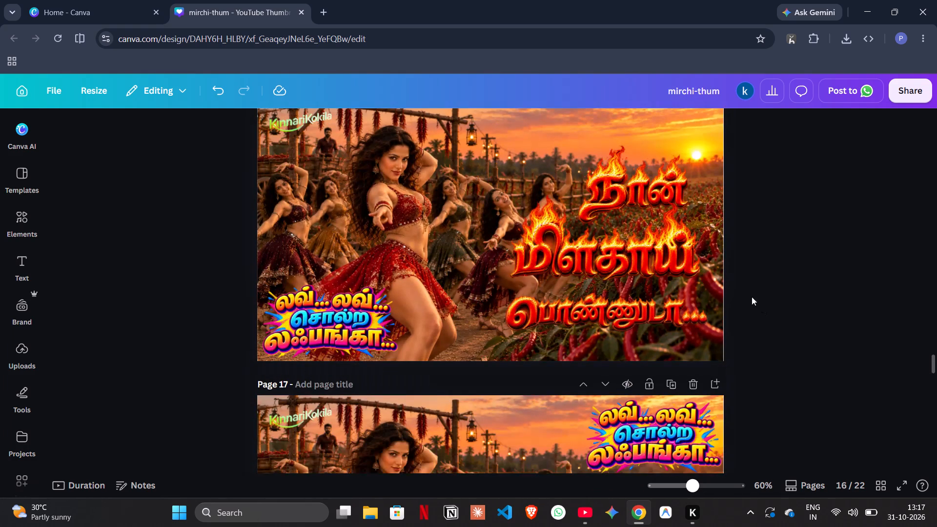
pyautogui.scroll(1, 718, 225)
pyautogui.moveTo(658, 264); pyautogui.dragTo(662, 226)
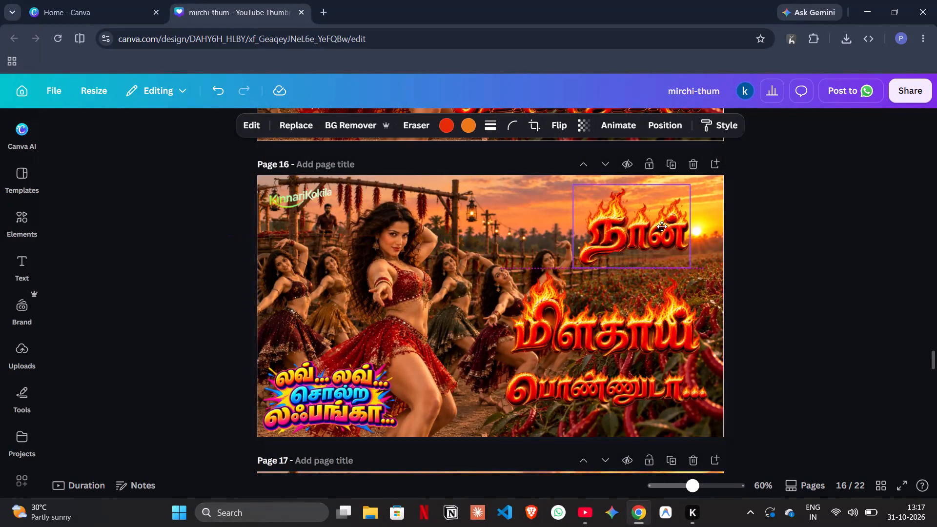
pyautogui.moveTo(662, 226); pyautogui.dragTo(662, 227)
pyautogui.moveTo(578, 266); pyautogui.dragTo(569, 282)
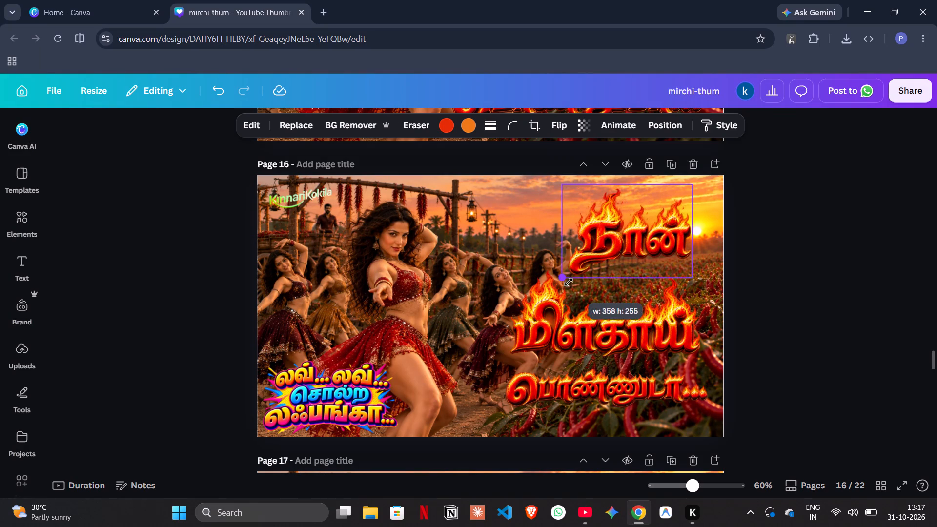
pyautogui.moveTo(569, 282); pyautogui.dragTo(567, 284)
pyautogui.moveTo(651, 241); pyautogui.dragTo(658, 263)
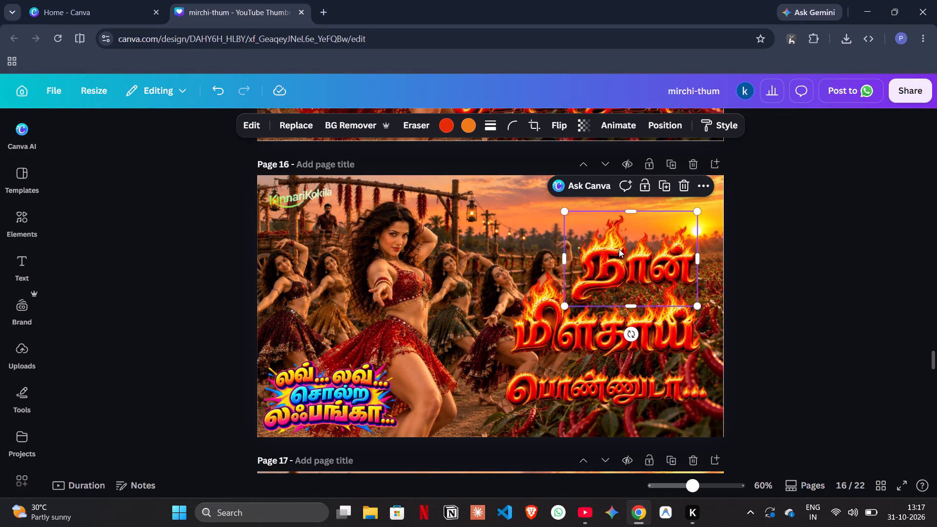
pyautogui.moveTo(565, 212); pyautogui.dragTo(557, 203)
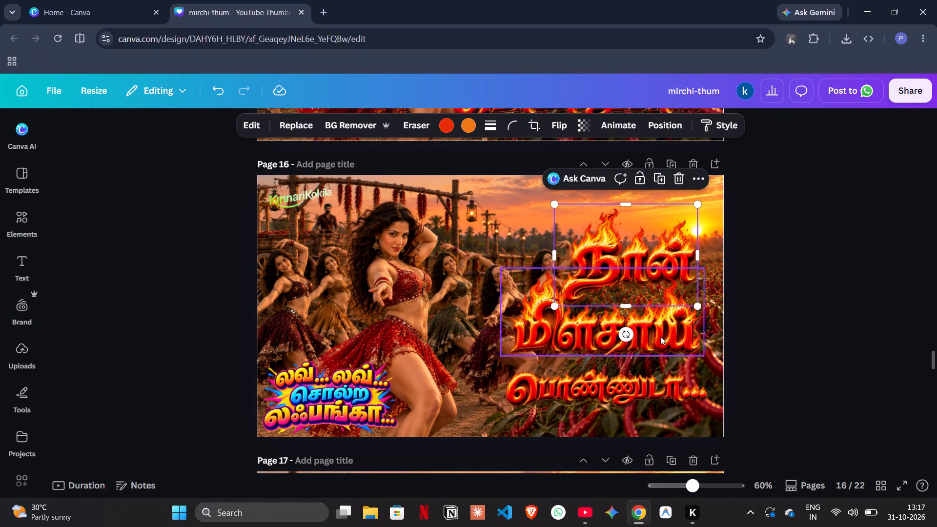
# Enlarge the பொண்ணுடா... title line on the page 16 Tamil thumbnail and nudge it slightly down.
pyautogui.click(645, 387)
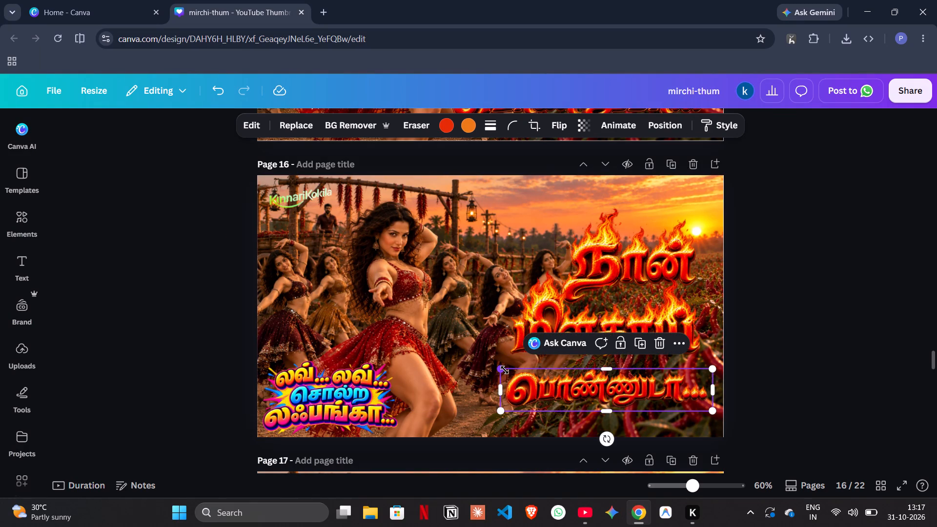
pyautogui.moveTo(505, 370); pyautogui.dragTo(448, 356)
pyautogui.moveTo(632, 368); pyautogui.dragTo(631, 375)
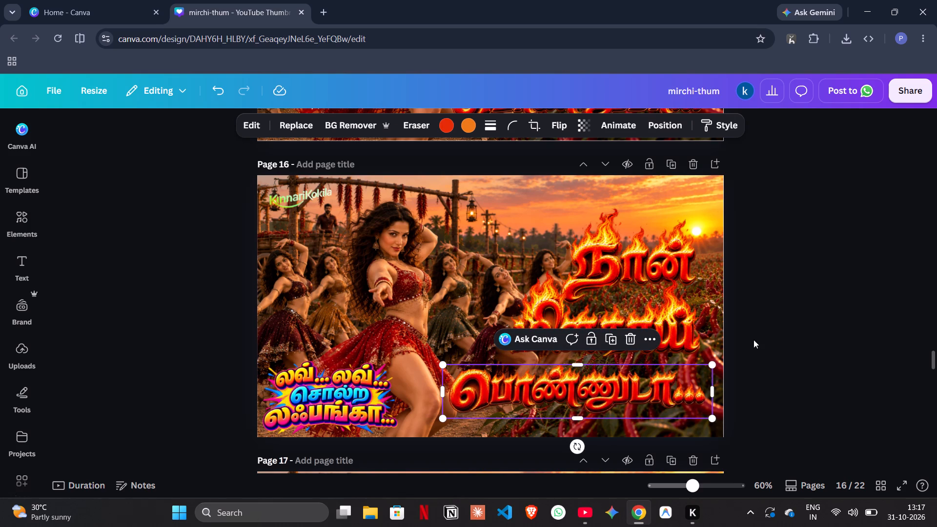
pyautogui.click(754, 340)
# Shift மிளகாய் left and down above பொண்ணுடா... on page 16, and lower நான் to sit closely above it.
pyautogui.moveTo(661, 340); pyautogui.dragTo(639, 349)
pyautogui.moveTo(674, 257); pyautogui.dragTo(683, 271)
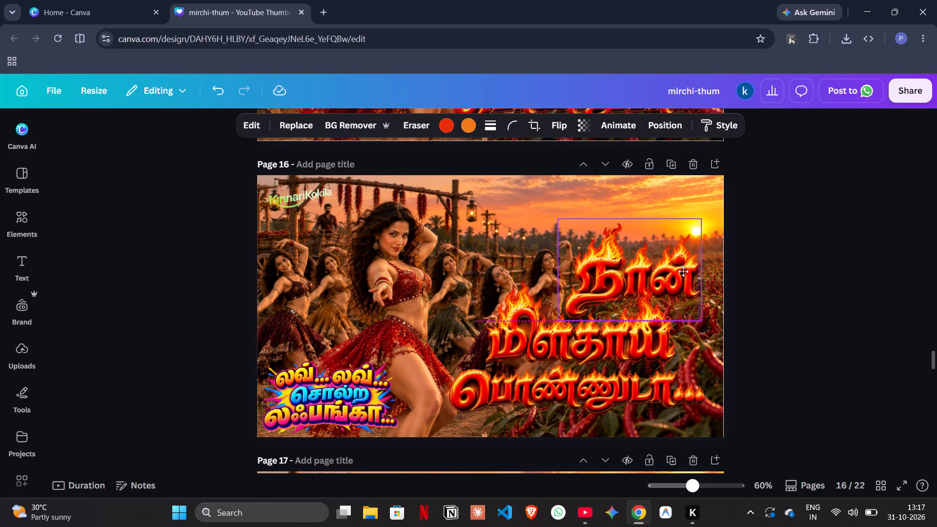
pyautogui.moveTo(683, 271); pyautogui.dragTo(682, 270)
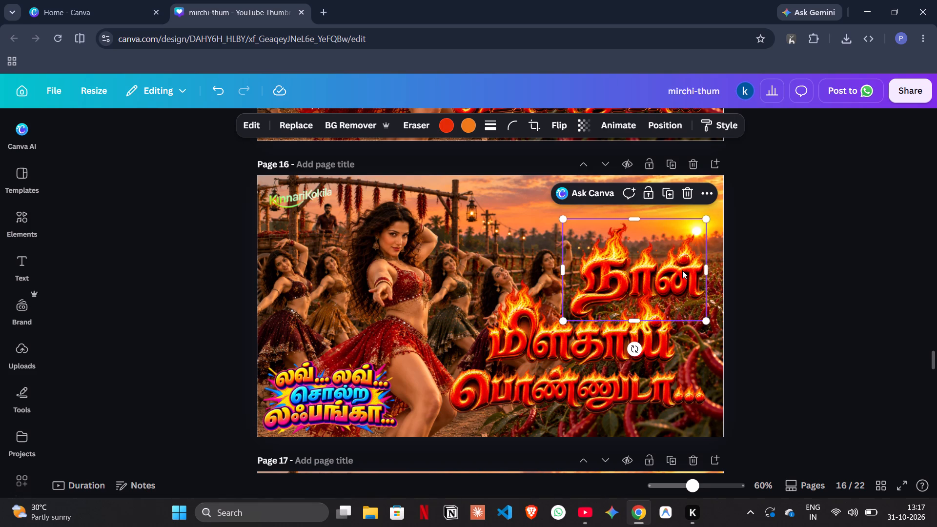
pyautogui.moveTo(684, 276); pyautogui.dragTo(672, 274)
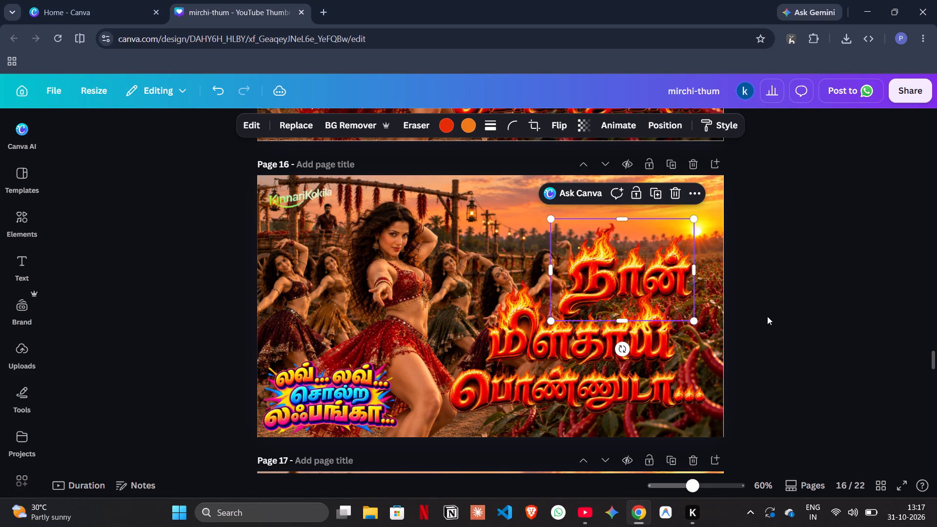
pyautogui.click(767, 316)
pyautogui.scroll(-1, 767, 316)
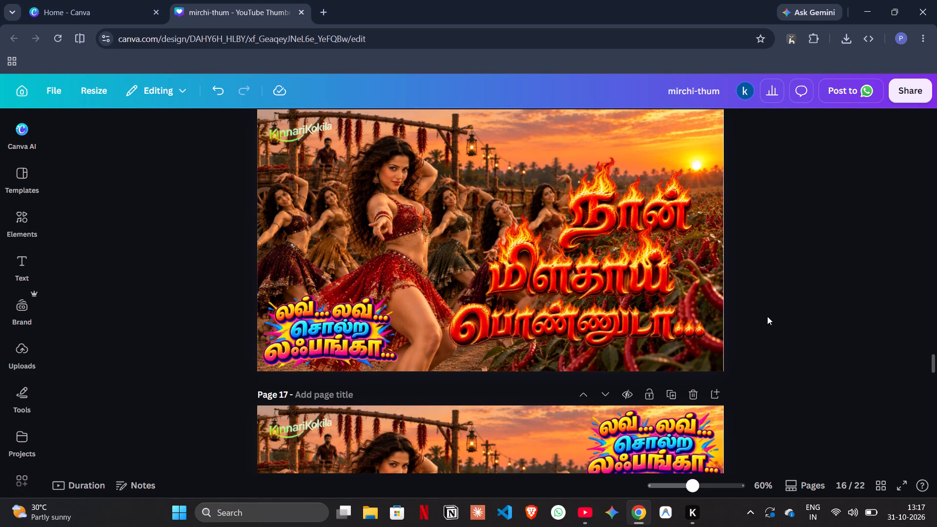
pyautogui.scroll(-2, 767, 316)
pyautogui.scroll(2, 767, 316)
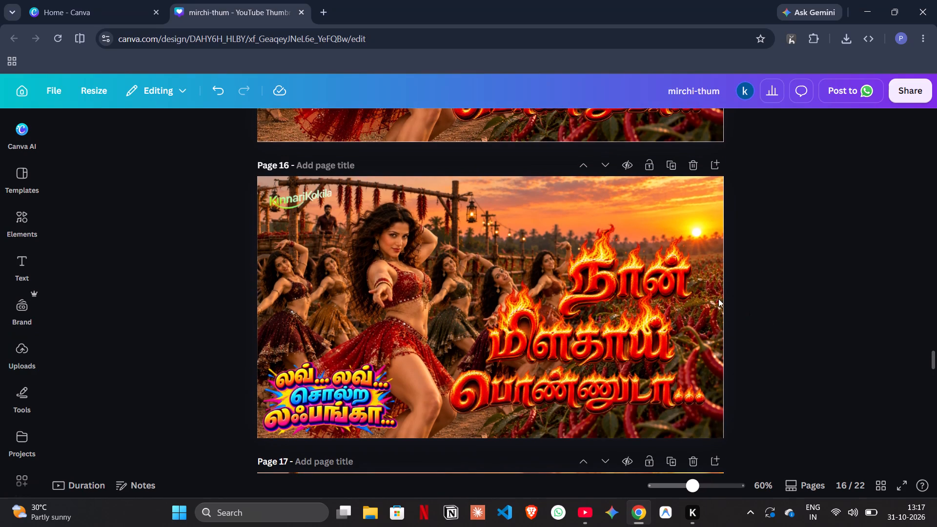
pyautogui.click(664, 285)
pyautogui.click(771, 282)
# Enlarge the ನಾನು title word on the page 19 Kannada thumbnail towards the thumbnail's left edge.
pyautogui.scroll(-1, 771, 282)
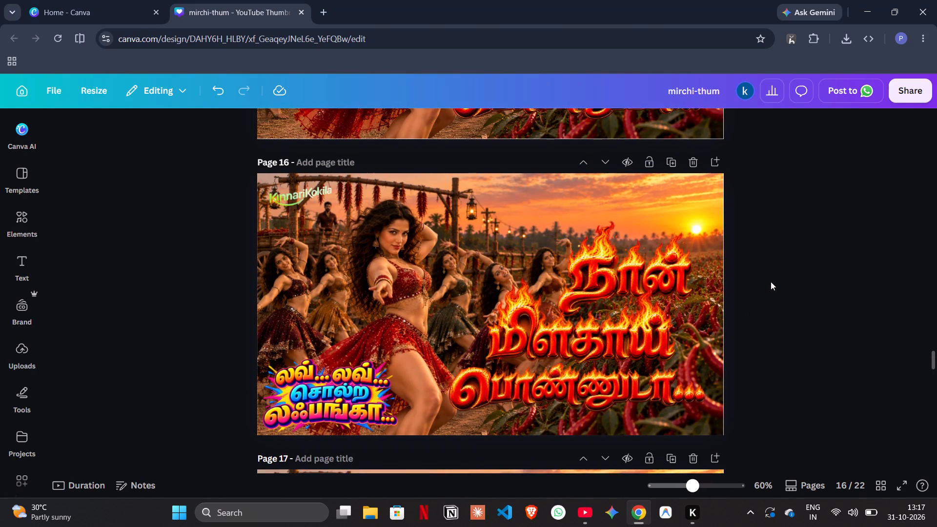
pyautogui.scroll(-5, 771, 282)
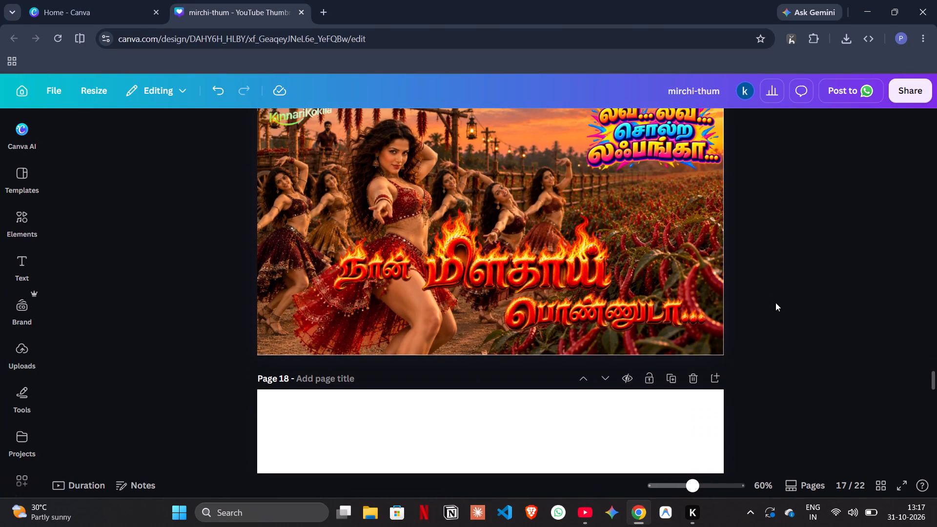
pyautogui.scroll(-4, 775, 303)
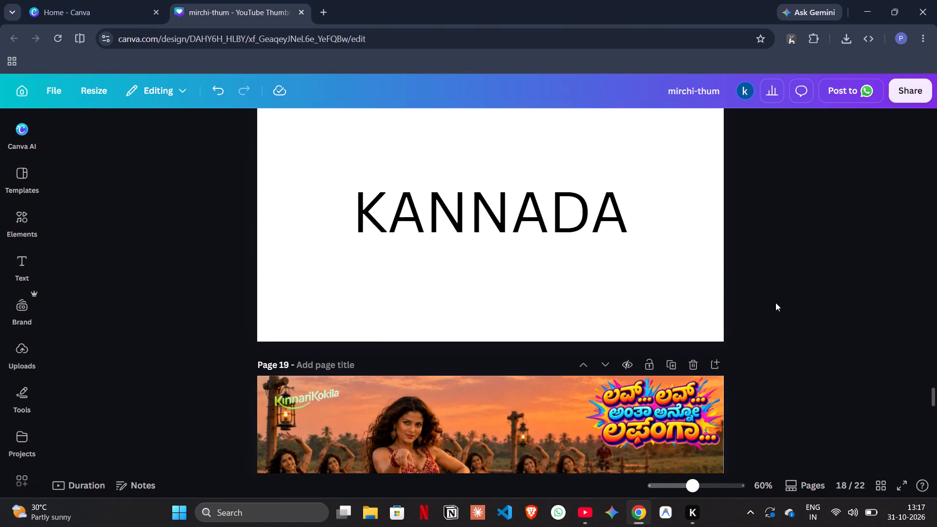
pyautogui.scroll(-4, 775, 303)
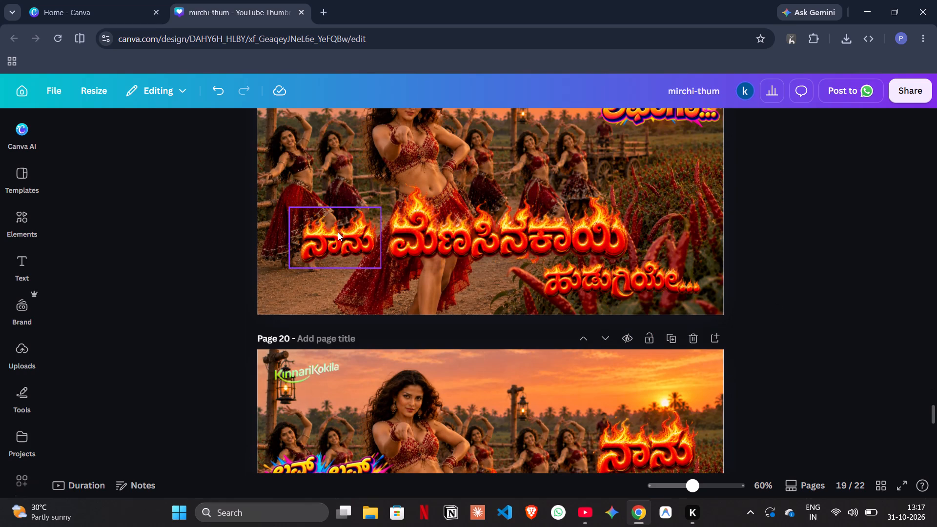
pyautogui.click(338, 232)
pyautogui.moveTo(290, 210); pyautogui.dragTo(262, 200)
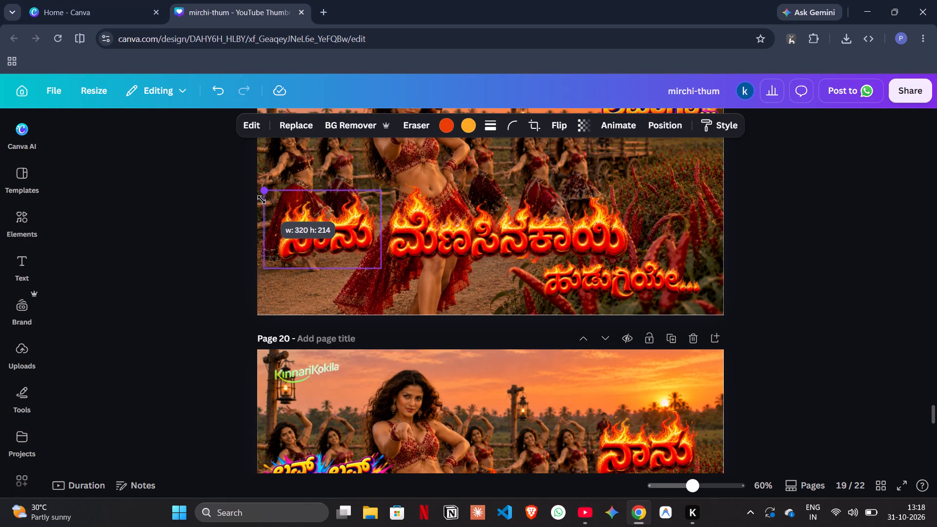
pyautogui.moveTo(262, 200); pyautogui.dragTo(262, 200)
# Move ಮೆಣಸಿನಕಾಯಿ slightly right on page 19 and enlarge it towards ನಾನು.
pyautogui.click(434, 230)
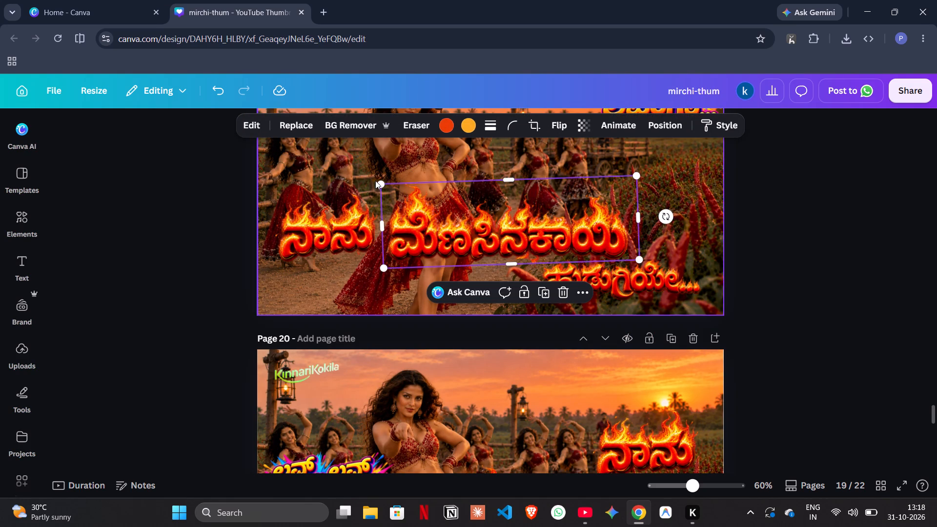
pyautogui.click(375, 181)
pyautogui.moveTo(462, 216); pyautogui.dragTo(472, 213)
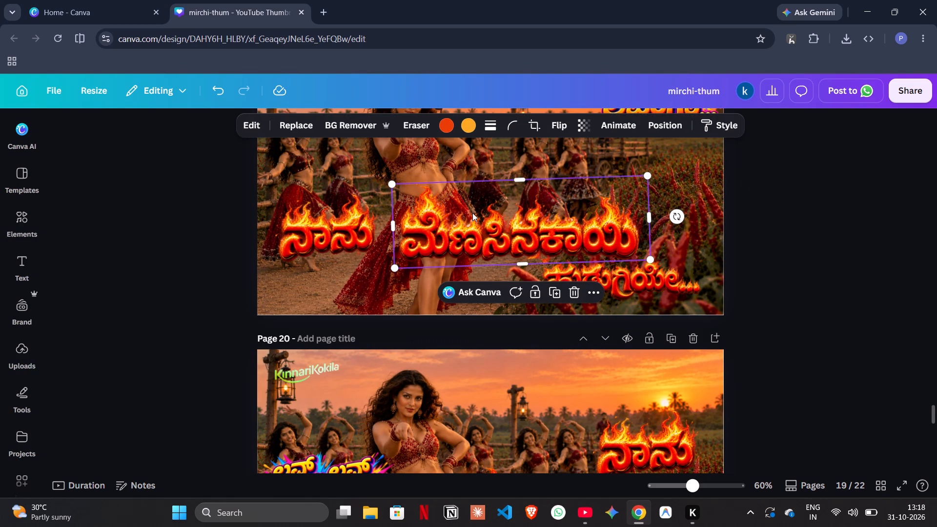
pyautogui.moveTo(394, 184); pyautogui.dragTo(365, 158)
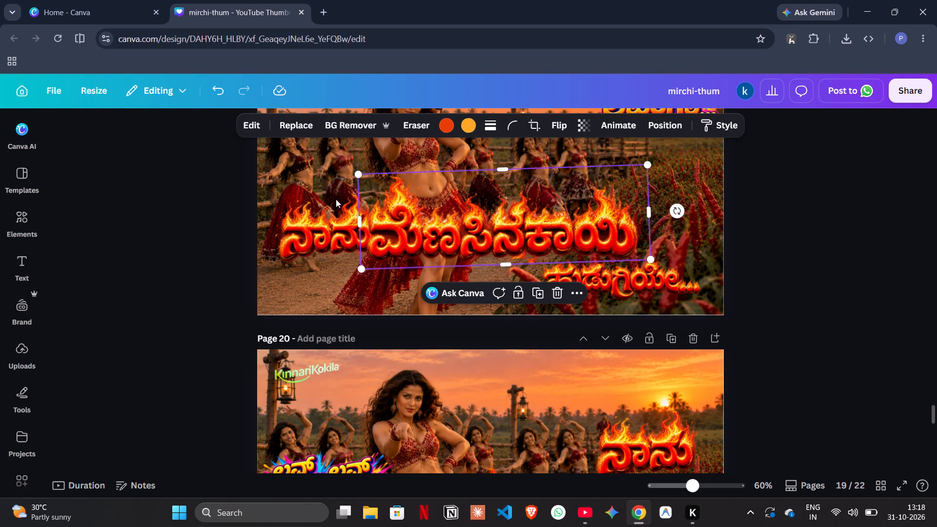
# Shrink ನಾನು on page 19 so it clears ಮೆಣಸಿನಕಾಯಿ, and lower it to line up beside that word.
pyautogui.click(318, 213)
pyautogui.moveTo(382, 265); pyautogui.dragTo(355, 256)
pyautogui.moveTo(339, 234); pyautogui.dragTo(339, 249)
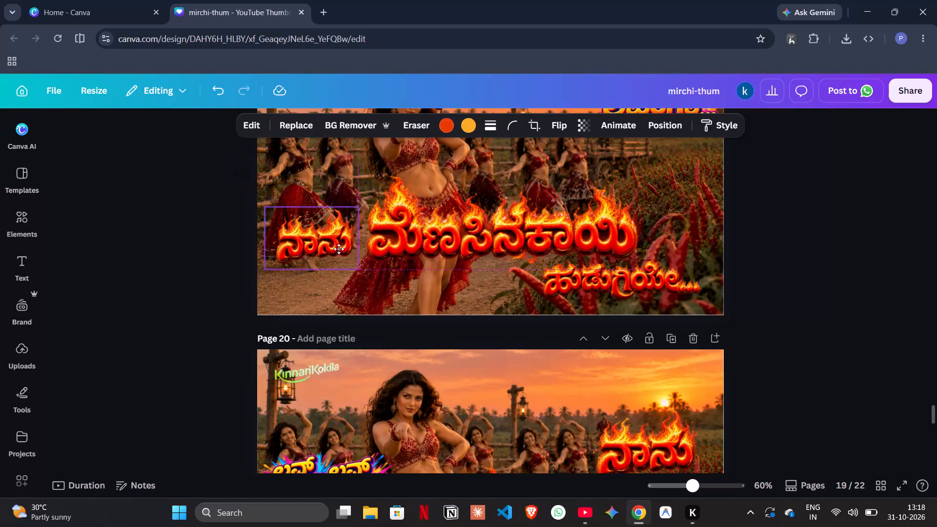
pyautogui.moveTo(339, 249); pyautogui.dragTo(338, 246)
pyautogui.click(203, 237)
# Move ನಾನು and ಮೆಣಸಿನಕಾಯಿ upward on the page 20 Kannada thumbnail, leaving more space above ಹುಡುಗಿಯೇ....
pyautogui.scroll(1, 203, 237)
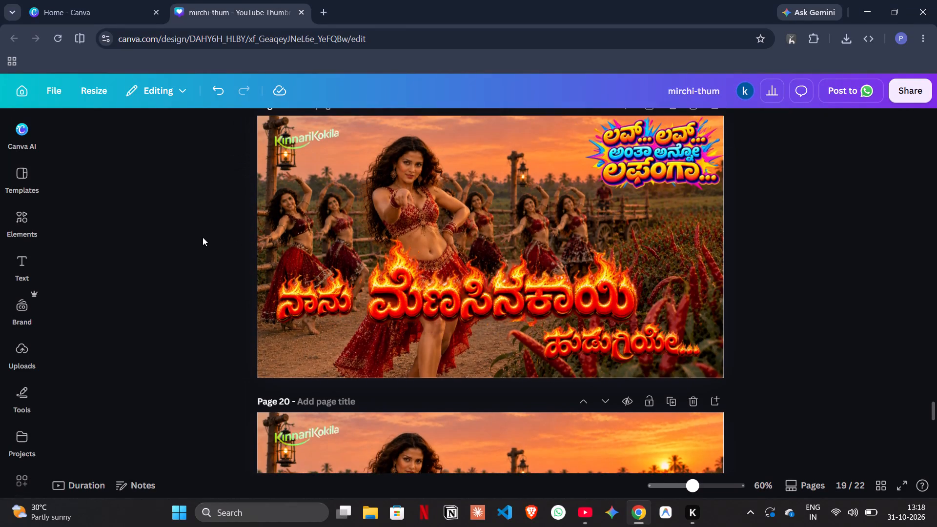
pyautogui.scroll(-4, 203, 237)
pyautogui.scroll(1, 203, 237)
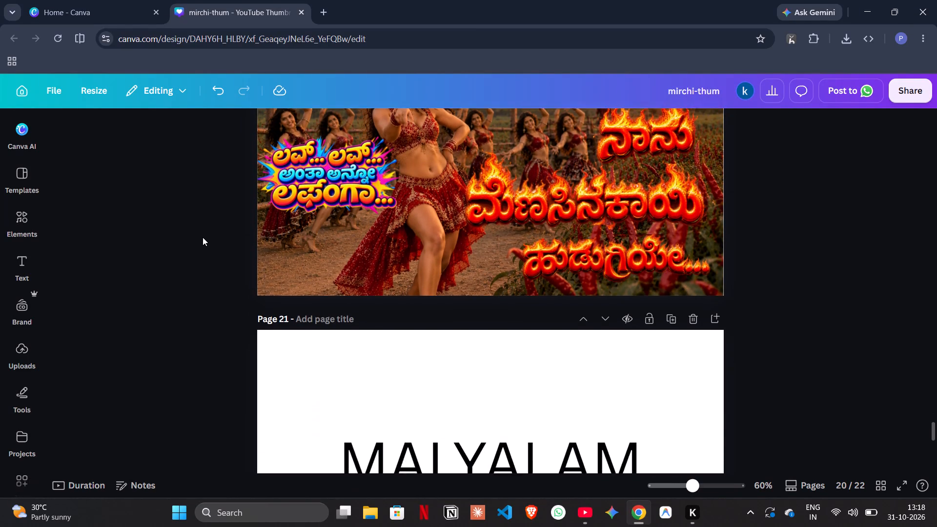
pyautogui.scroll(1, 203, 237)
pyautogui.moveTo(631, 242); pyautogui.dragTo(631, 236)
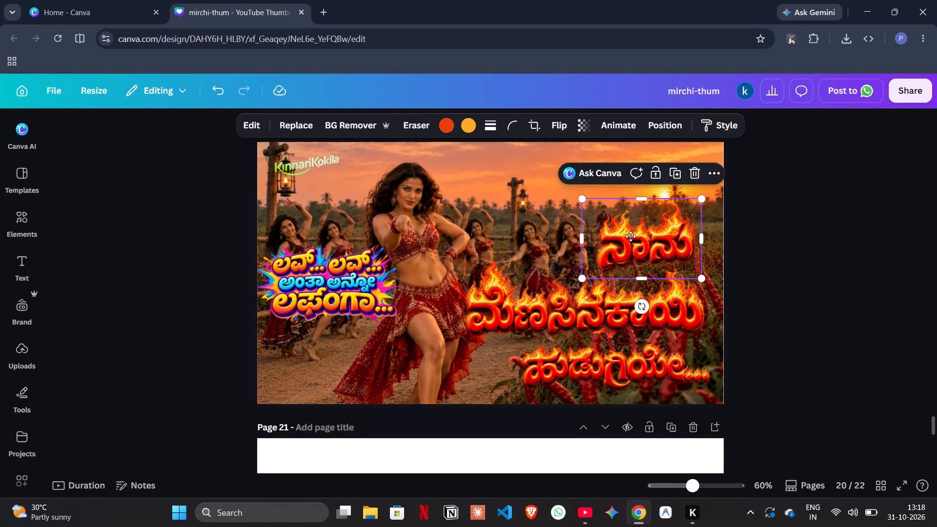
pyautogui.moveTo(631, 236); pyautogui.dragTo(631, 222)
pyautogui.moveTo(636, 321); pyautogui.dragTo(636, 315)
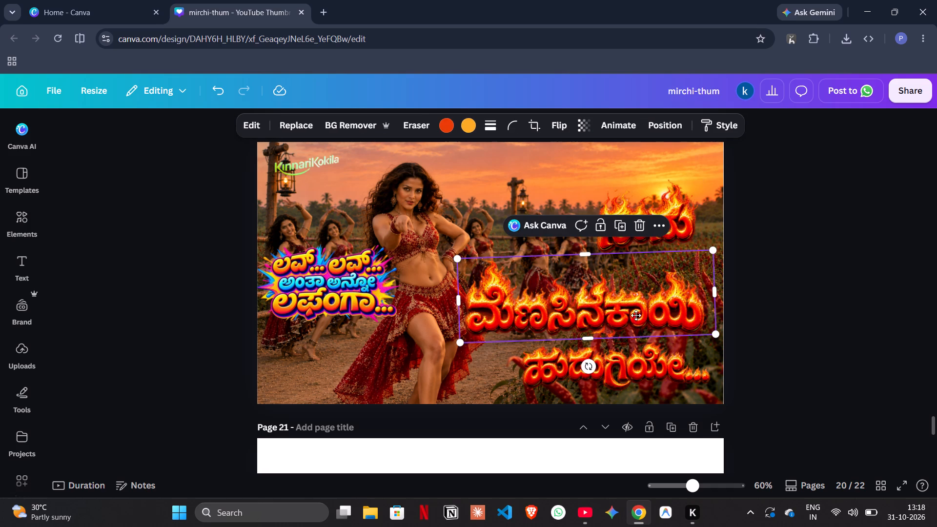
pyautogui.moveTo(636, 315); pyautogui.dragTo(635, 308)
pyautogui.click(760, 339)
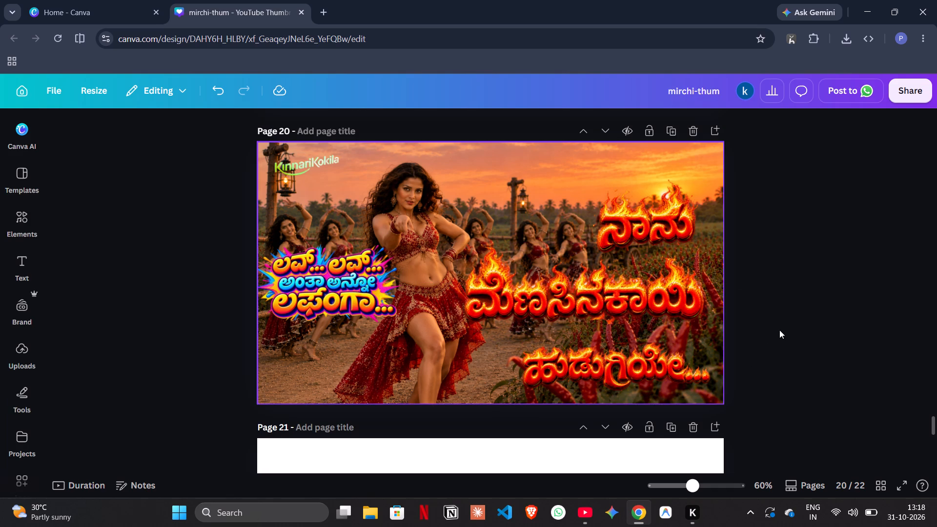
# Enlarge ನಾನು on page 20 and shift it slightly left, and enlarge ಮೆಣಸಿನಕಾಯಿ slightly towards the dancer.
pyautogui.click(656, 214)
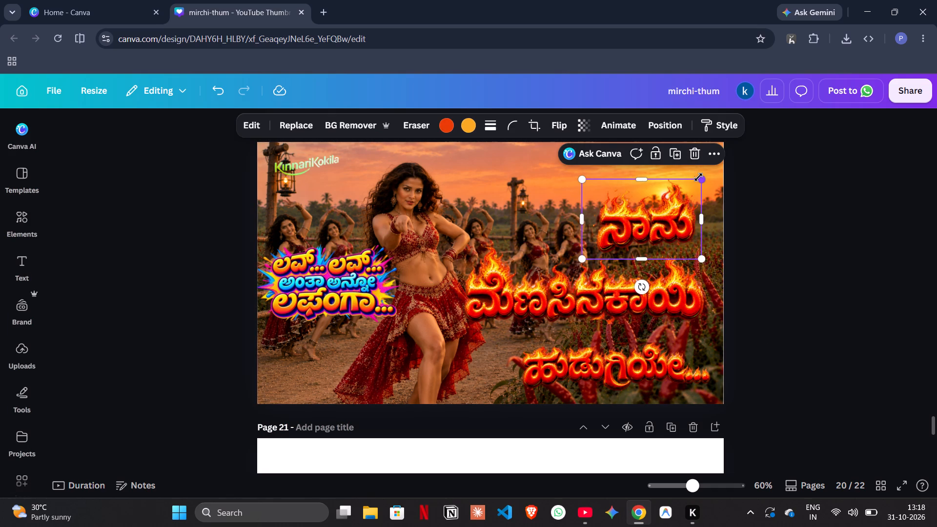
pyautogui.moveTo(698, 177); pyautogui.dragTo(715, 150)
pyautogui.moveTo(666, 221); pyautogui.dragTo(655, 221)
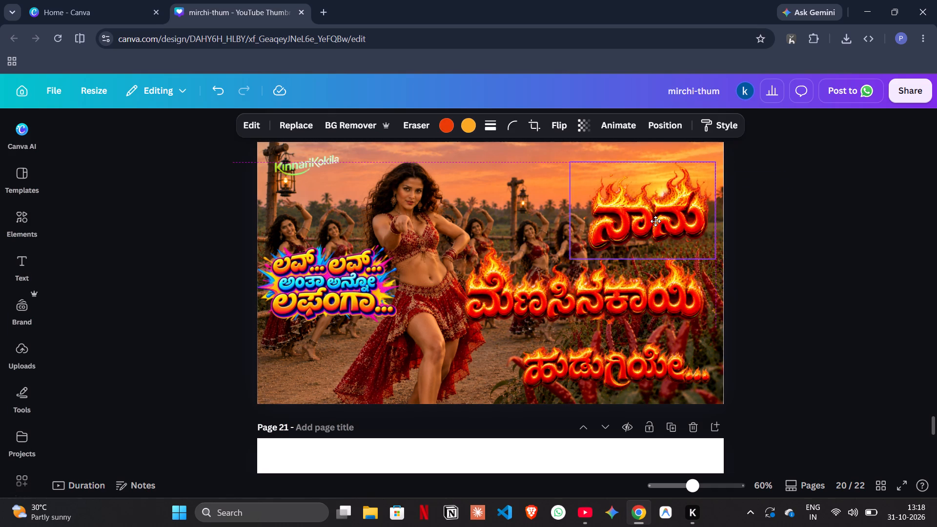
pyautogui.moveTo(655, 221); pyautogui.dragTo(655, 222)
pyautogui.click(551, 305)
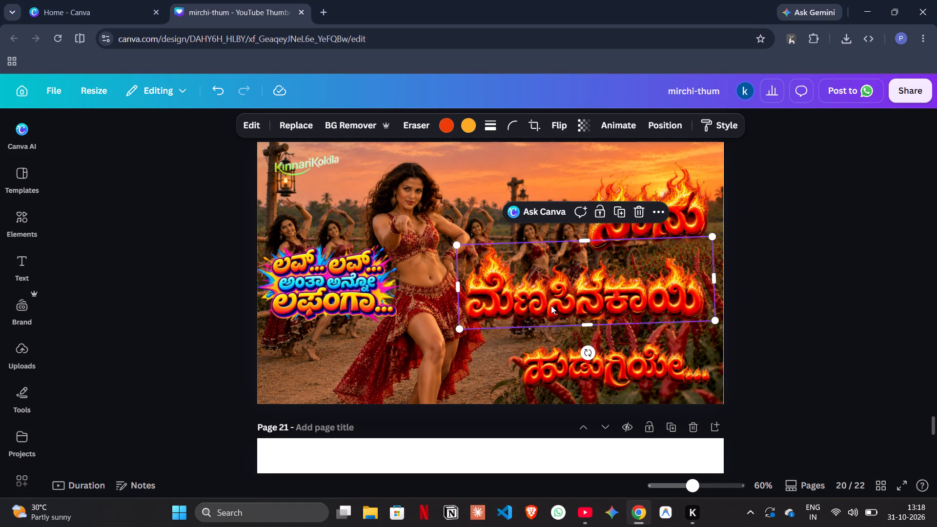
pyautogui.moveTo(458, 243); pyautogui.dragTo(449, 241)
# Reduce ನಾನು on page 20 a little and move it down and right, closer above ಮೆಣಸಿನಕಾಯಿ.
pyautogui.click(675, 217)
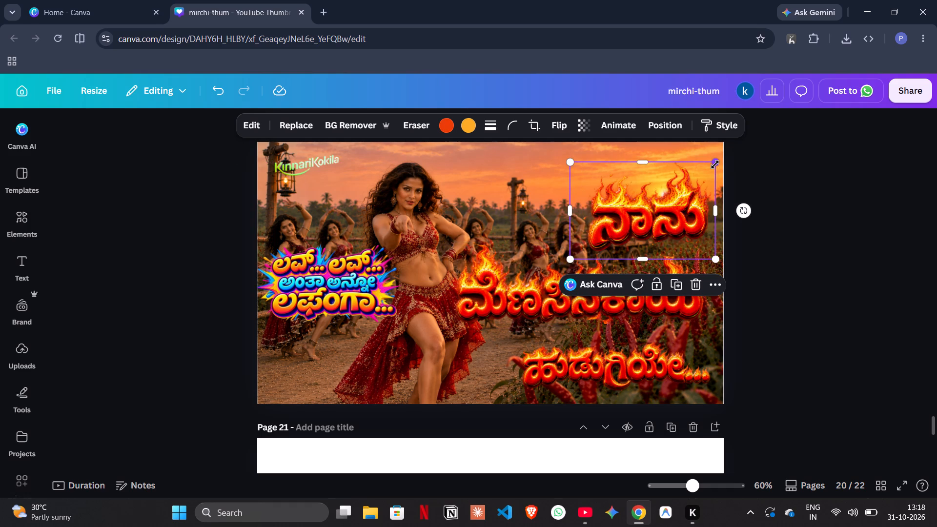
pyautogui.moveTo(715, 163); pyautogui.dragTo(703, 185)
pyautogui.moveTo(653, 215); pyautogui.dragTo(662, 220)
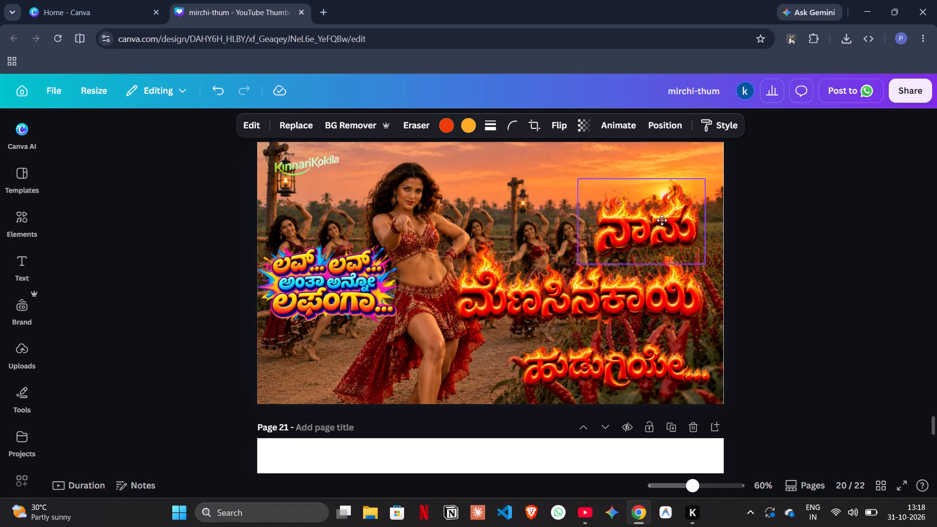
pyautogui.moveTo(662, 220); pyautogui.dragTo(662, 222)
# Lower ಮೆಣಸಿನಕಾಯಿ slightly between the other two title lines on page 20, and nudge ನಾನು slightly right and down.
pyautogui.moveTo(617, 309); pyautogui.dragTo(617, 310)
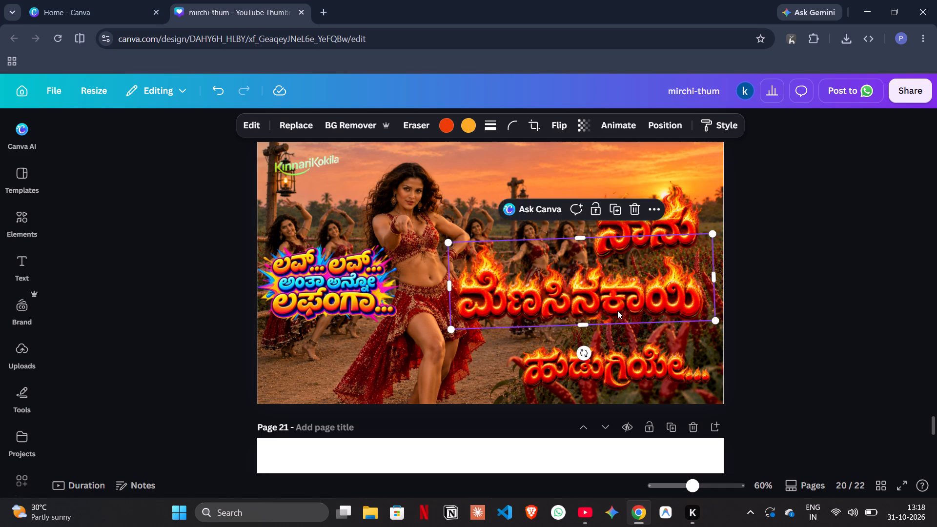
pyautogui.moveTo(617, 310); pyautogui.dragTo(617, 319)
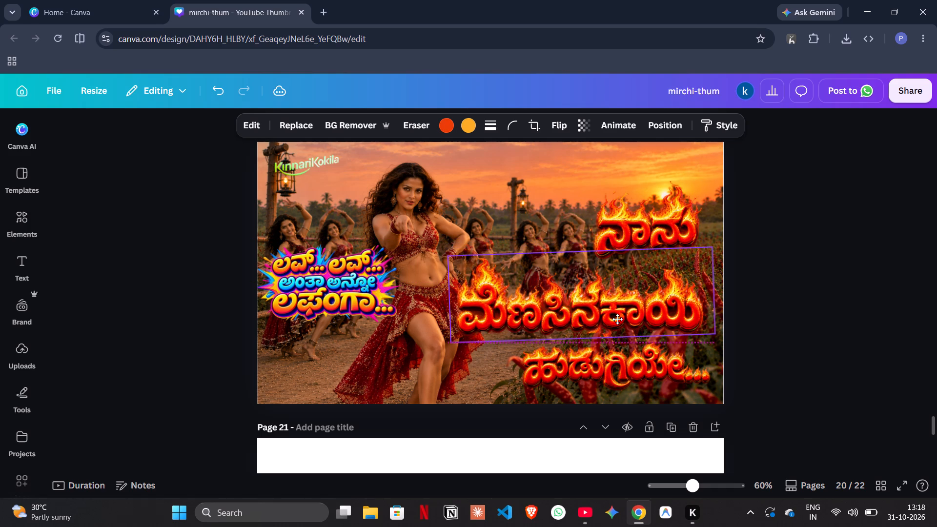
pyautogui.moveTo(617, 319); pyautogui.dragTo(618, 318)
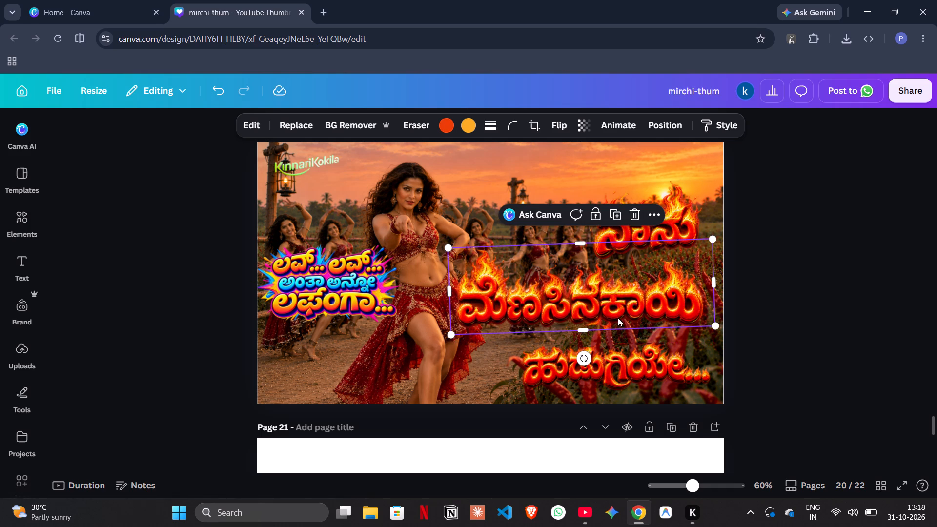
pyautogui.click(587, 362)
pyautogui.click(748, 346)
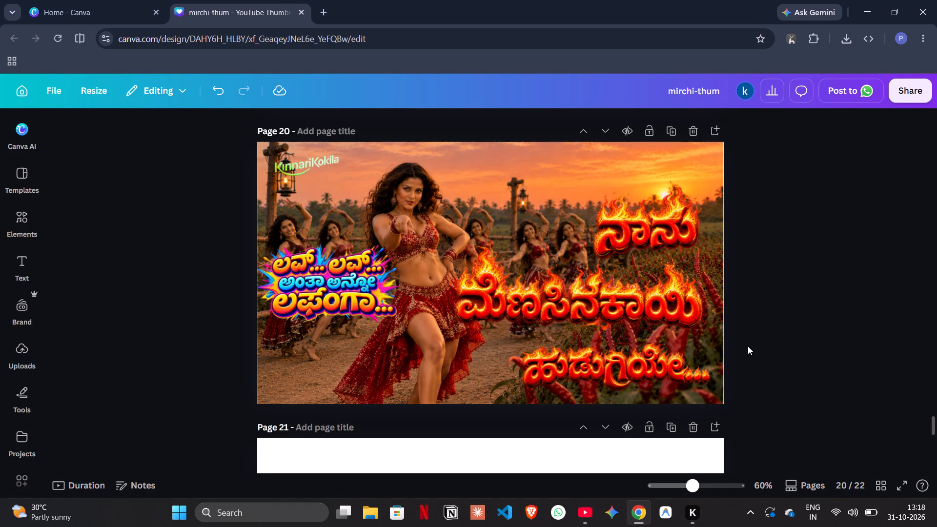
pyautogui.click(671, 237)
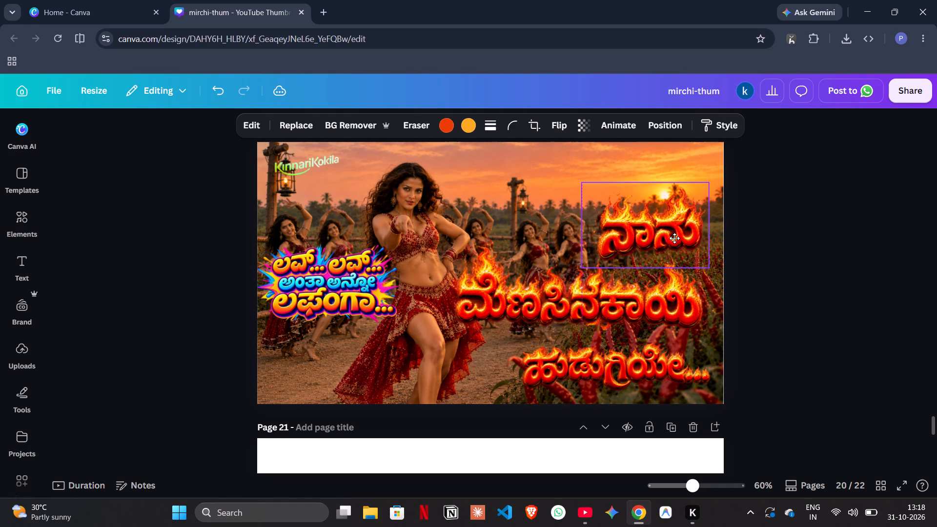
pyautogui.scroll(-2, 750, 331)
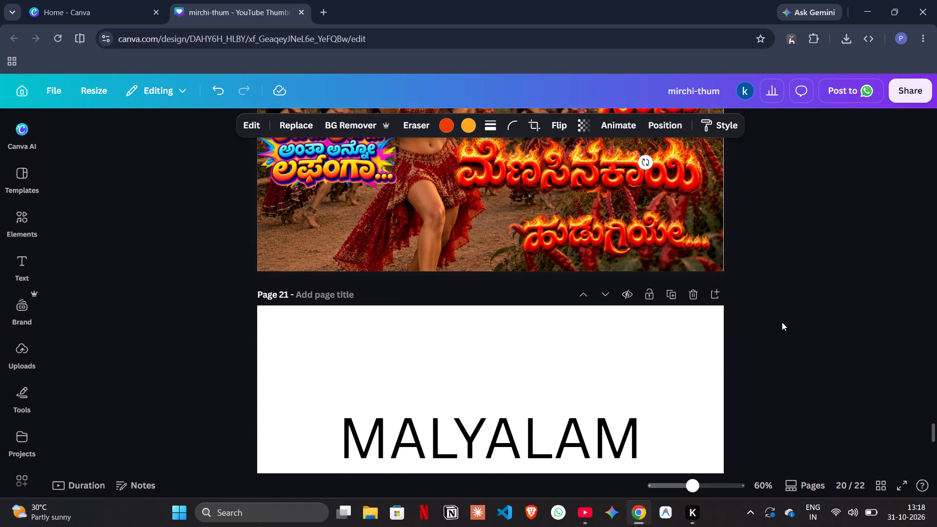
pyautogui.scroll(1, 782, 322)
pyautogui.click(782, 322)
# On the page 22 Malayalam thumbnail, shift ഞാൻ left towards the dancers and lower മുളക് പെണ്ണ... to open space between the title lines.
pyautogui.scroll(-2, 782, 322)
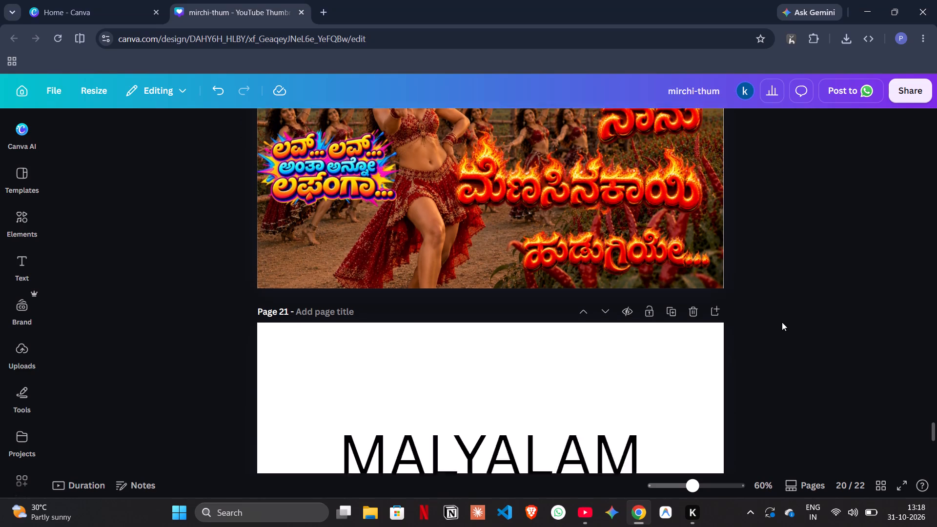
pyautogui.scroll(-7, 782, 322)
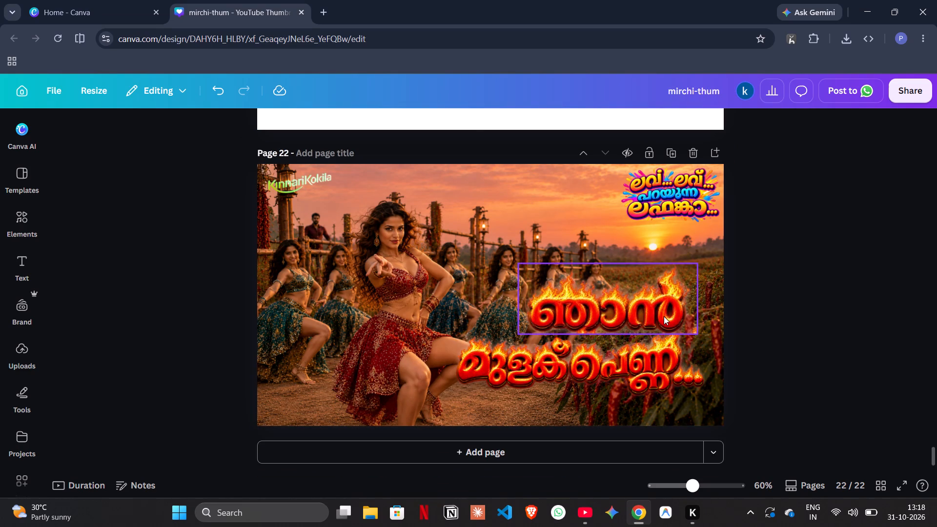
pyautogui.moveTo(664, 316); pyautogui.dragTo(635, 316)
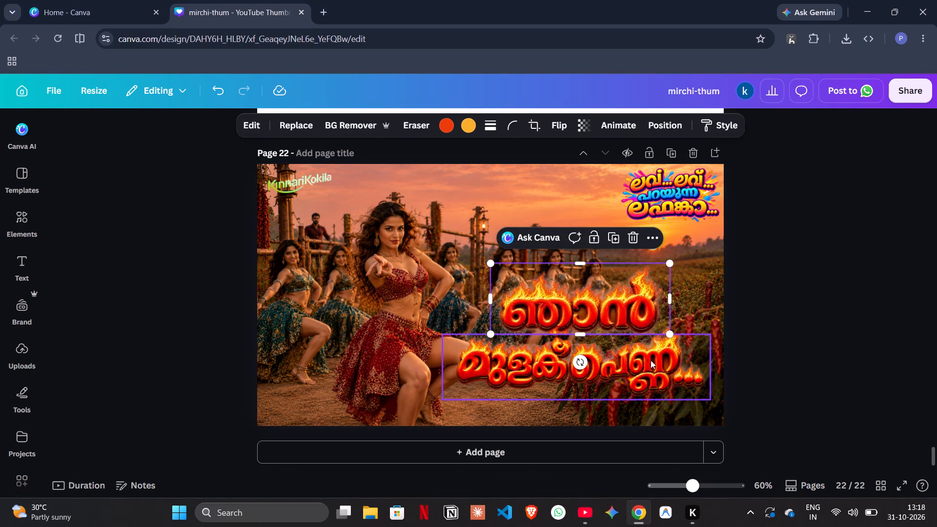
pyautogui.moveTo(653, 364); pyautogui.dragTo(653, 378)
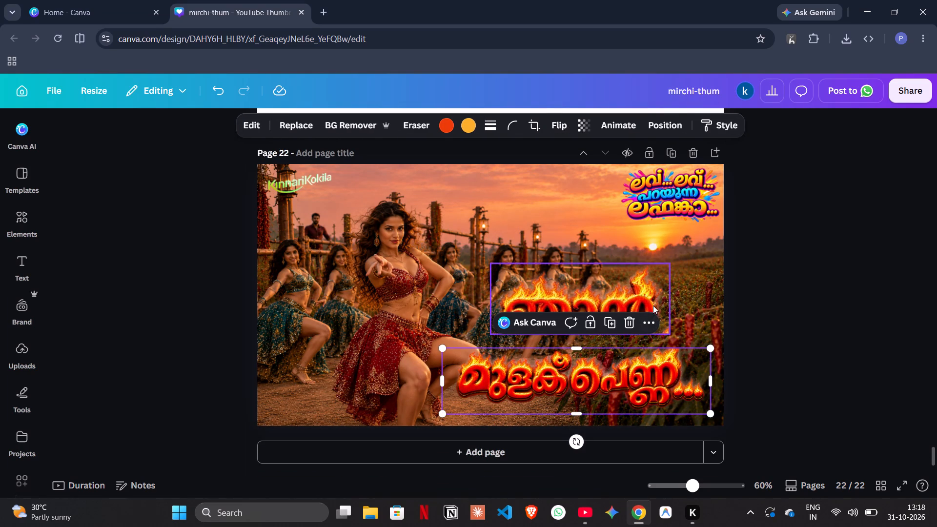
# Enlarge ഞാൻ on page 22 and place it close above മുളക് പെണ്ണ..., roughly centred over that line.
pyautogui.click(653, 305)
pyautogui.moveTo(672, 263); pyautogui.dragTo(718, 238)
pyautogui.moveTo(652, 281); pyautogui.dragTo(623, 298)
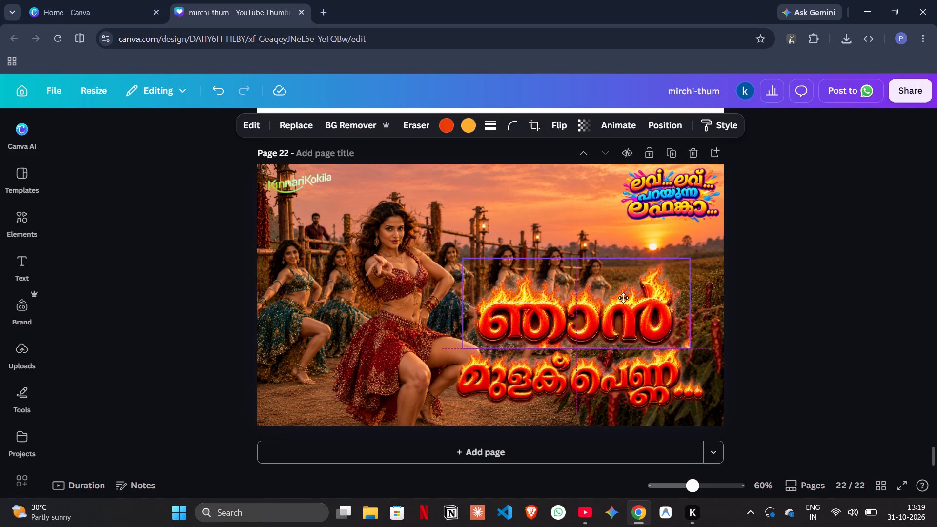
pyautogui.moveTo(623, 298); pyautogui.dragTo(623, 299)
pyautogui.click(729, 309)
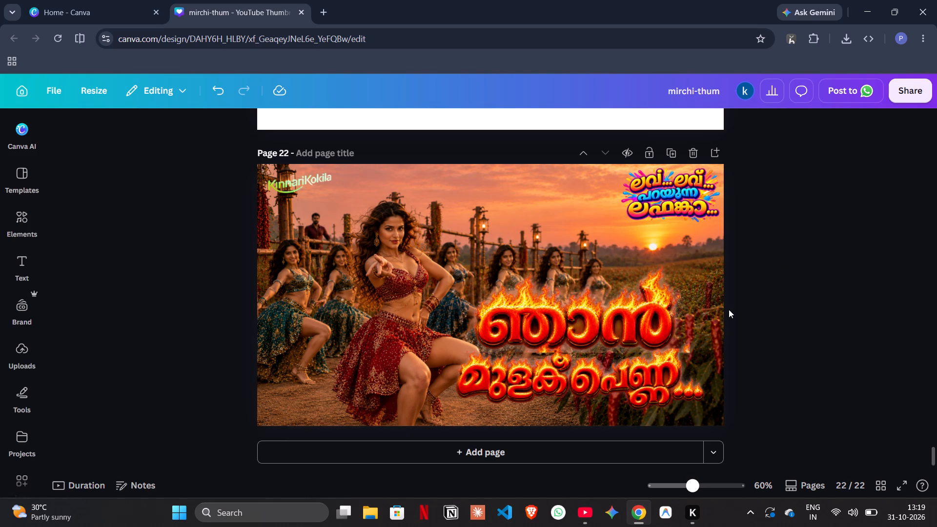
# Enlarge the colourful ലവ് ലവ് song badge on page 22, keeping it anchored in the thumbnail's upper-right corner.
pyautogui.scroll(-3, 729, 309)
pyautogui.click(682, 182)
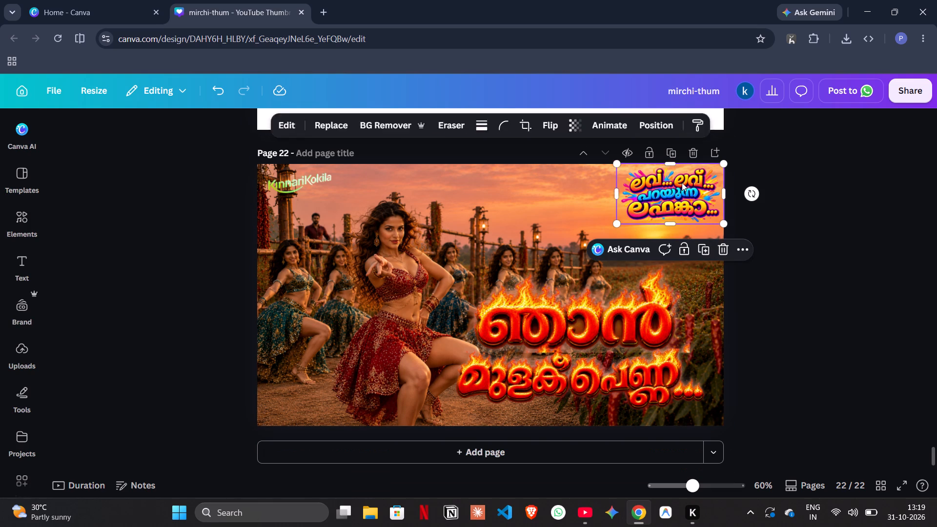
pyautogui.moveTo(616, 226); pyautogui.dragTo(591, 244)
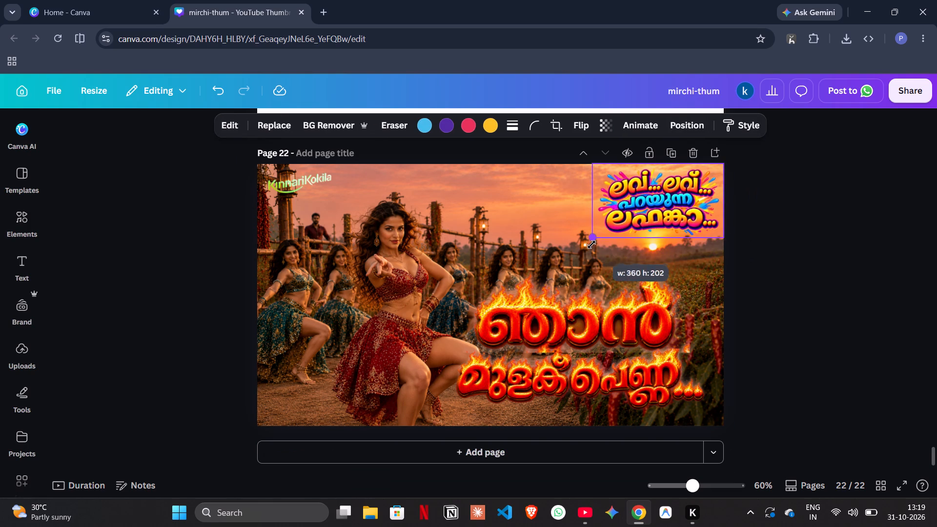
pyautogui.moveTo(591, 244); pyautogui.dragTo(582, 250)
pyautogui.click(759, 297)
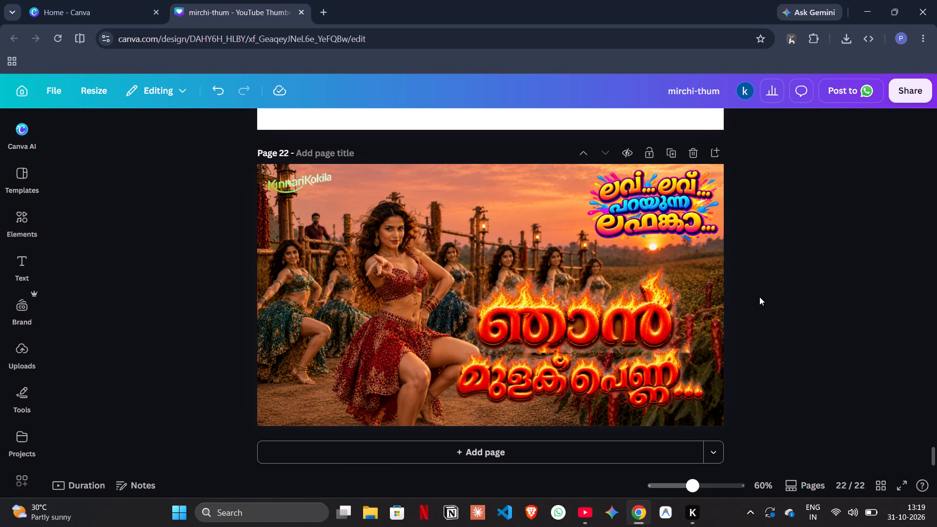
# Review the Kannada and Tamil thumbnails, going back from page 22 to page 15.
pyautogui.scroll(11, 759, 297)
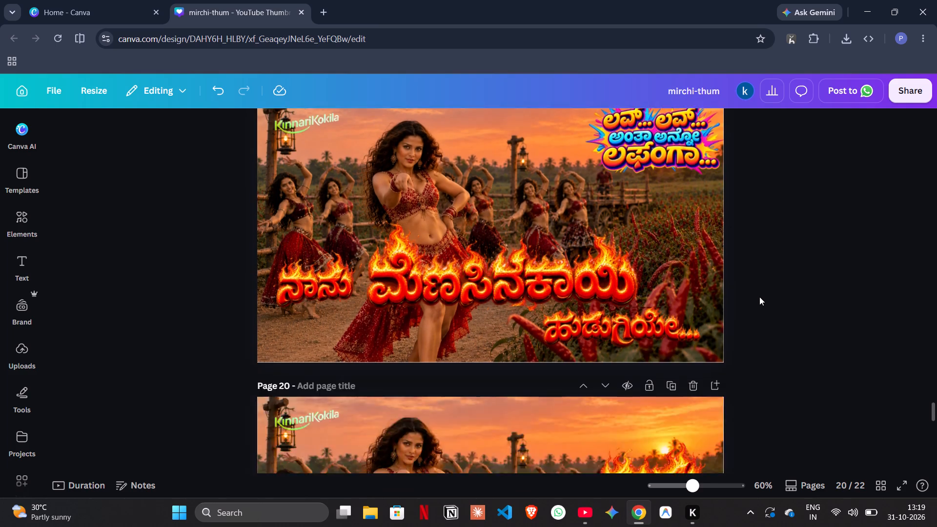
pyautogui.scroll(2, 759, 297)
pyautogui.scroll(4, 823, 284)
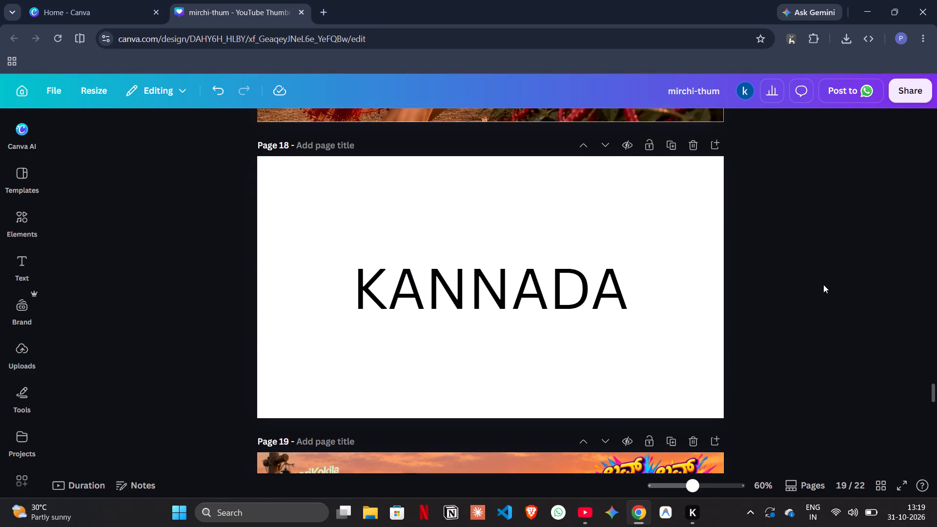
pyautogui.scroll(4, 823, 284)
pyautogui.scroll(3, 794, 324)
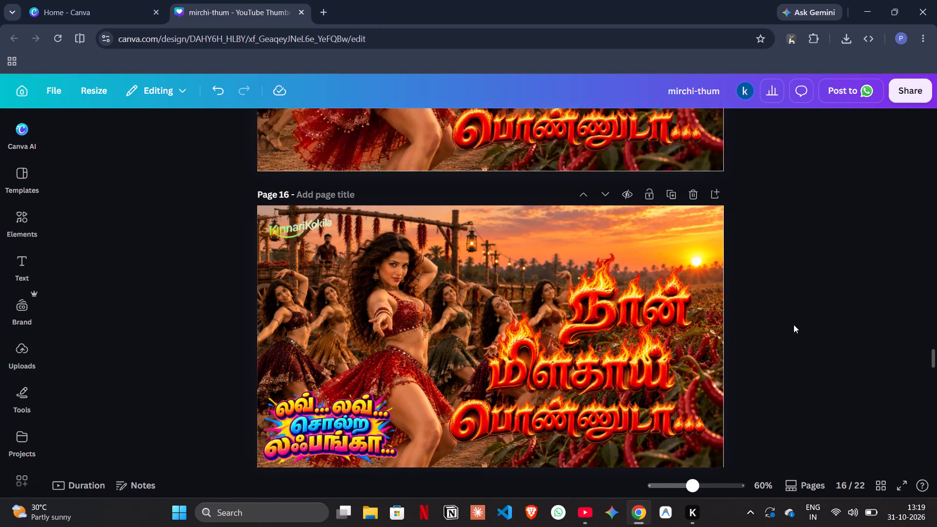
pyautogui.scroll(3, 794, 324)
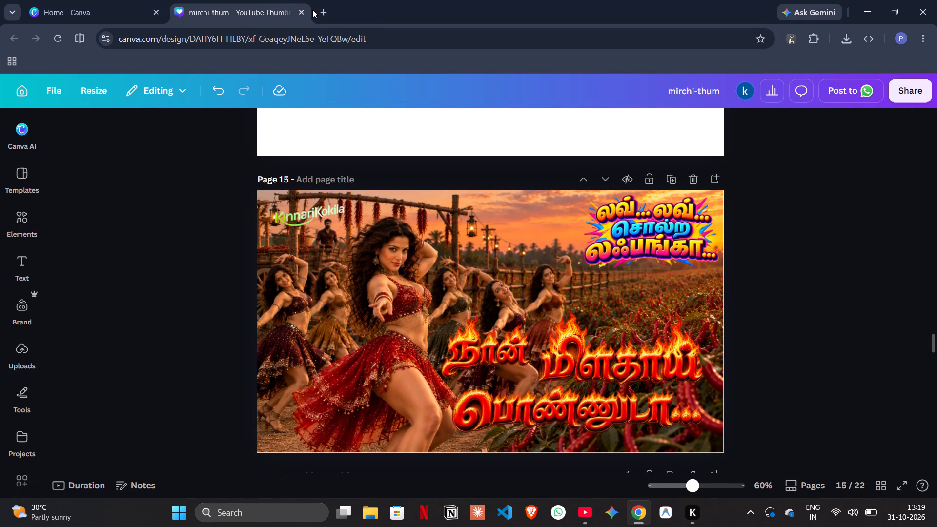
# Close the mirchi-thum design, the Chrome window and the YouTube window to return to the desktop.
pyautogui.click(304, 9)
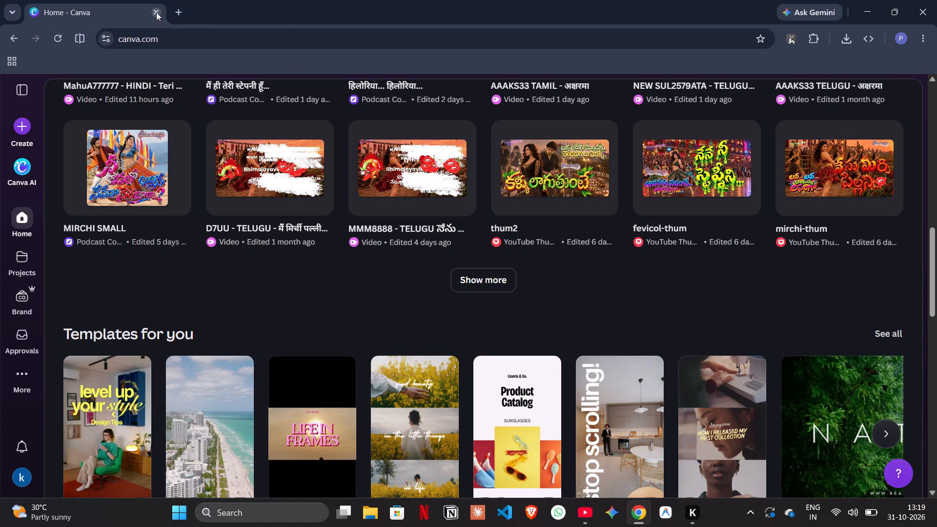
pyautogui.click(936, 0)
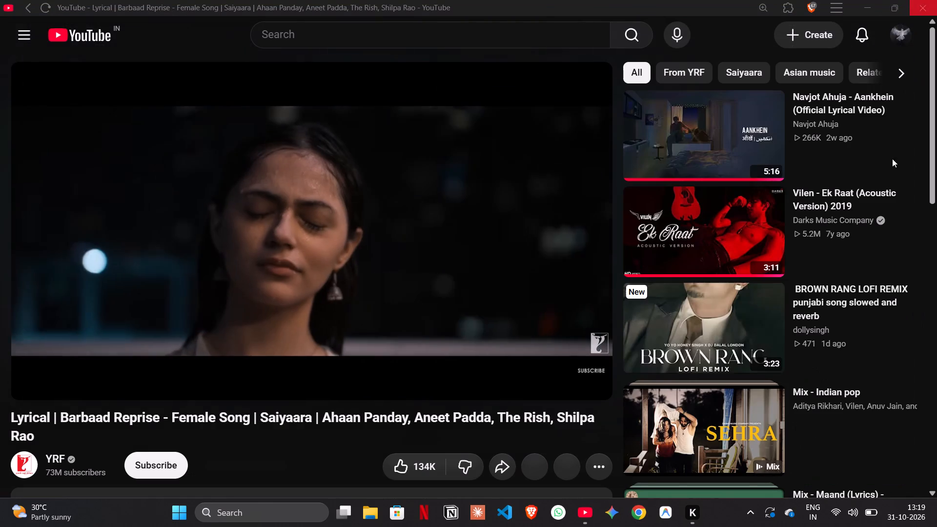
pyautogui.click(936, 0)
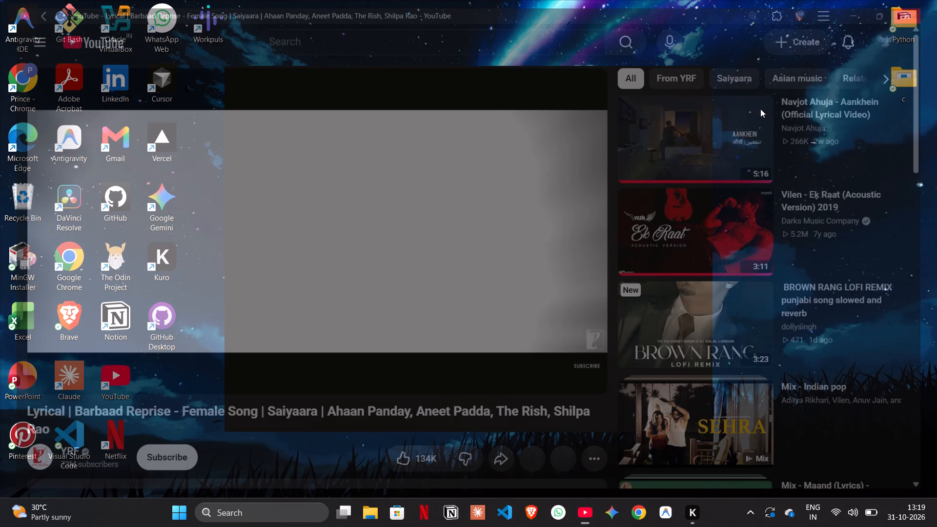